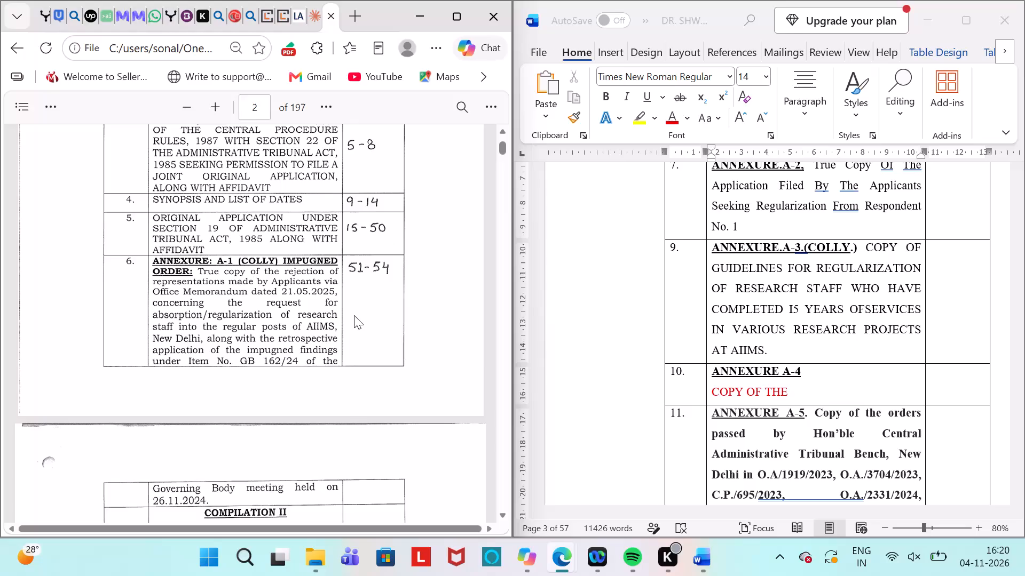
Review the scanned PDF's index entries for Annexures A-2 to A-5 against the annexure table in the Word draft.
scroll(354, 315, down, 4)
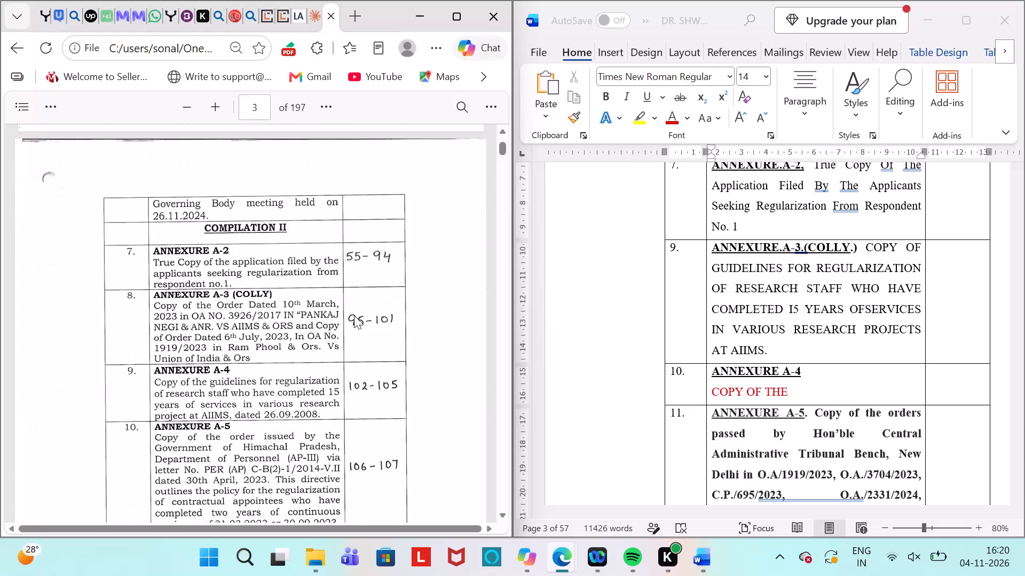
scroll(354, 315, up, 1)
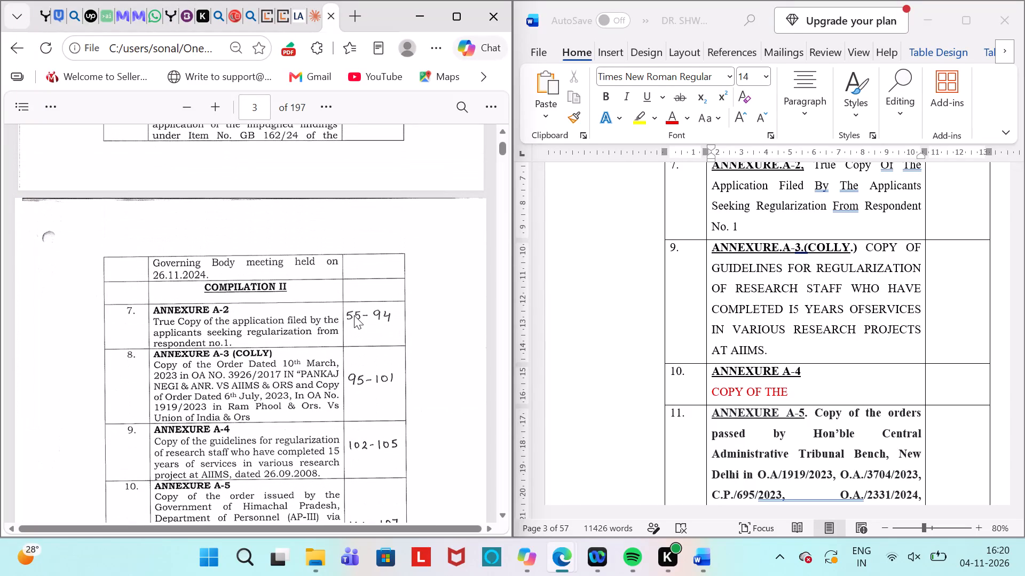
scroll(354, 315, down, 1)
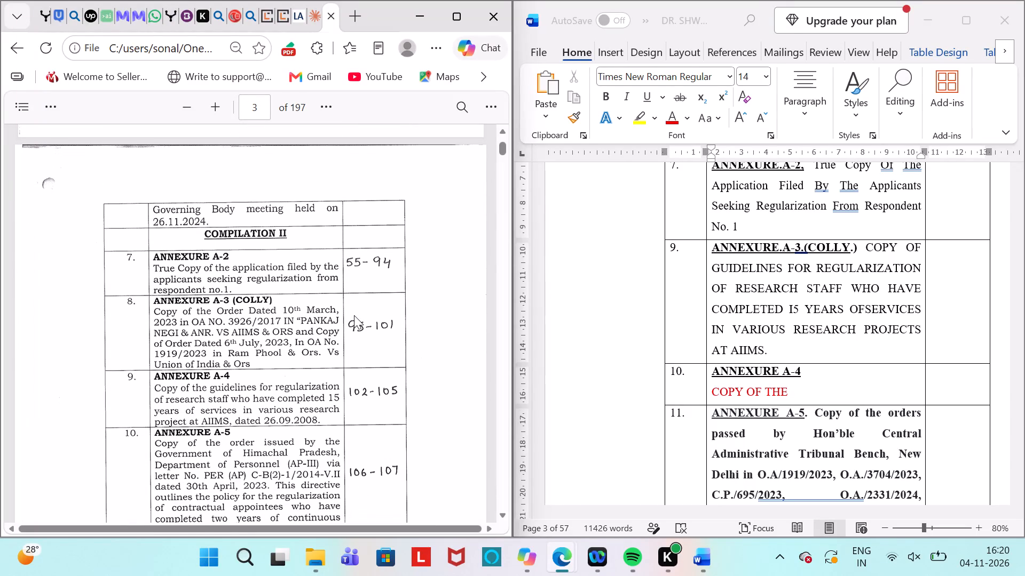
scroll(354, 315, down, 1)
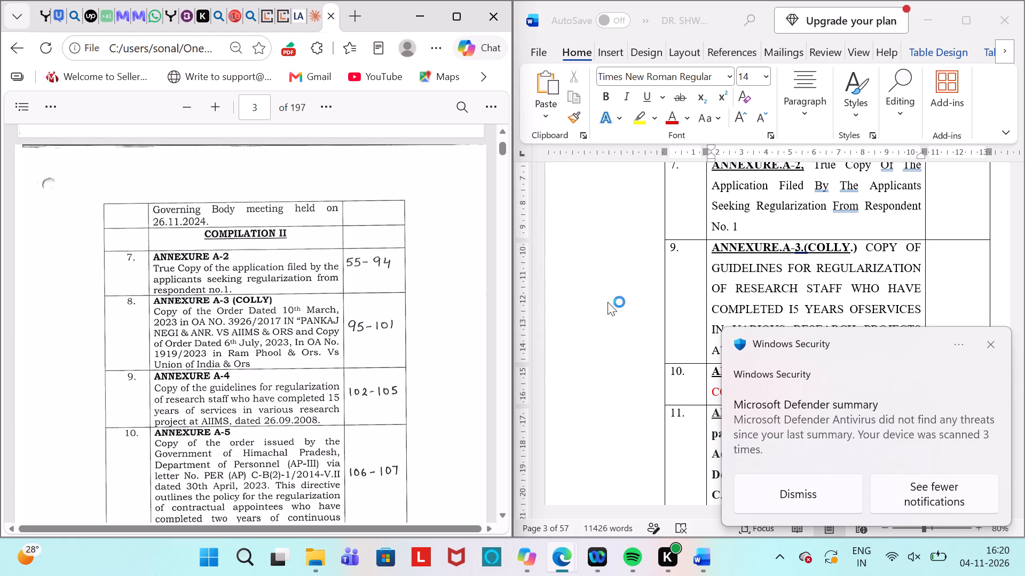
Dismiss the Windows Security and WhatsApp notifications covering the Annexure A-3 to A-5 rows of the Word draft.
click(987, 342)
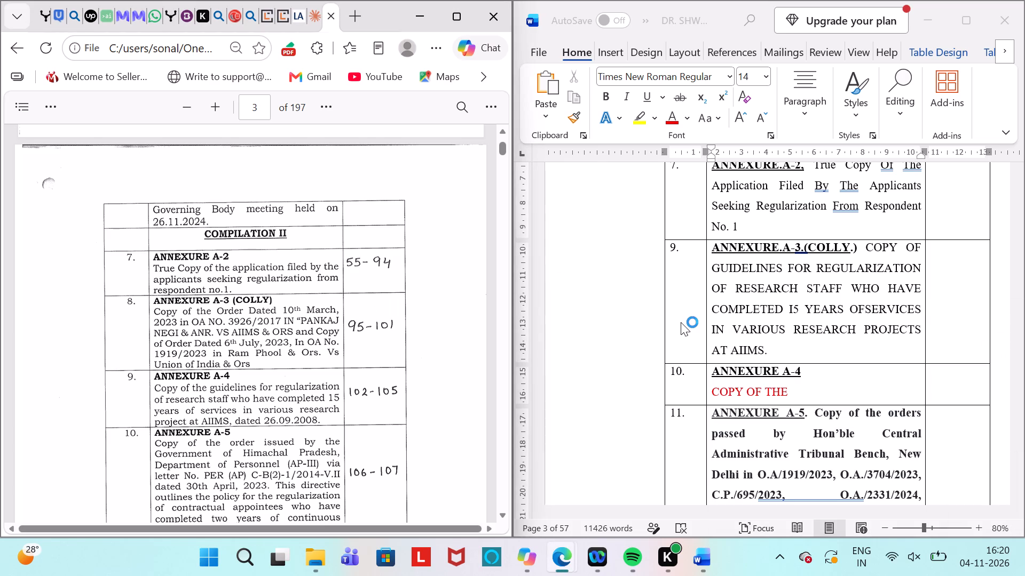
scroll(668, 322, left, 1)
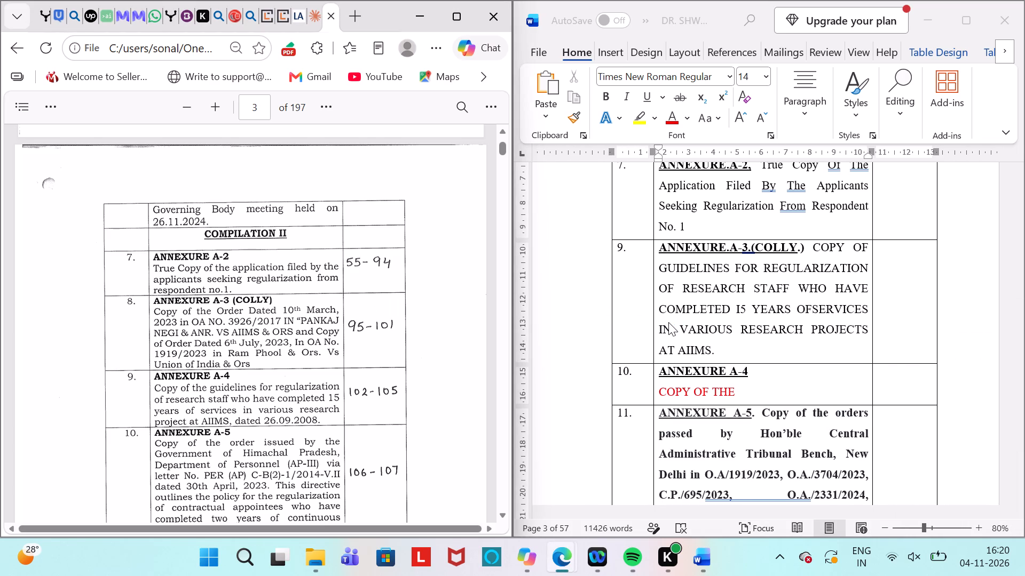
scroll(668, 322, down, 1)
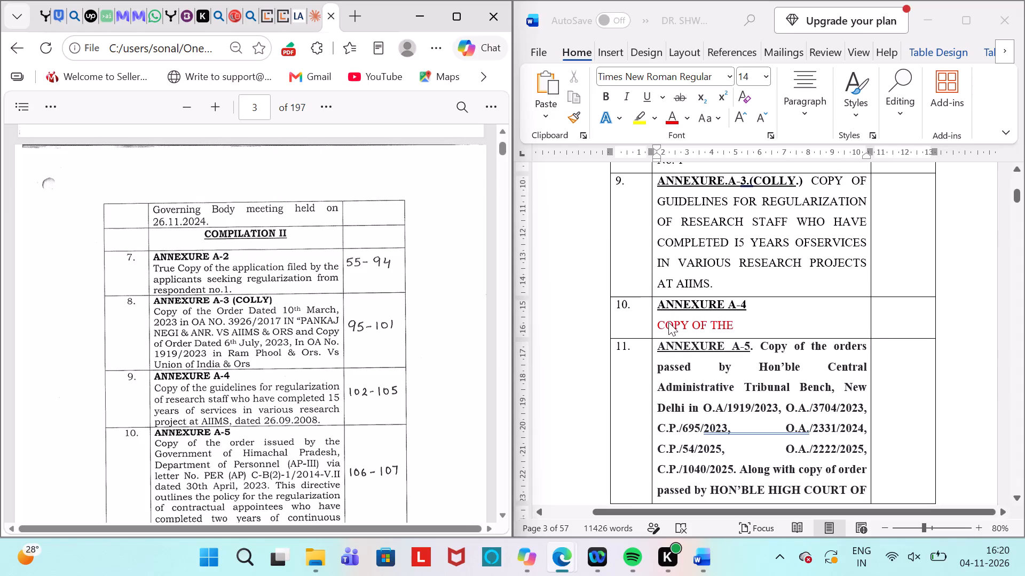
scroll(668, 322, down, 2)
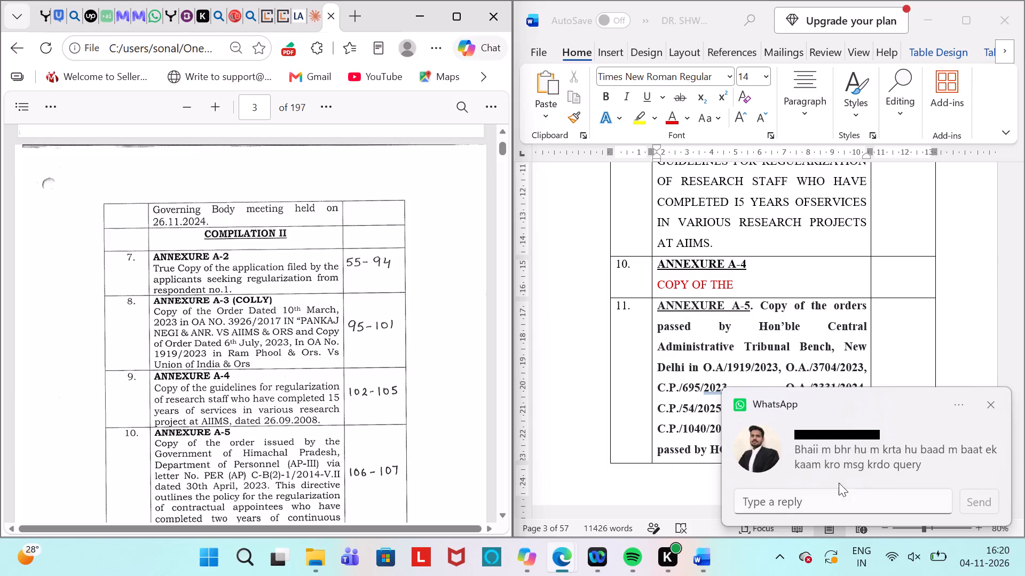
click(989, 406)
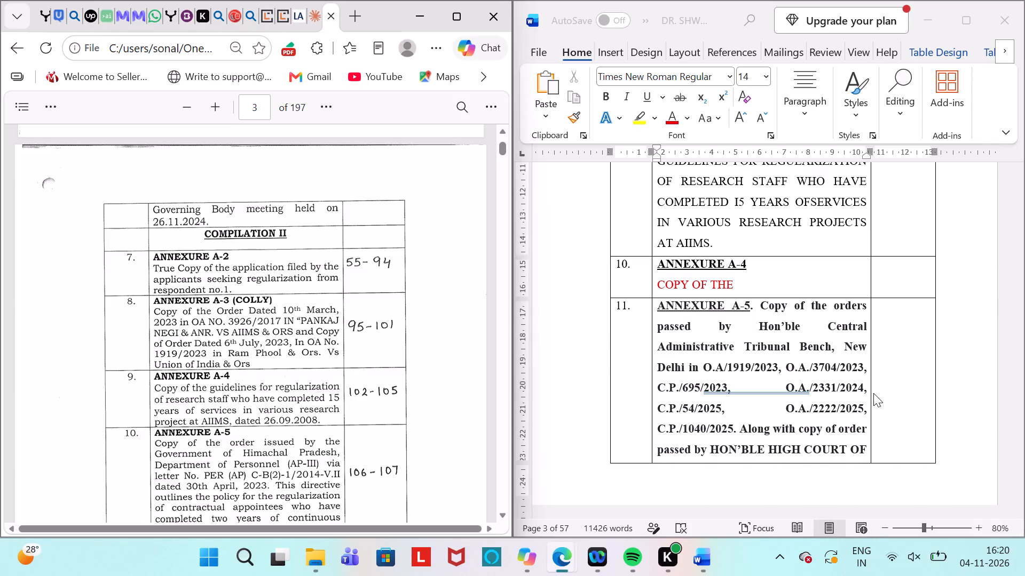
click(780, 387)
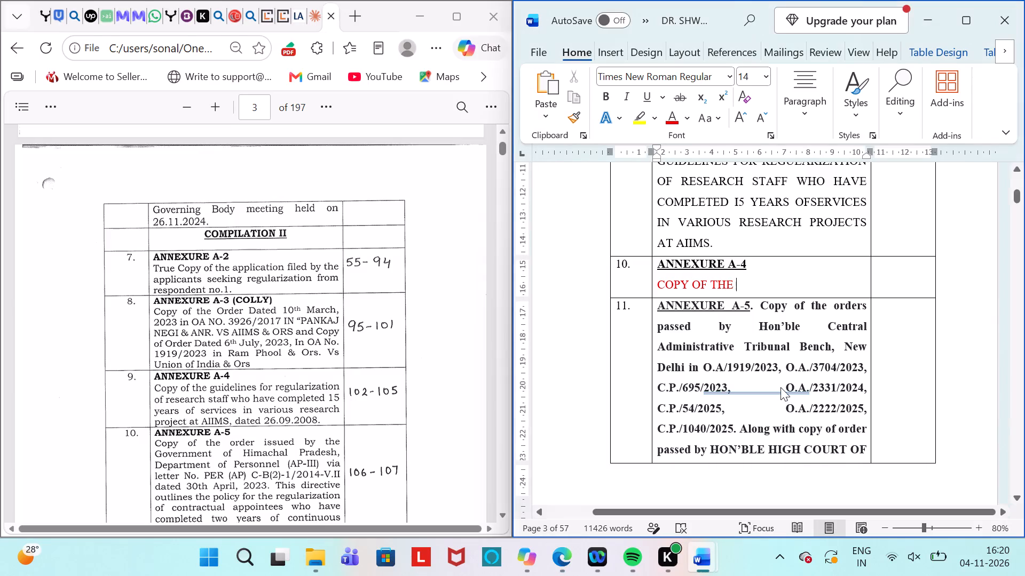
click(784, 387)
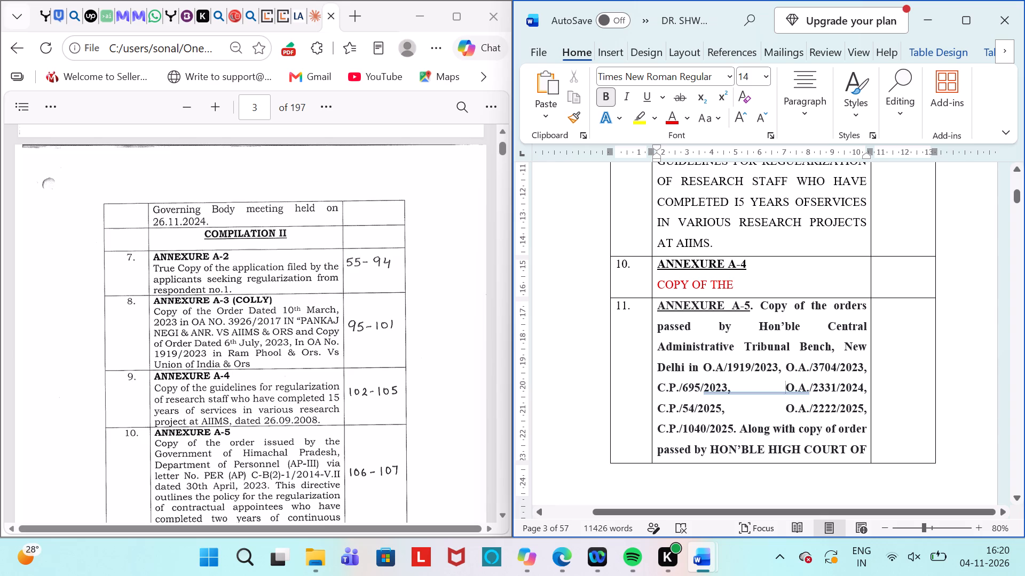
click(806, 388)
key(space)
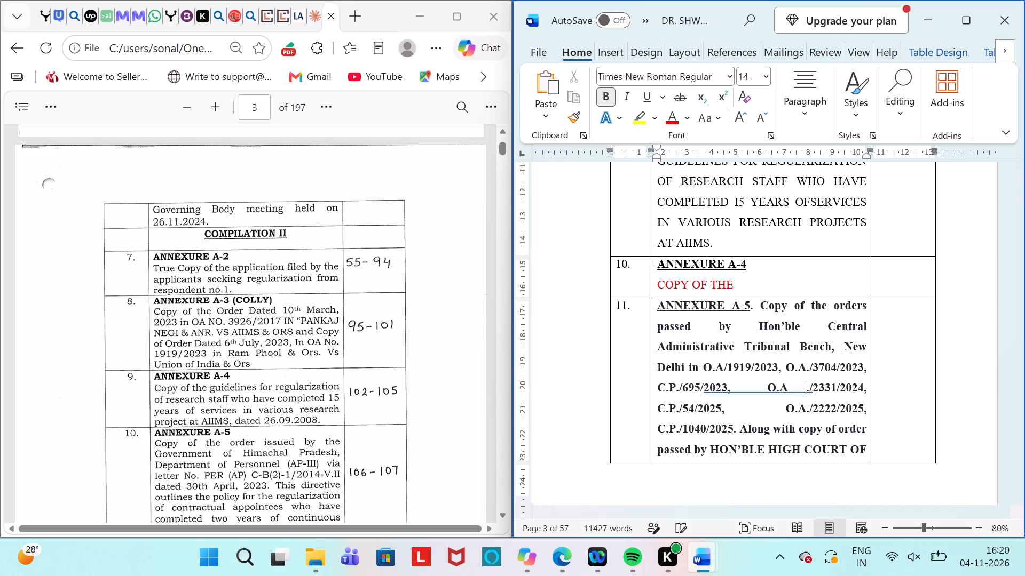
key(BackSpace)
key(Left)
key(Left)
key(Left)
key(BackSpace)
key(BackSpace)
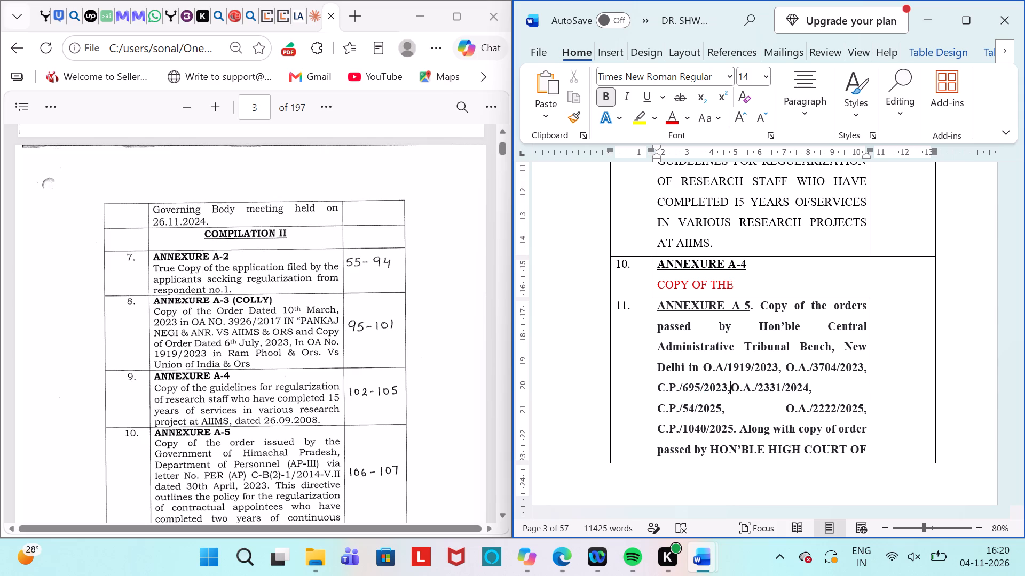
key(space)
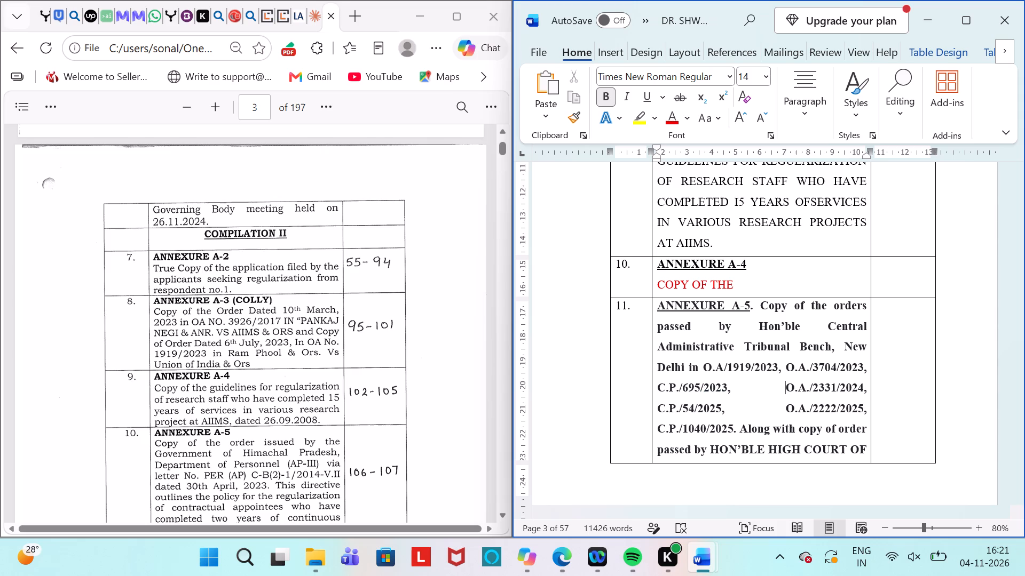
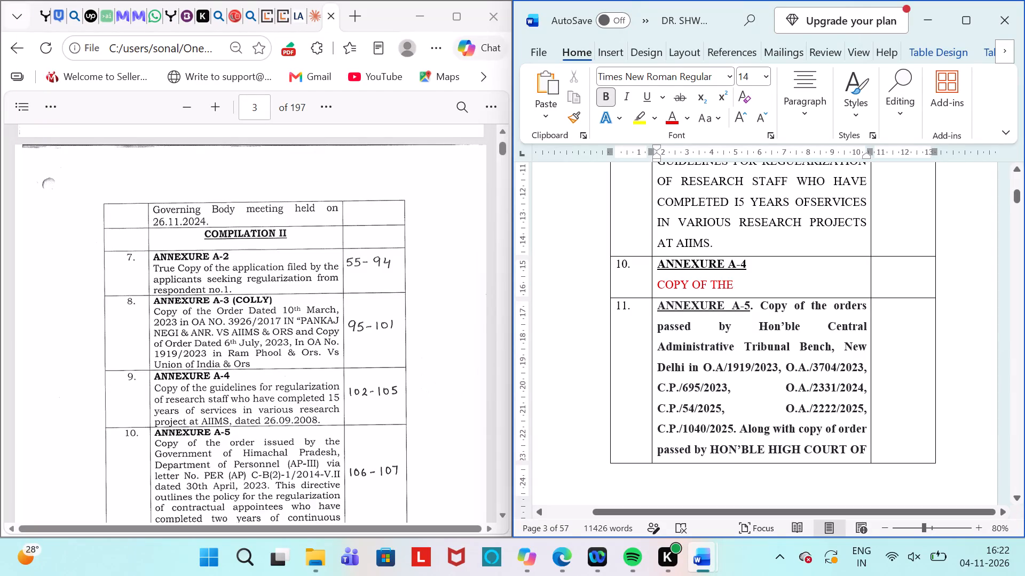
Remove the bold formatting from the entire Annexure A-5 entry in row 11 of the Word index table.
click(742, 286)
click(742, 286)
click(742, 427)
drag(742, 427, 768, 428)
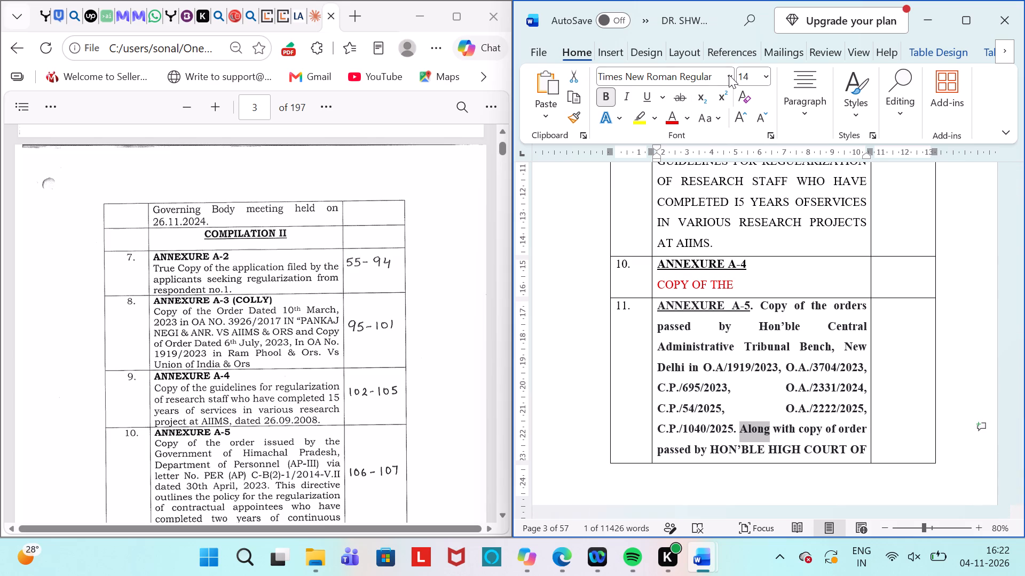
click(758, 306)
drag(758, 306, 839, 411)
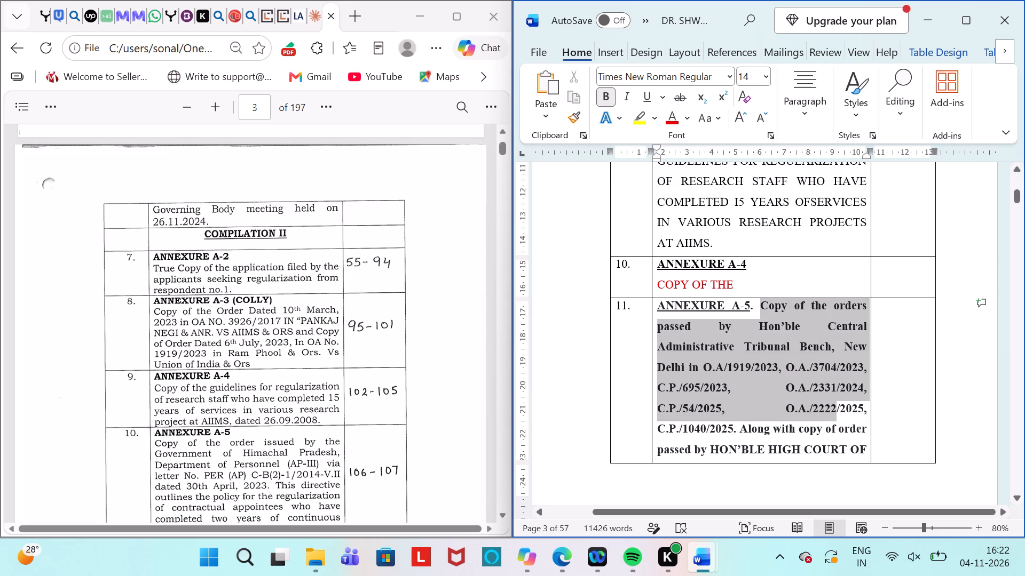
drag(839, 411, 862, 467)
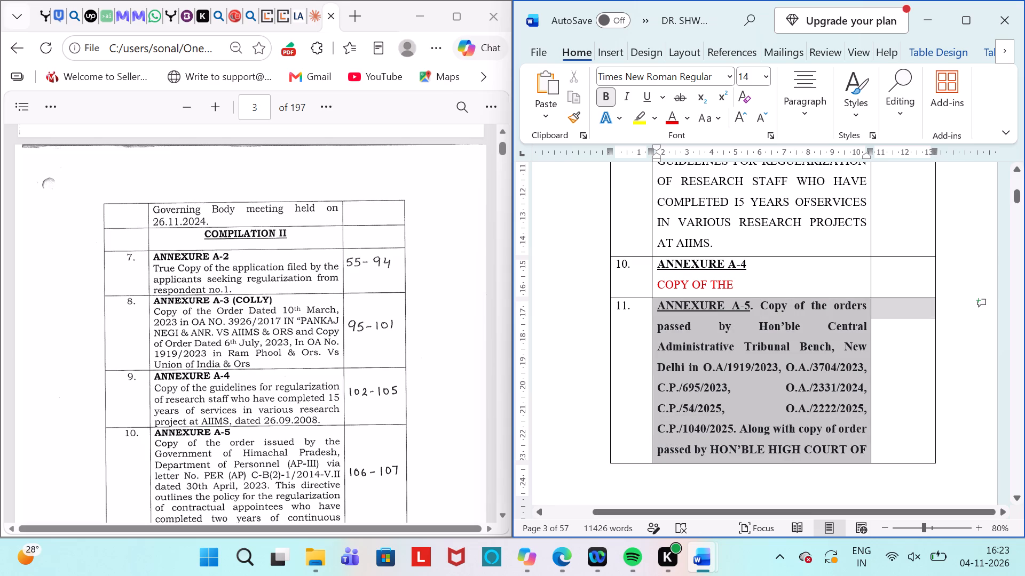
drag(862, 467, 784, 283)
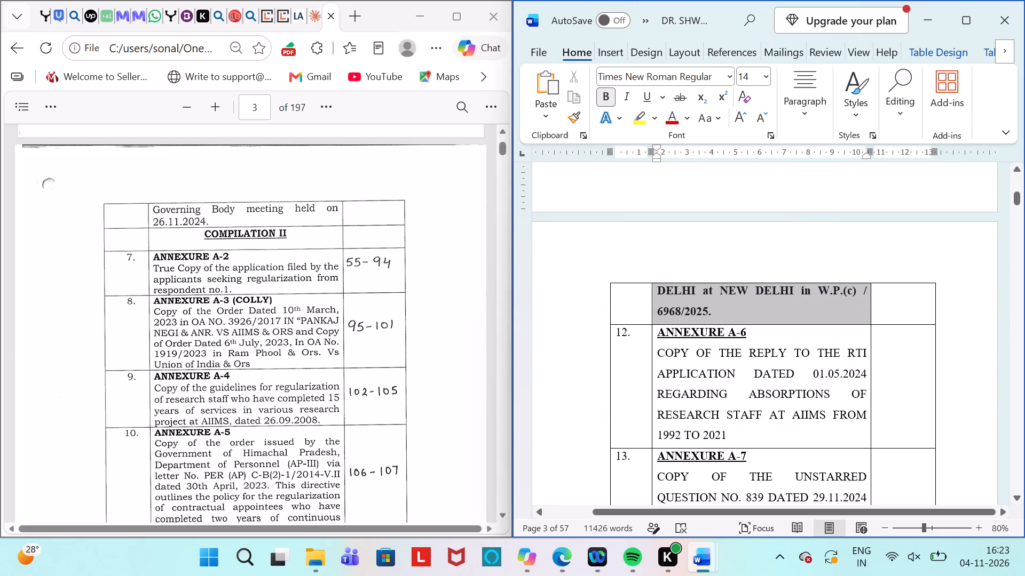
drag(784, 283, 728, 305)
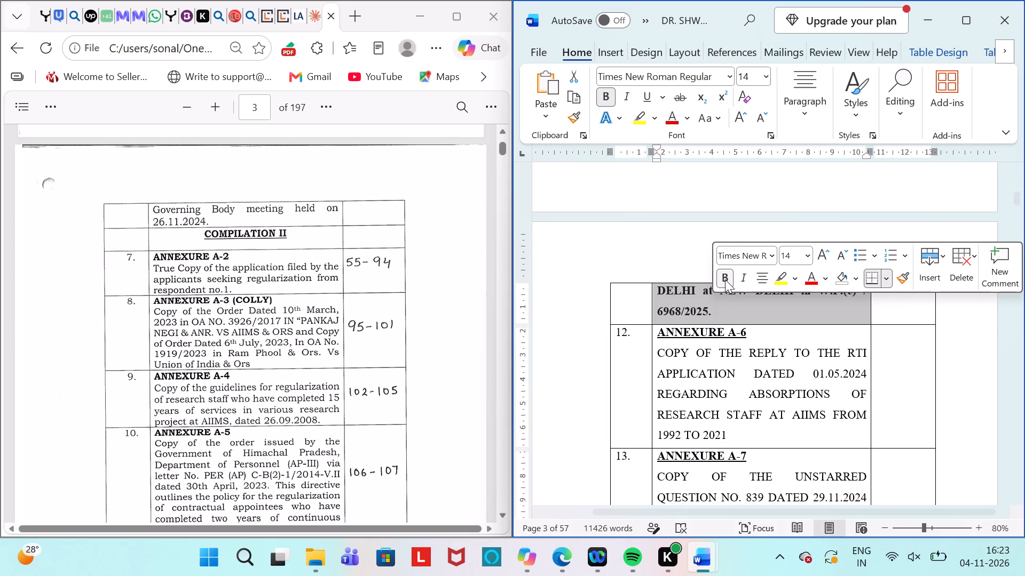
click(725, 279)
click(728, 305)
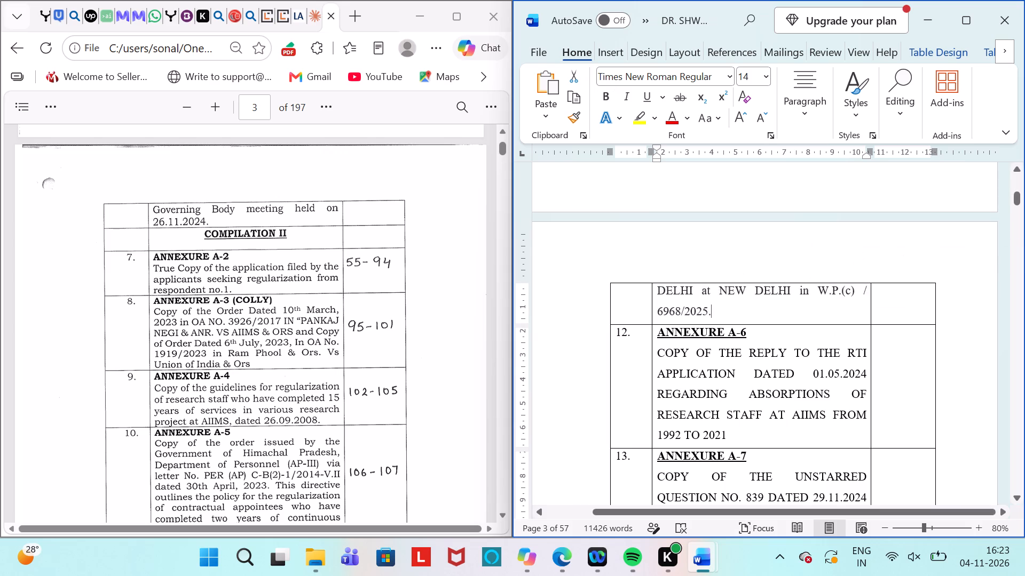
Convert the Annexure A-3 (Colly) description in row 9 to lowercase, keeping the capital C of "Copy".
scroll(728, 305, up, 2)
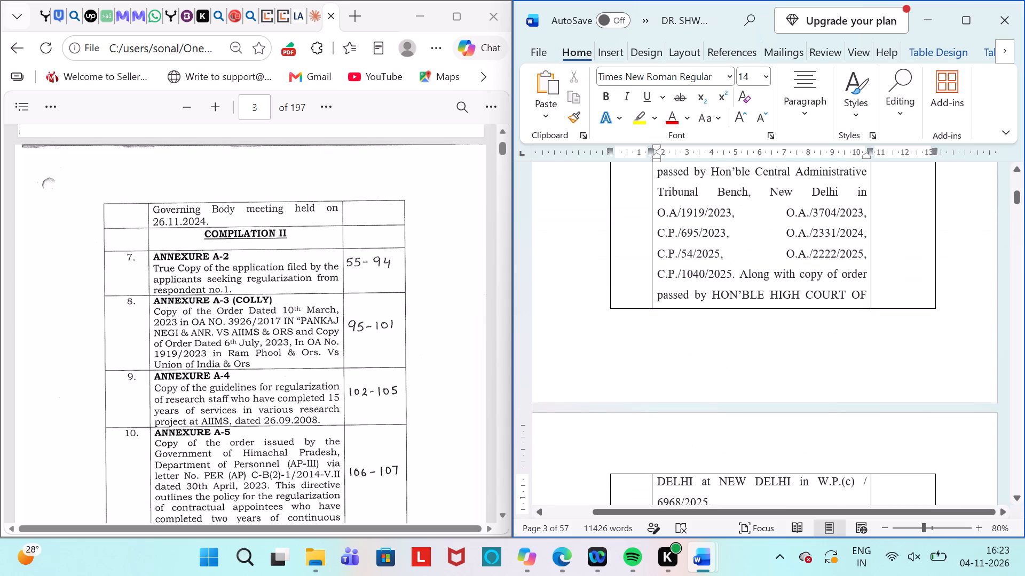
scroll(728, 305, up, 1)
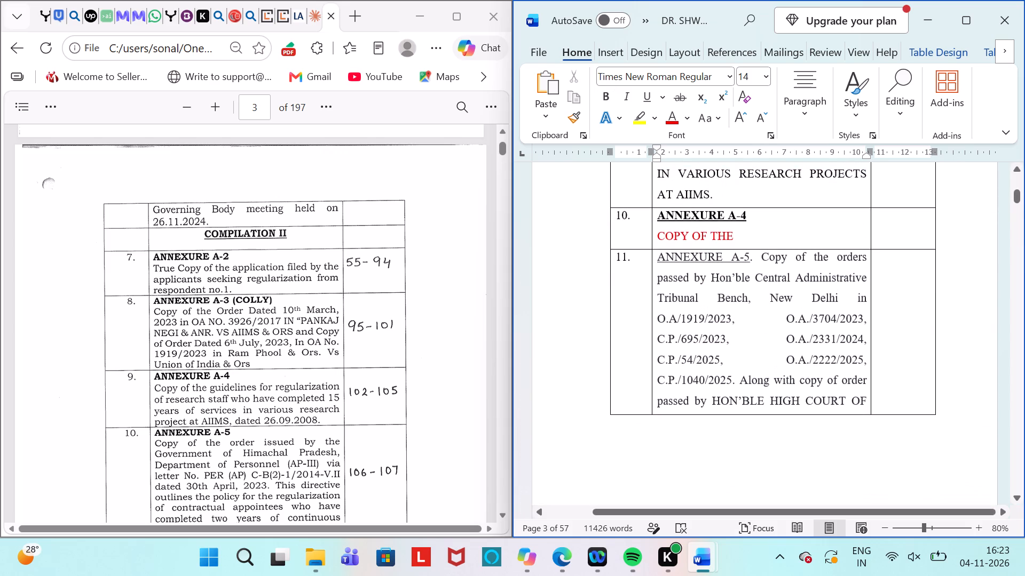
scroll(728, 305, up, 1)
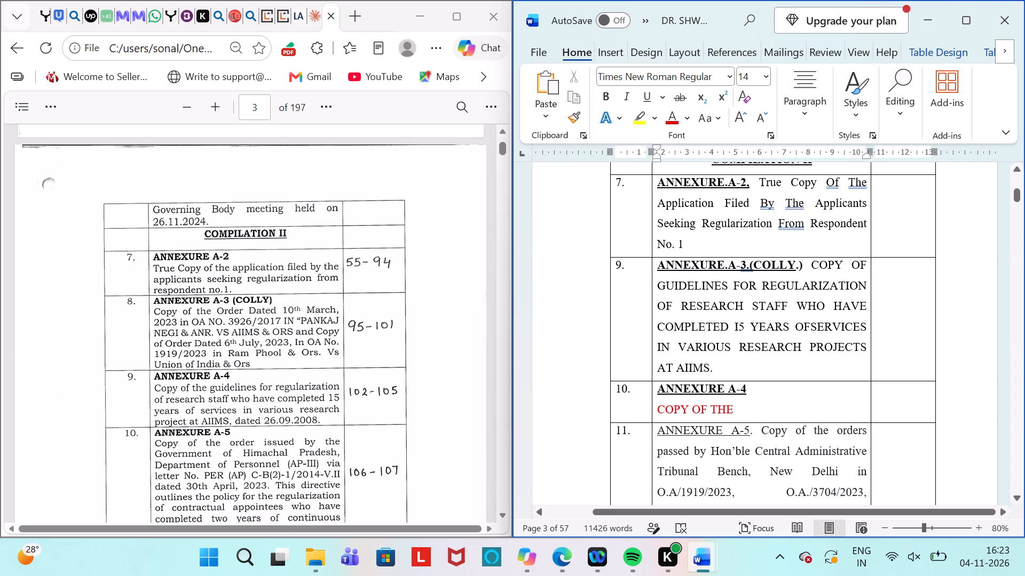
click(809, 265)
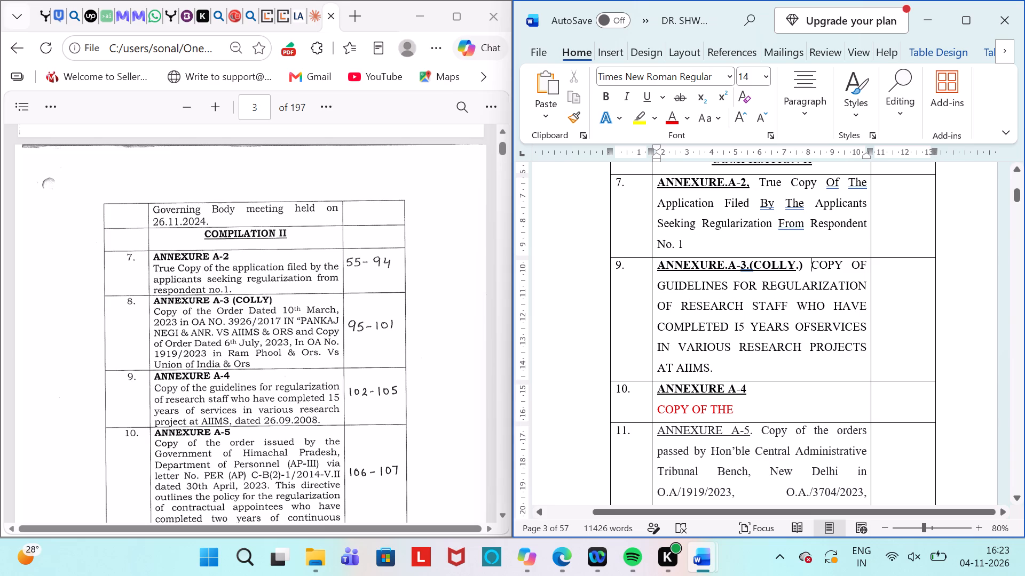
drag(817, 265, 814, 318)
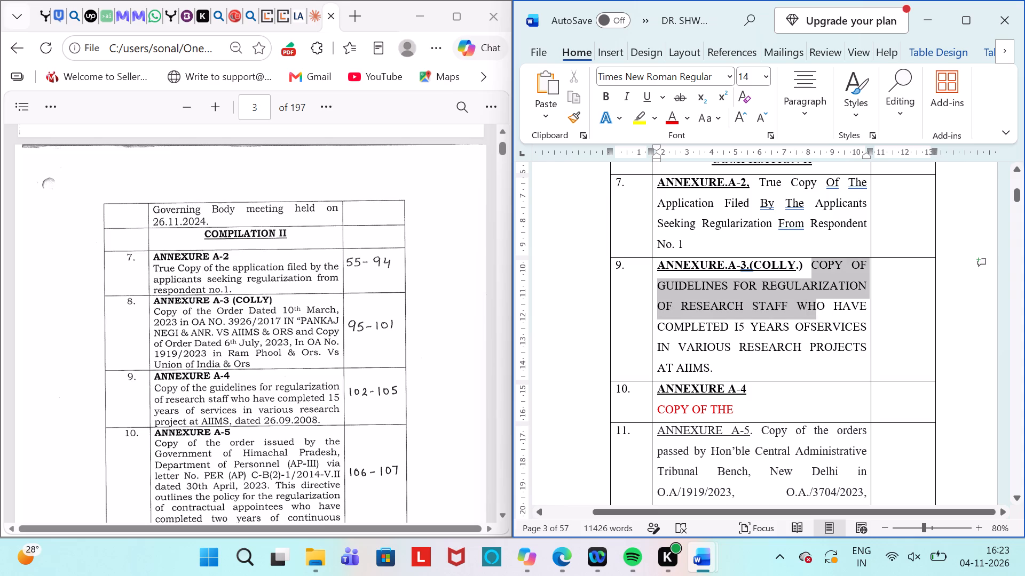
drag(814, 318, 824, 308)
click(824, 308)
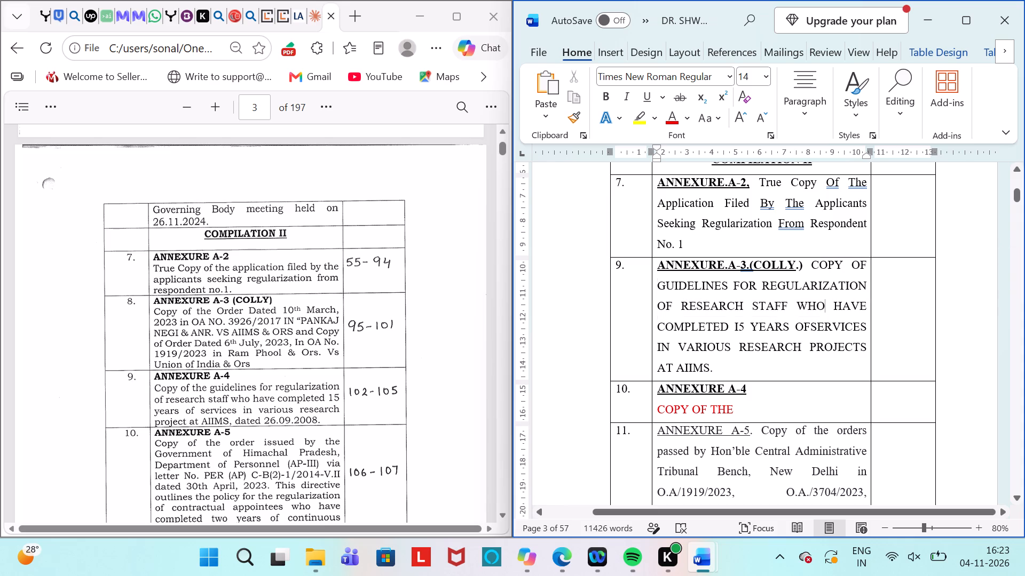
click(826, 266)
key(Left)
key(shift+Down)
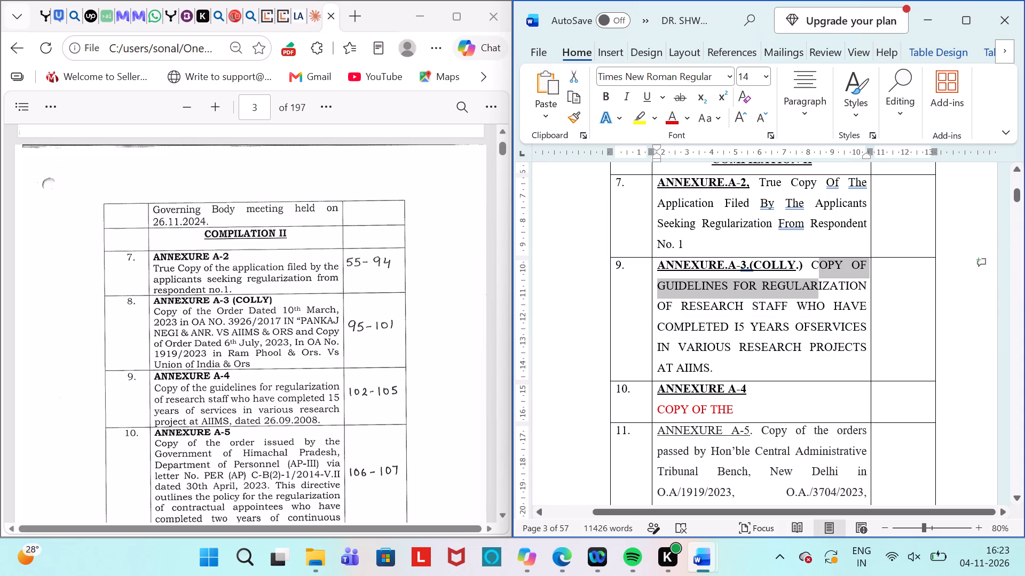
key(shift+Down)
key(shift+Down)
key(shift+Down)
key(shift+Down)
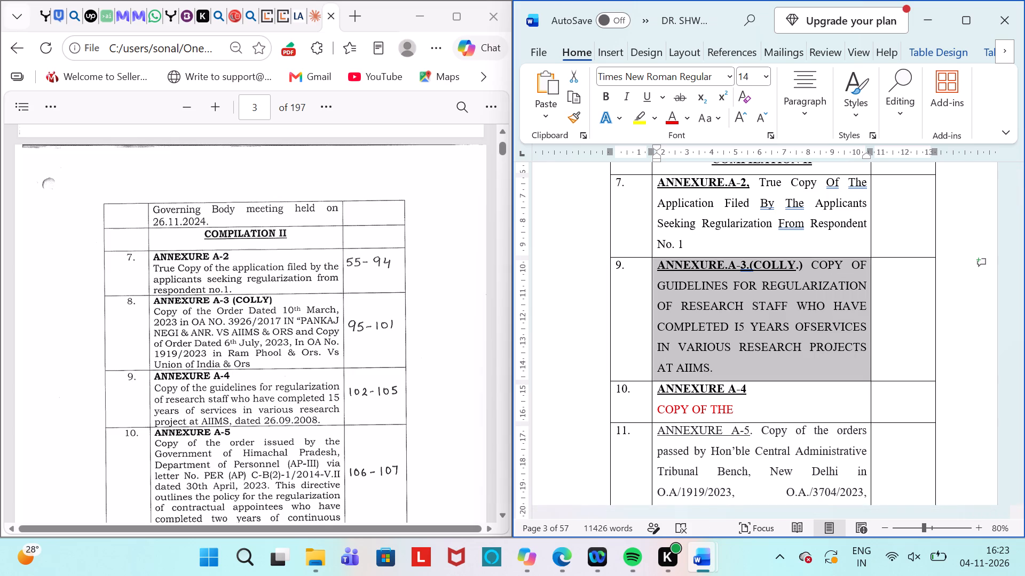
key(shift+Up)
key(shift+Down)
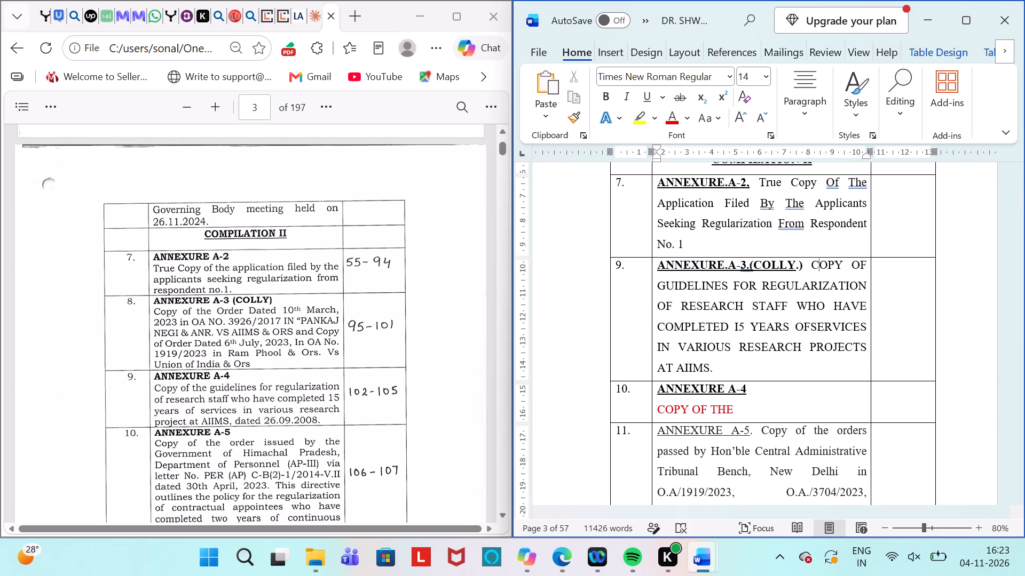
key(shift+Down)
key(shift+Down)
key(shift+Down)
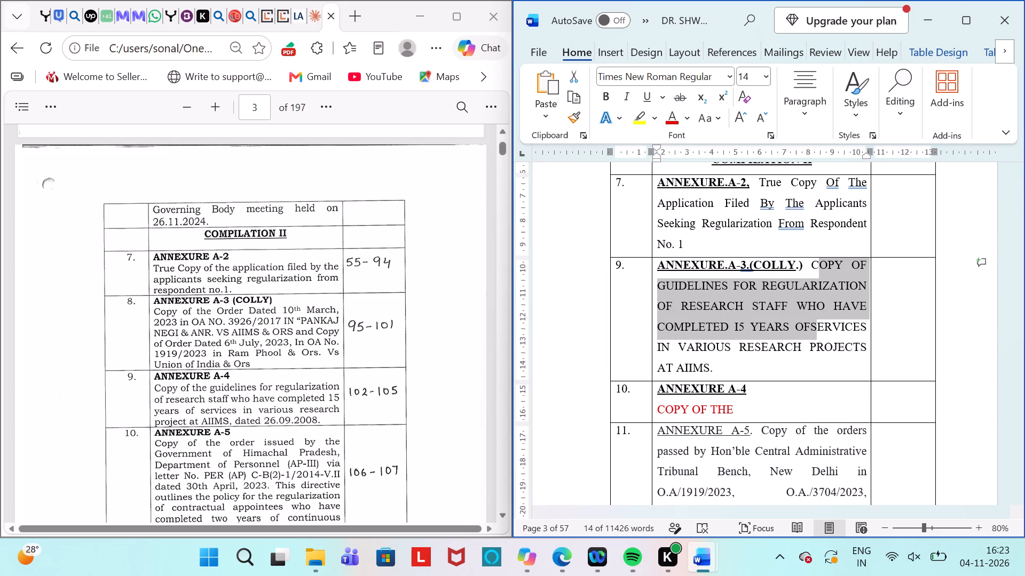
key(shift+Down)
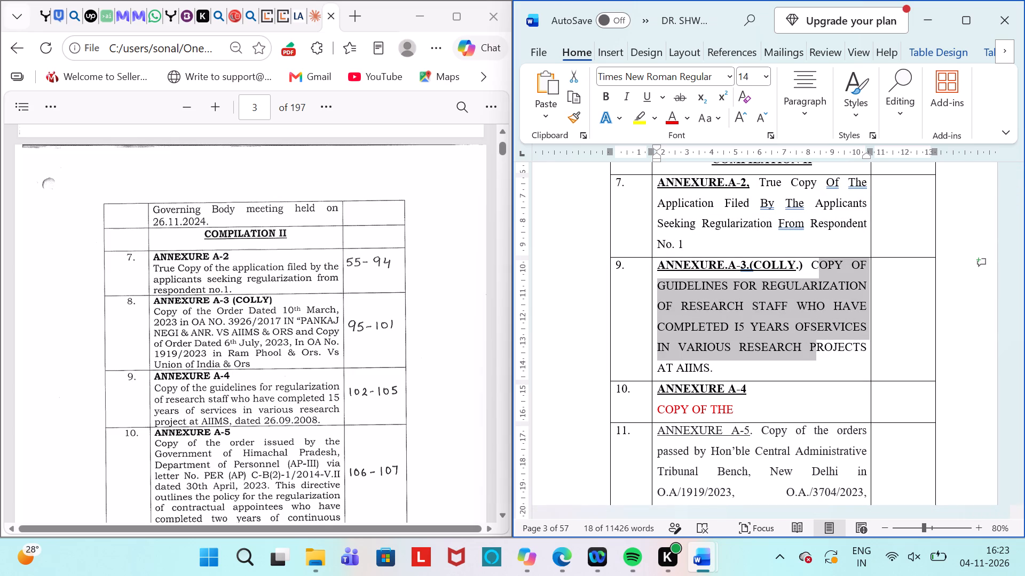
key(shift+Right)
key(shift+Right)
key(shift+Right)
key(shift+Right)
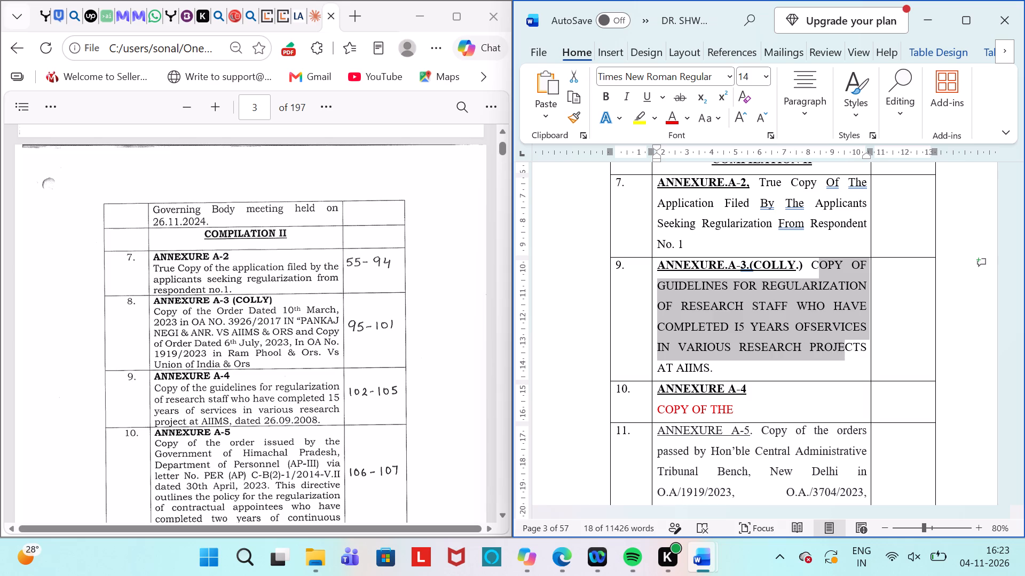
key(shift+Right)
key(shift+Right)
key(shift+Right)
key(shift+Right)
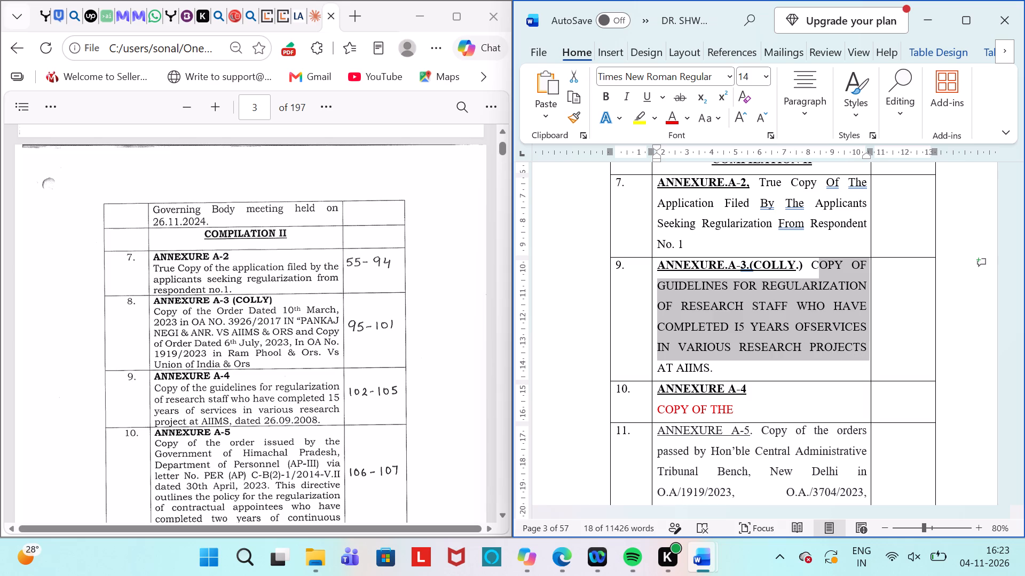
key(shift+Right)
key(shift+Right)
key(shift+Right)
key(shift+Right)
key(shift+Right)
key(shift+Right)
key(shift+Right)
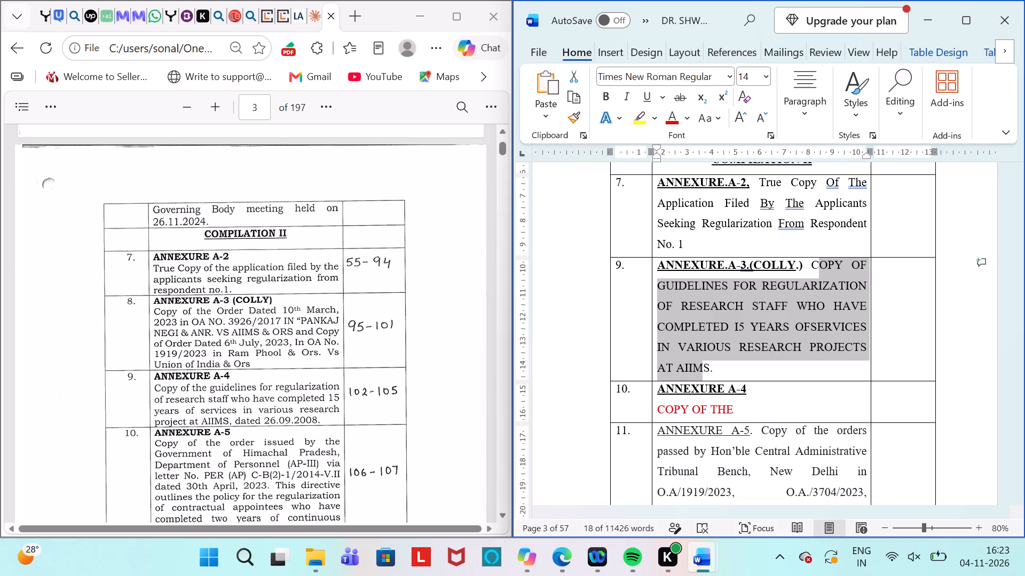
key(shift+Right)
click(722, 119)
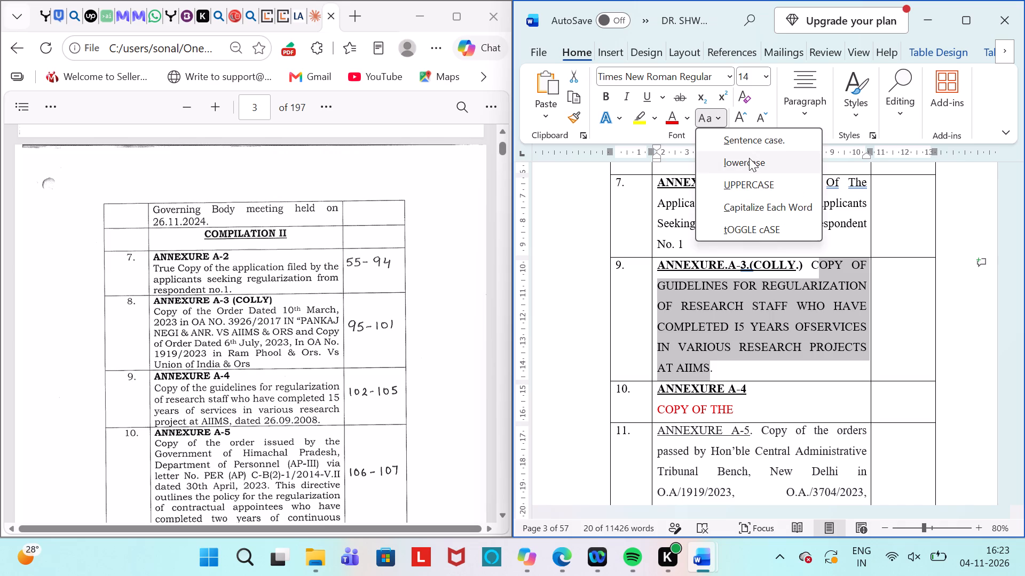
click(749, 158)
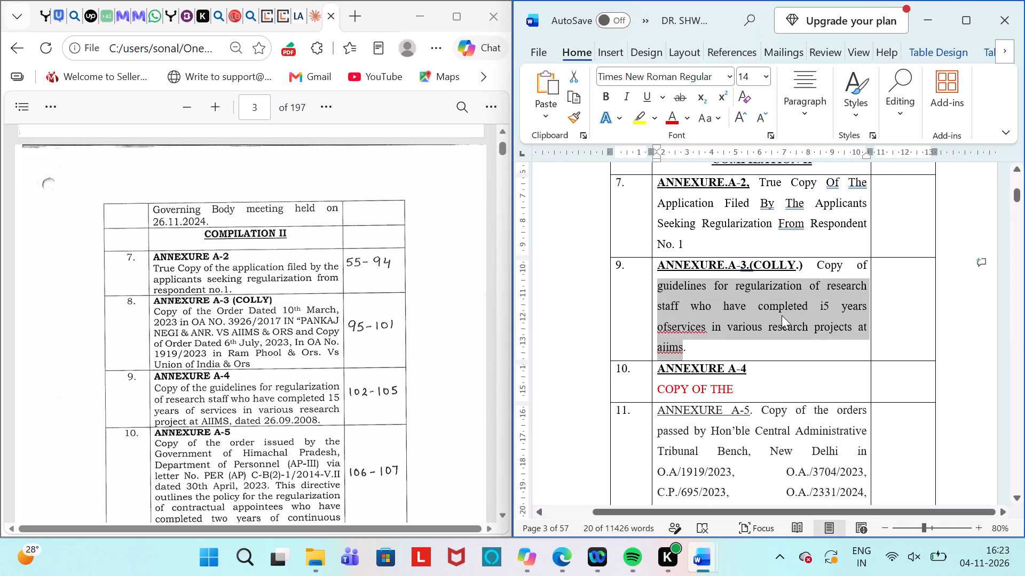
click(782, 315)
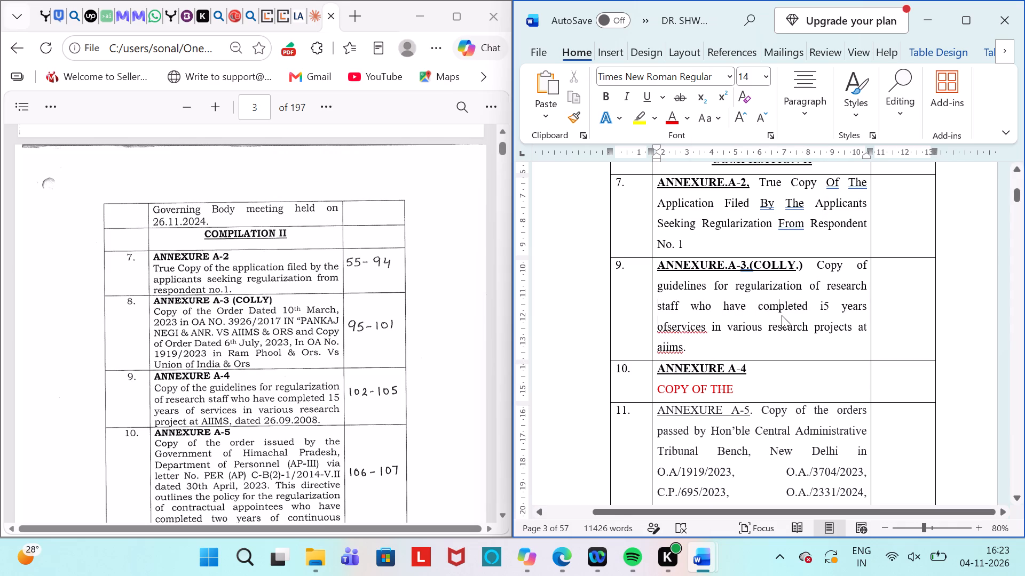
Make the word AIIMS at the end of the Annexure A-3 description bold and uppercase.
click(684, 346)
drag(684, 346, 670, 345)
drag(670, 345, 658, 345)
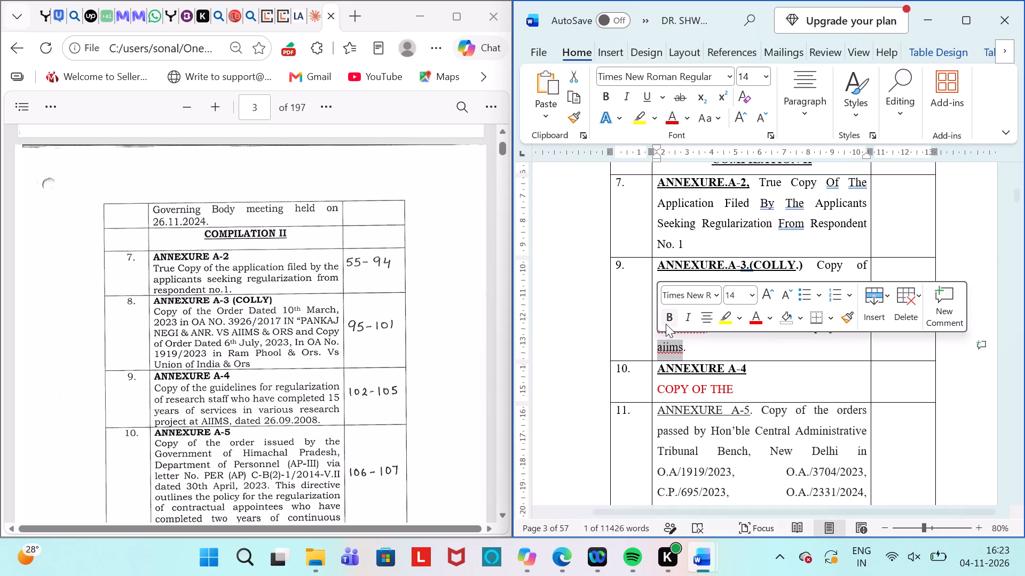
click(667, 322)
click(716, 117)
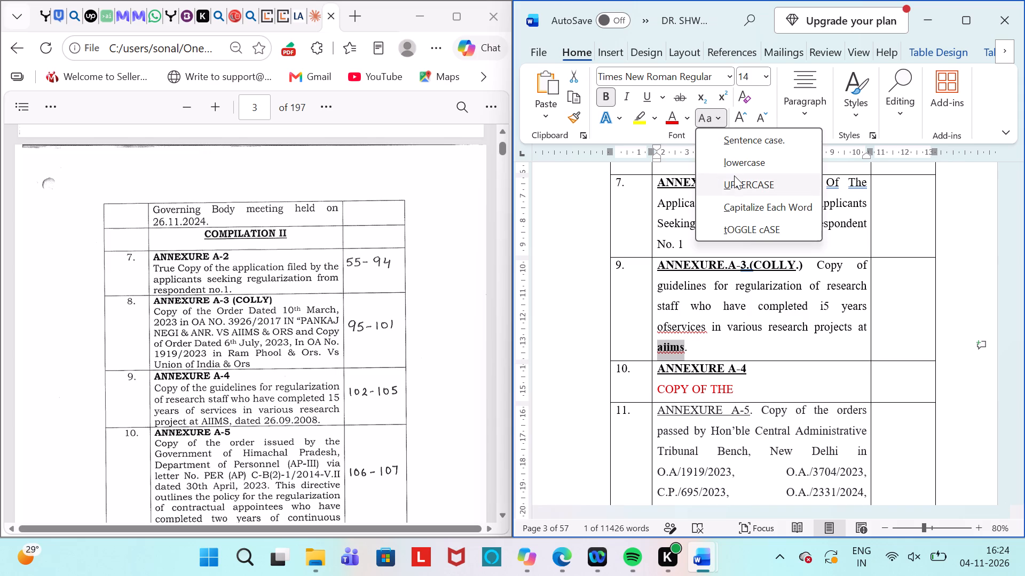
click(734, 175)
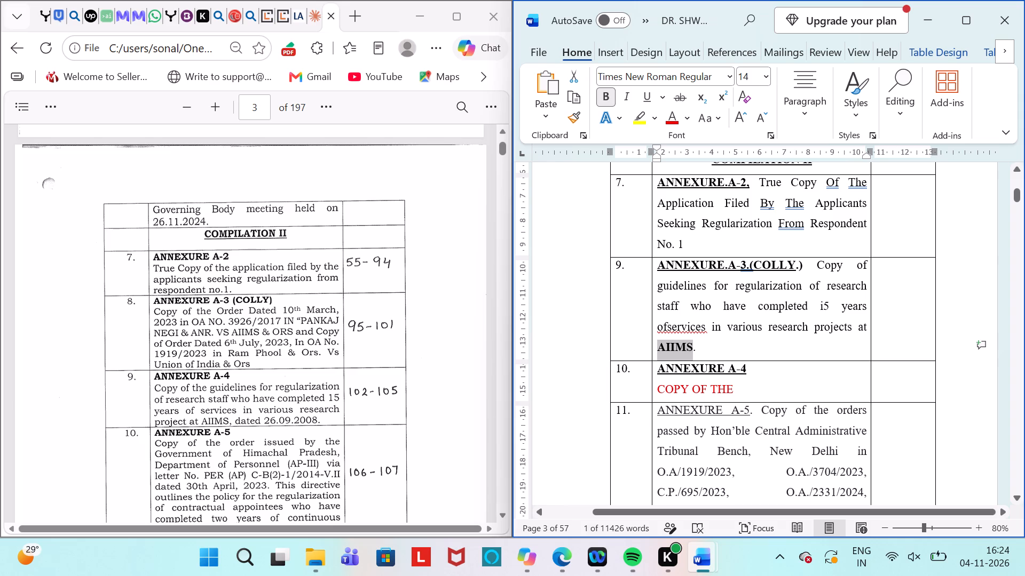
click(748, 307)
Lowercase the initials of "by" and "the" before "Applicants" in the Annexure A-2 description in row 7.
scroll(748, 307, up, 1)
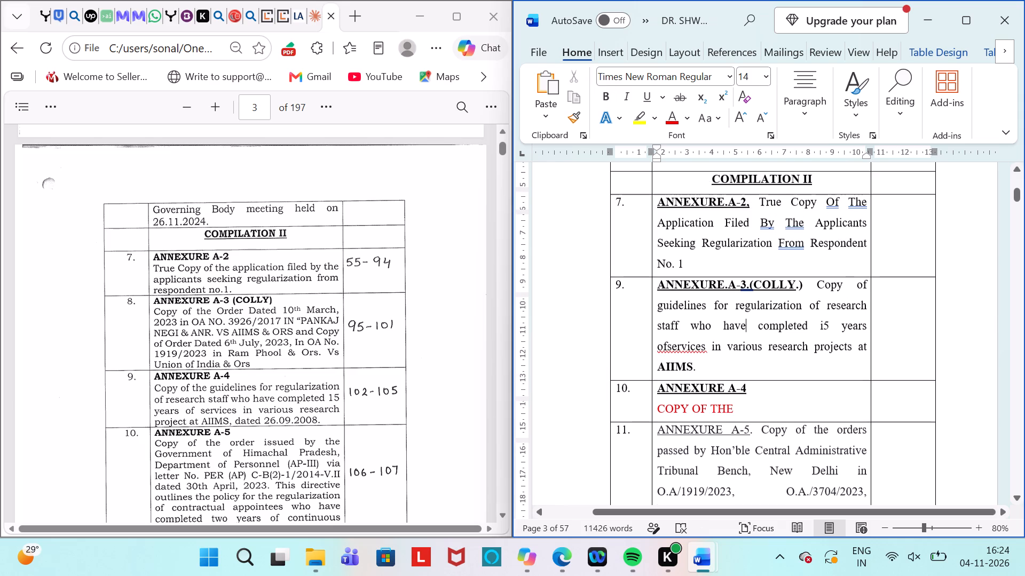
scroll(748, 307, up, 1)
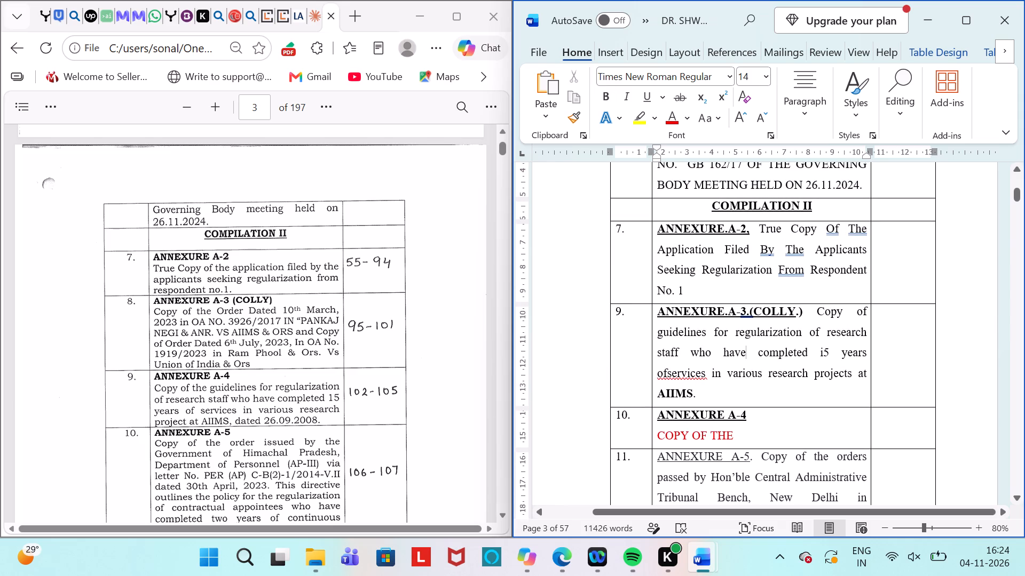
click(787, 250)
key(BackSpace)
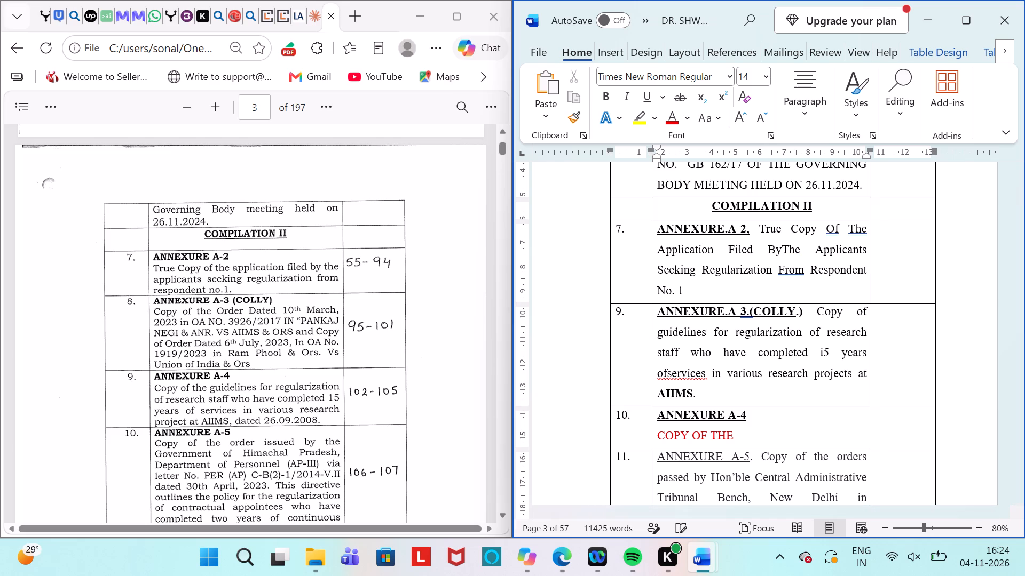
key(space)
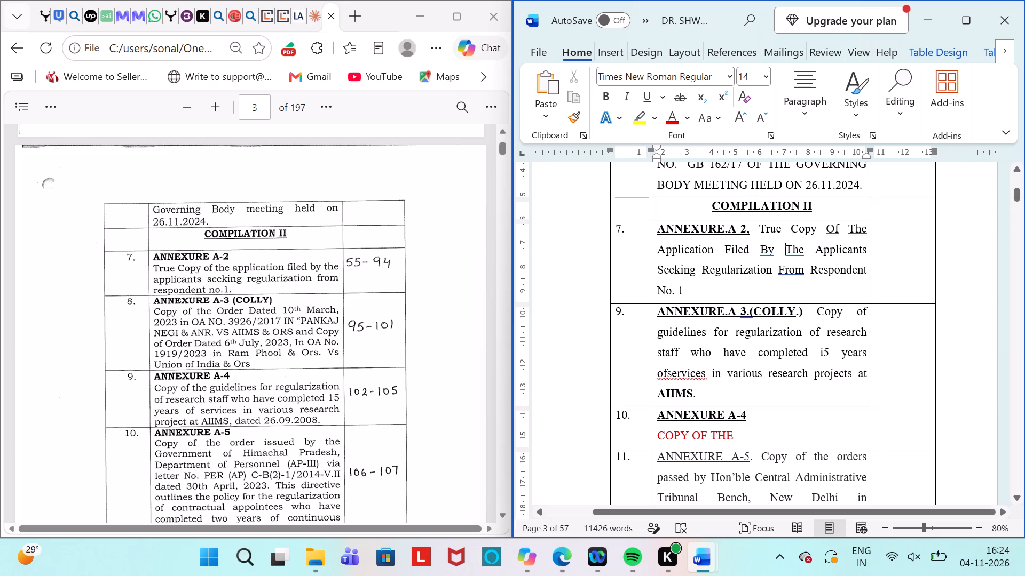
key(Right)
key(BackSpace)
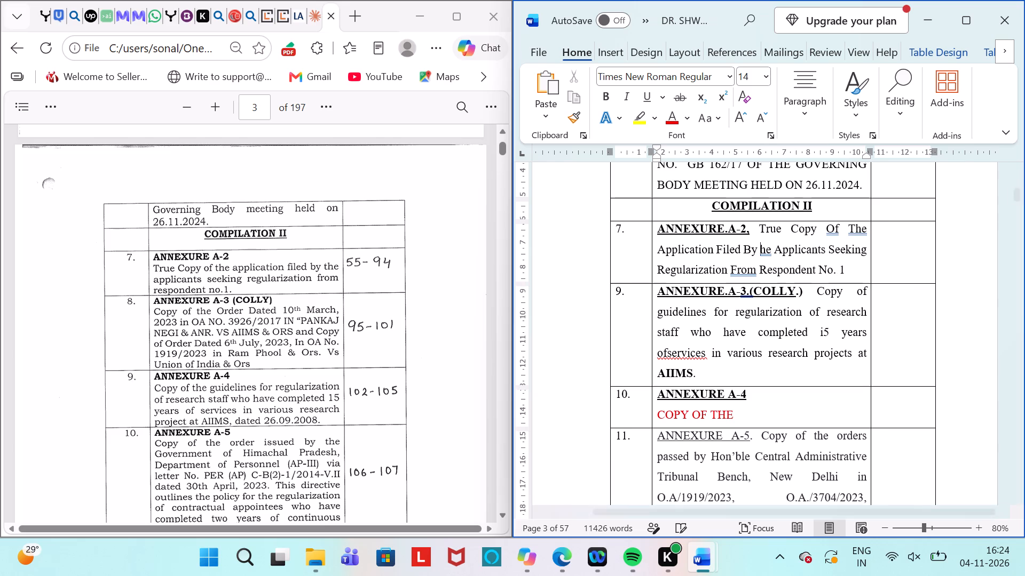
key(t)
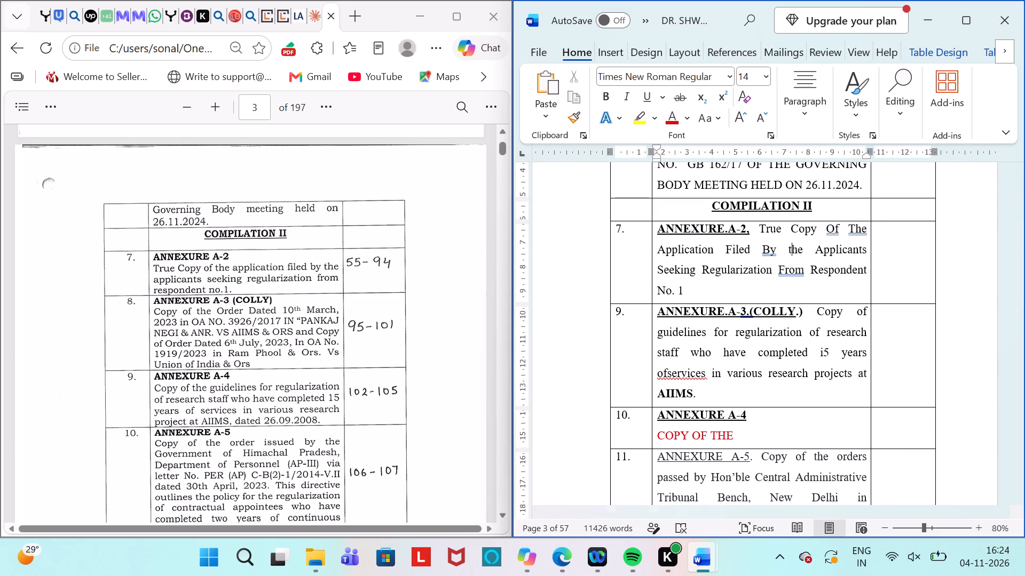
click(770, 251)
key(BackSpace)
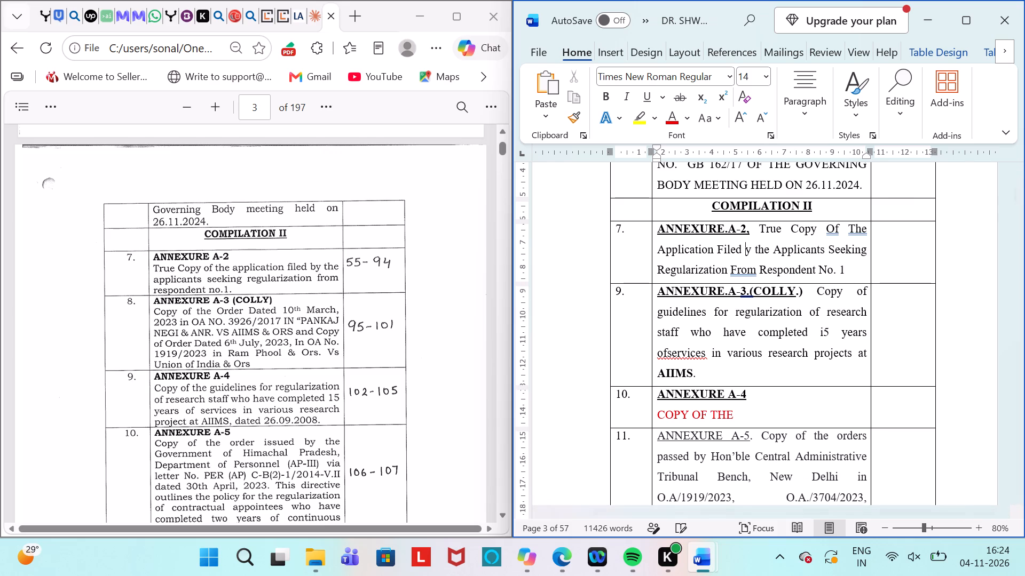
key(b)
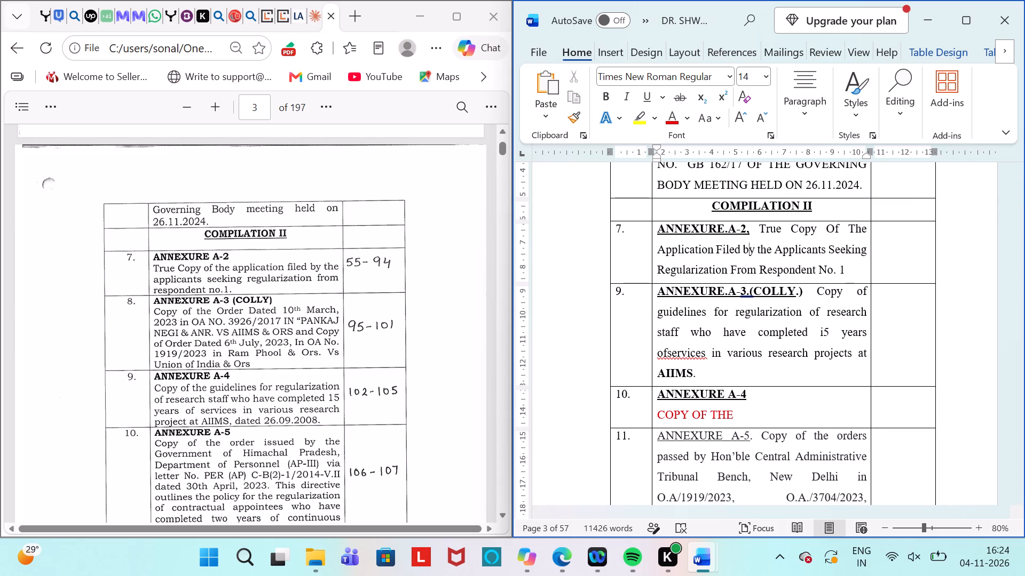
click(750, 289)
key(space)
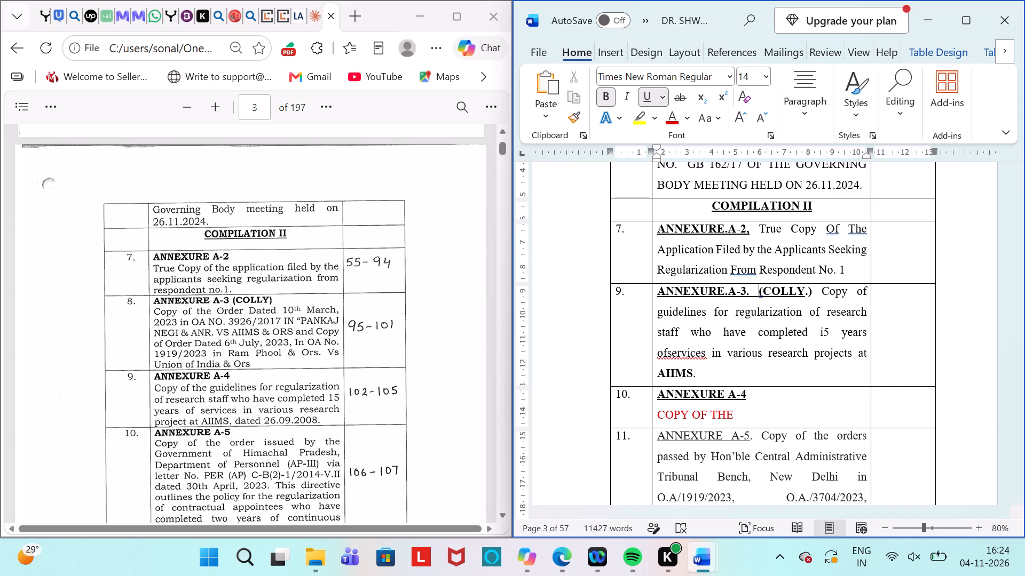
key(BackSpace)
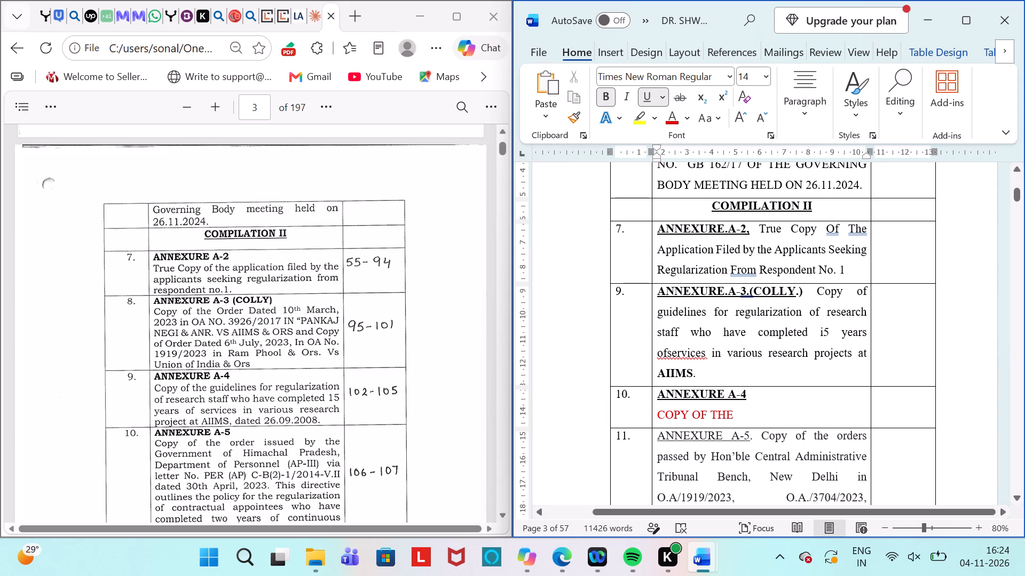
Lowercase "from" before "Respondent No. 1" and "of the" after "True Copy" in the Annexure A-2 description.
click(737, 267)
key(BackSpace)
key(f)
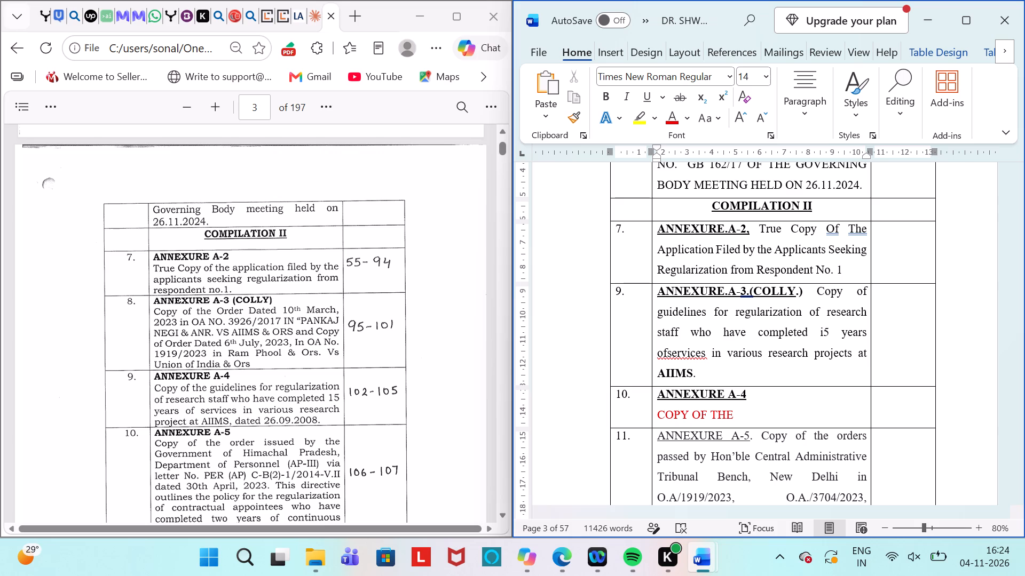
click(853, 229)
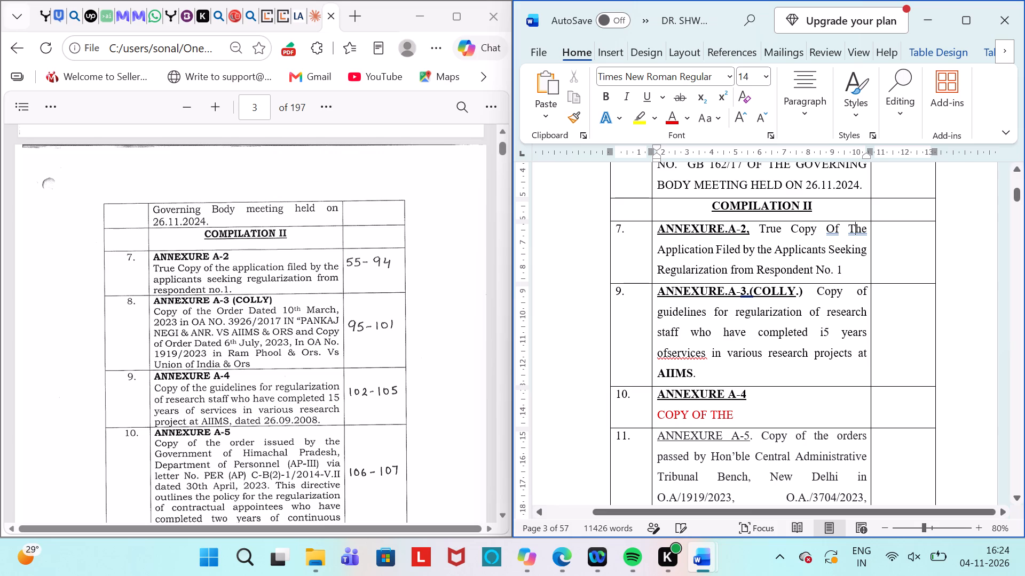
key(BackSpace)
key(t)
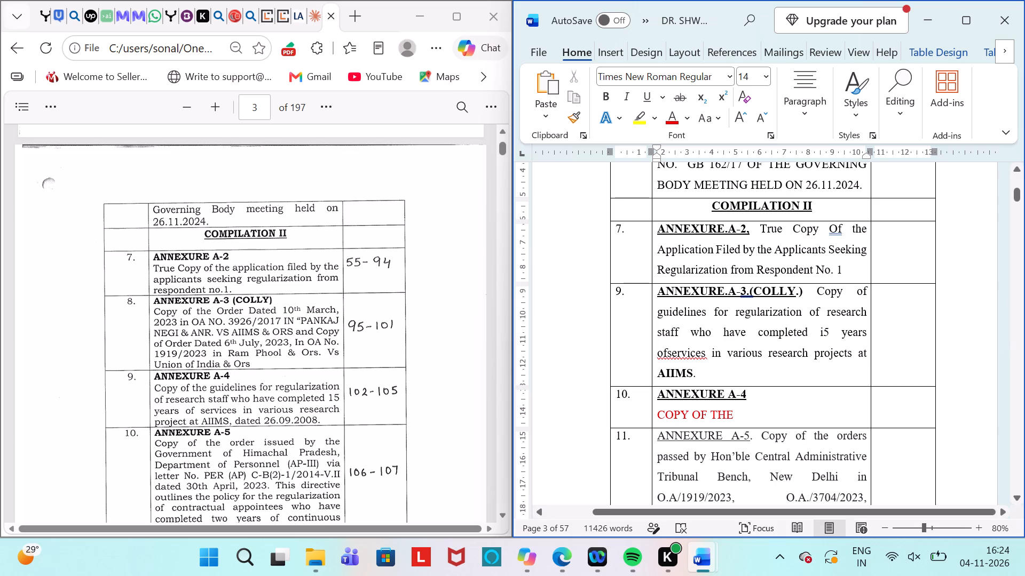
click(838, 226)
key(BackSpace)
key(o)
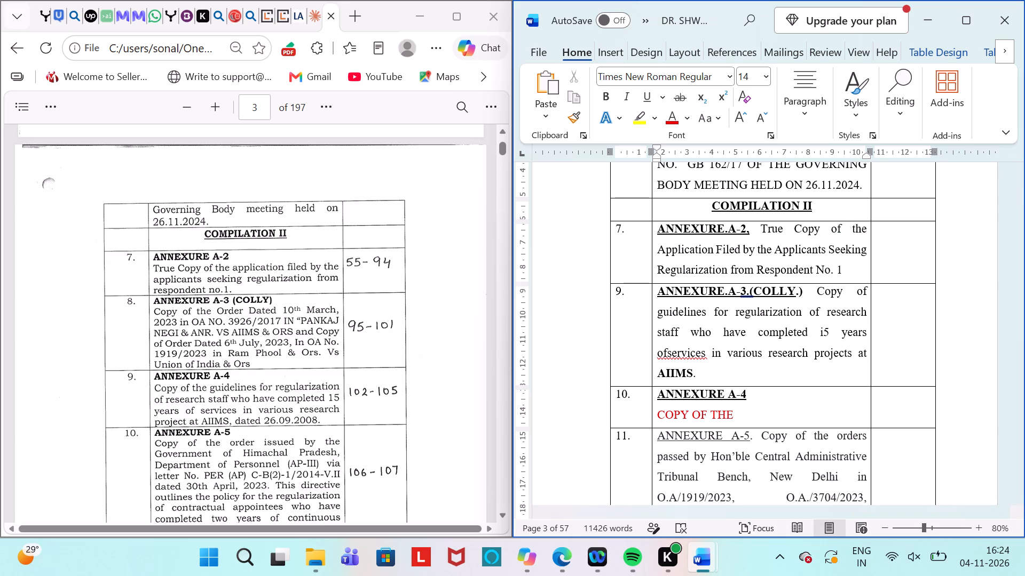
Change the letter case of the red Annexure A-4 text in row 10 so it reads "Copy of the".
scroll(838, 226, up, 1)
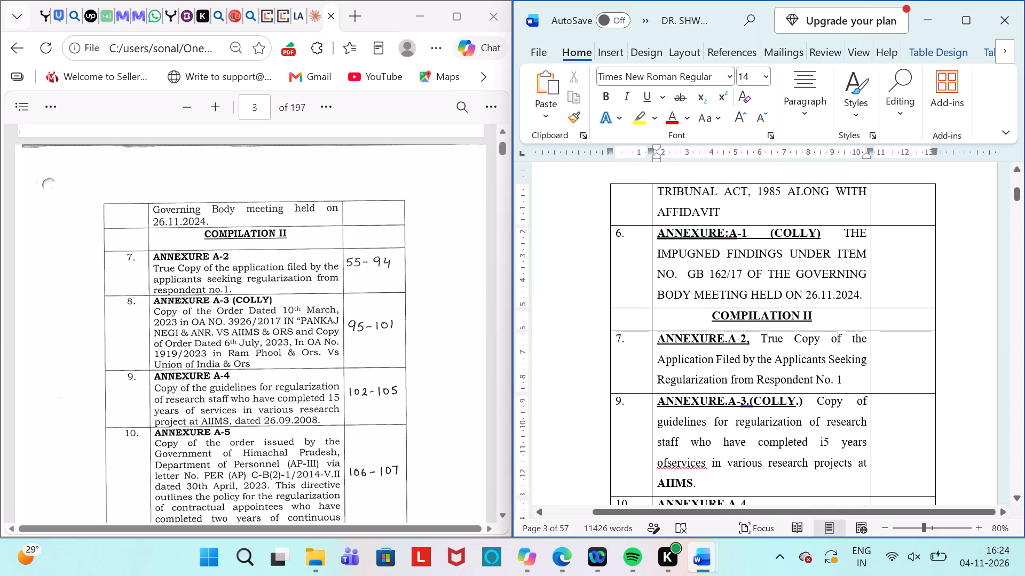
scroll(838, 226, down, 1)
click(739, 353)
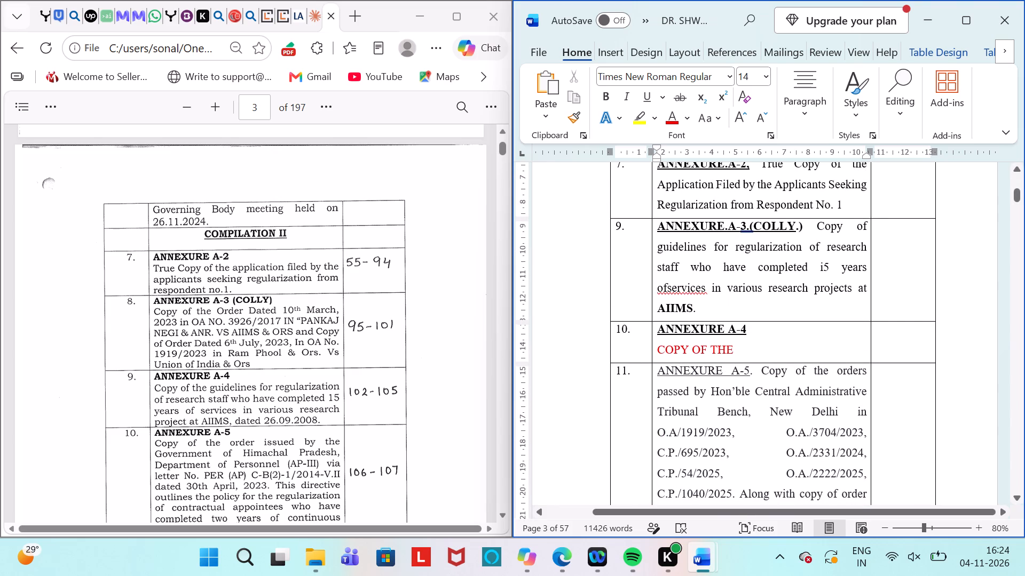
drag(734, 349, 679, 352)
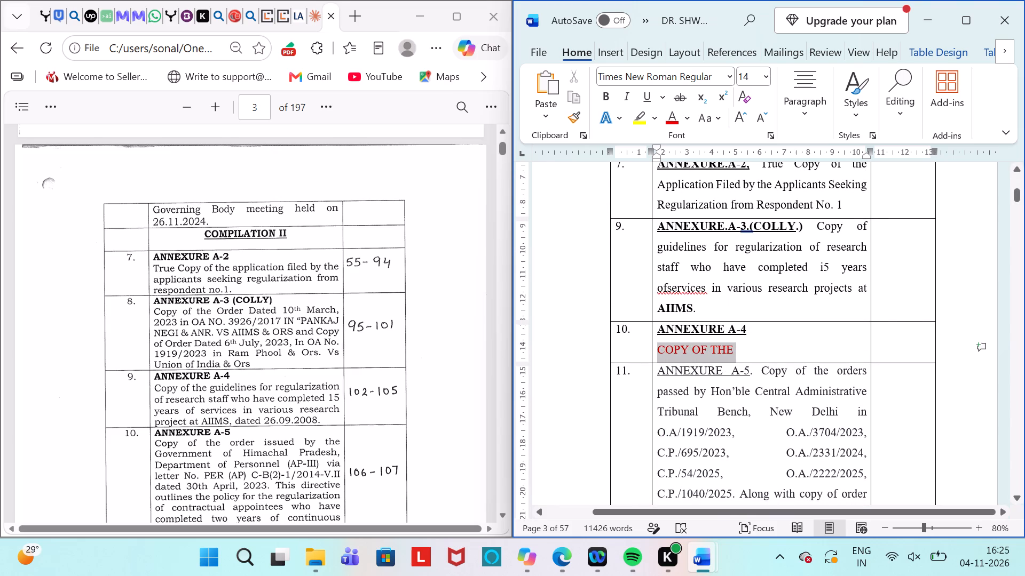
drag(679, 352, 668, 352)
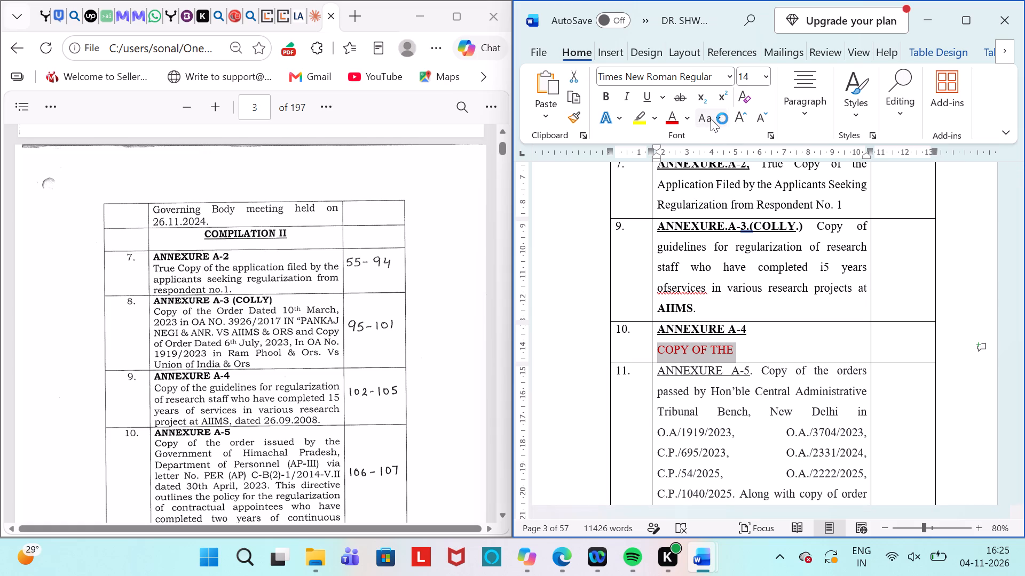
click(711, 118)
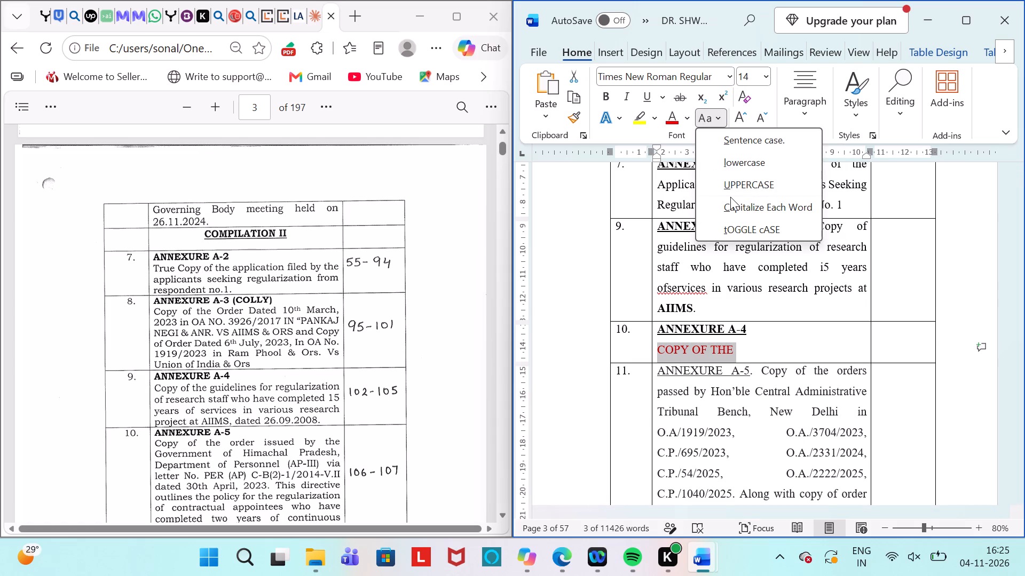
click(730, 197)
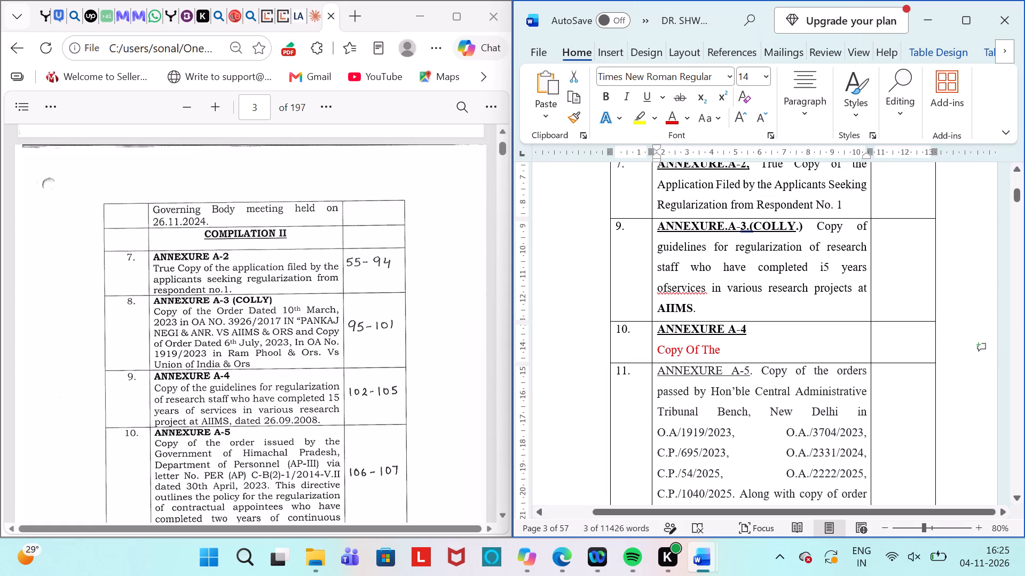
click(711, 348)
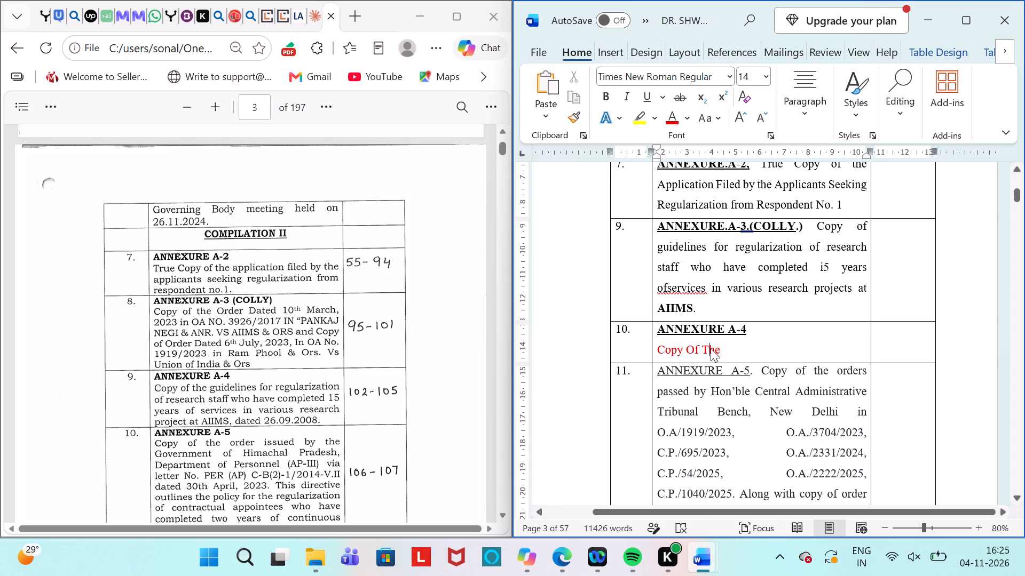
key(BackSpace)
key(t)
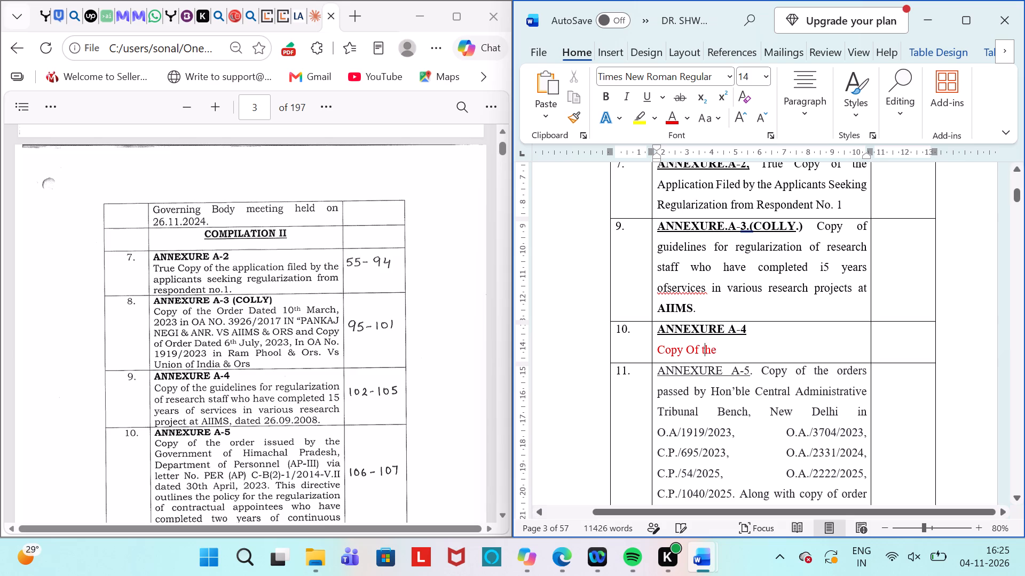
click(693, 349)
key(BackSpace)
key(p)
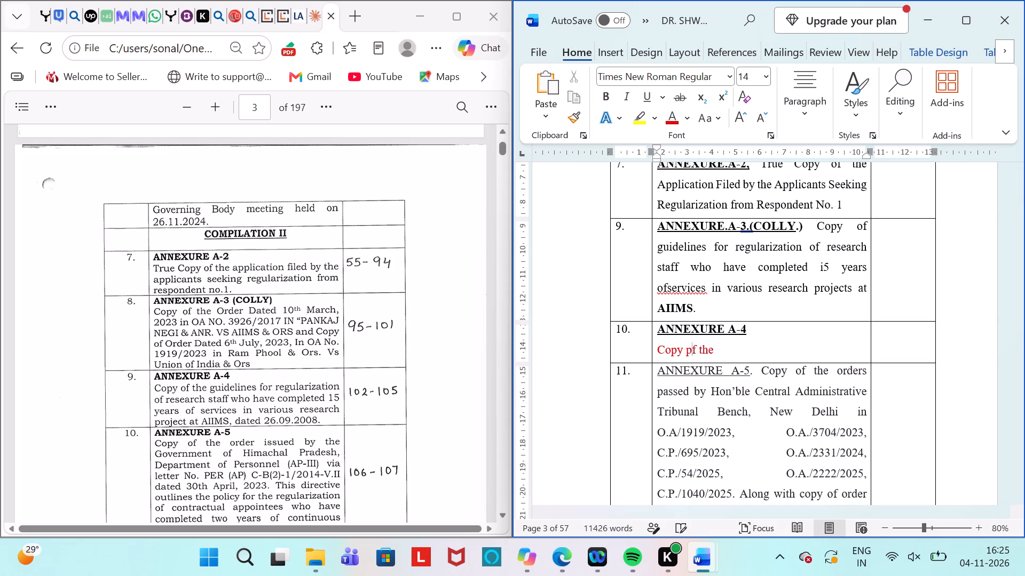
key(BackSpace)
key(o)
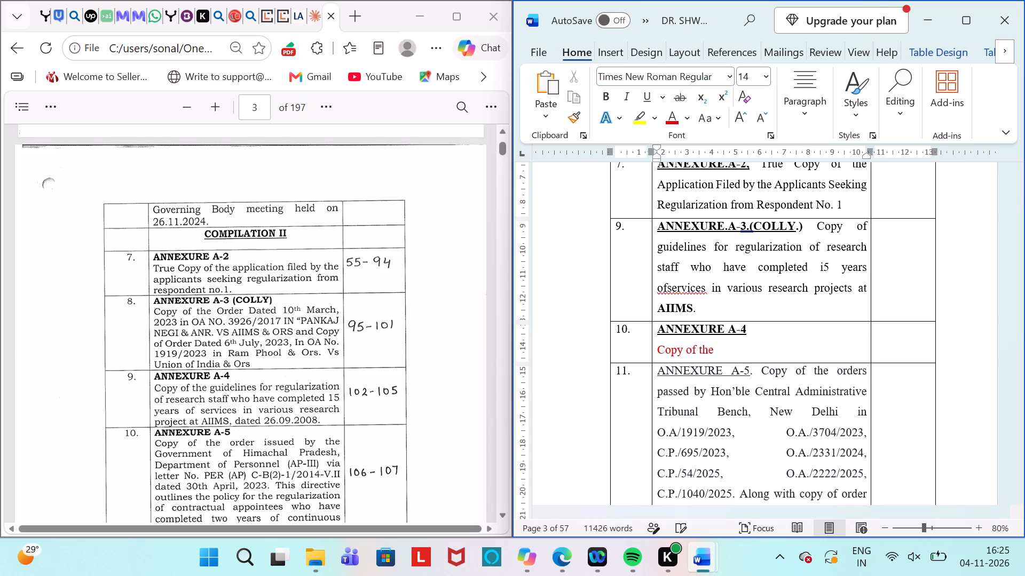
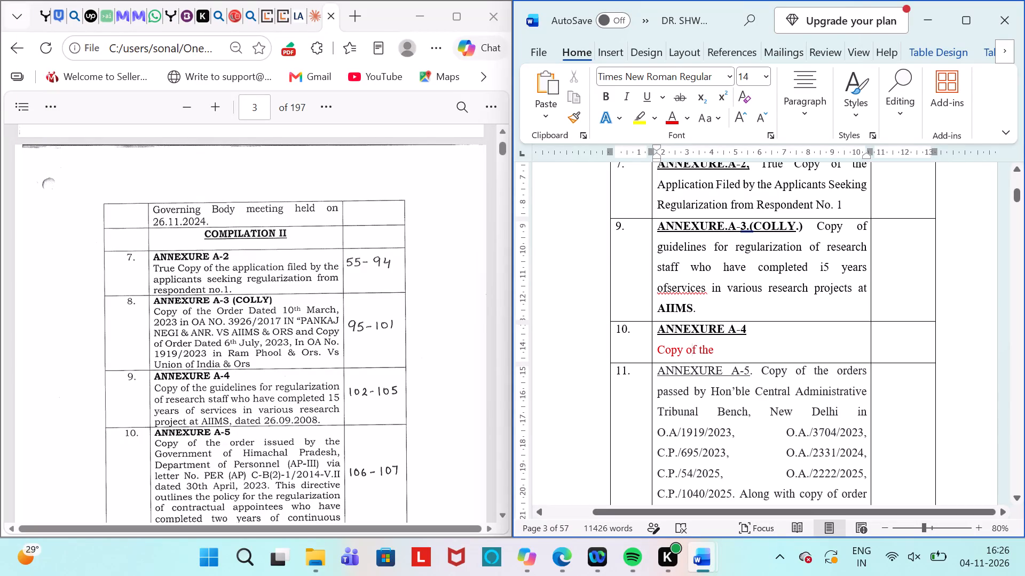
Insert the missing space between "of" and "services" in the Annexure A-3 description in row 9.
key(space)
key(BackSpace)
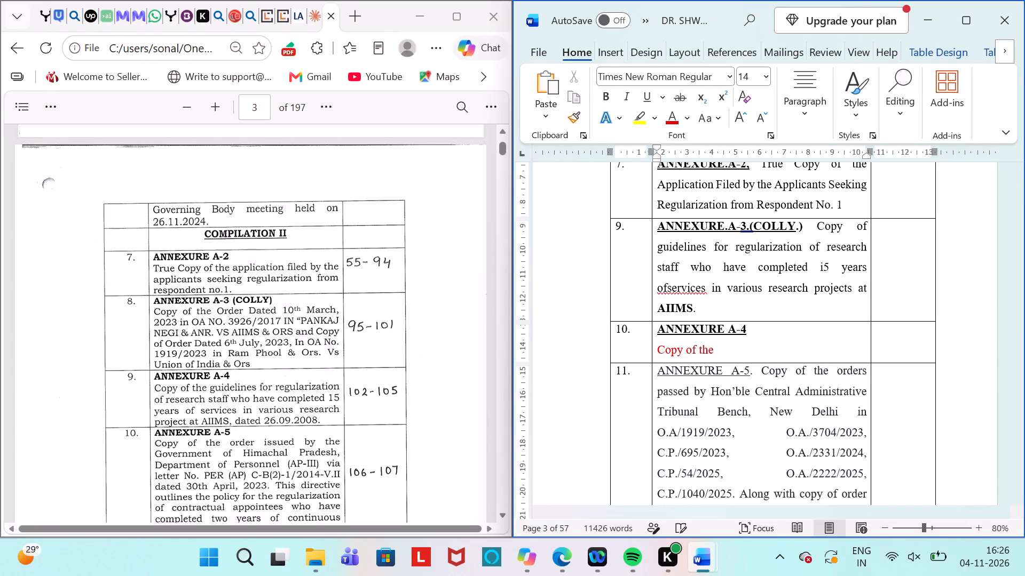
click(665, 292)
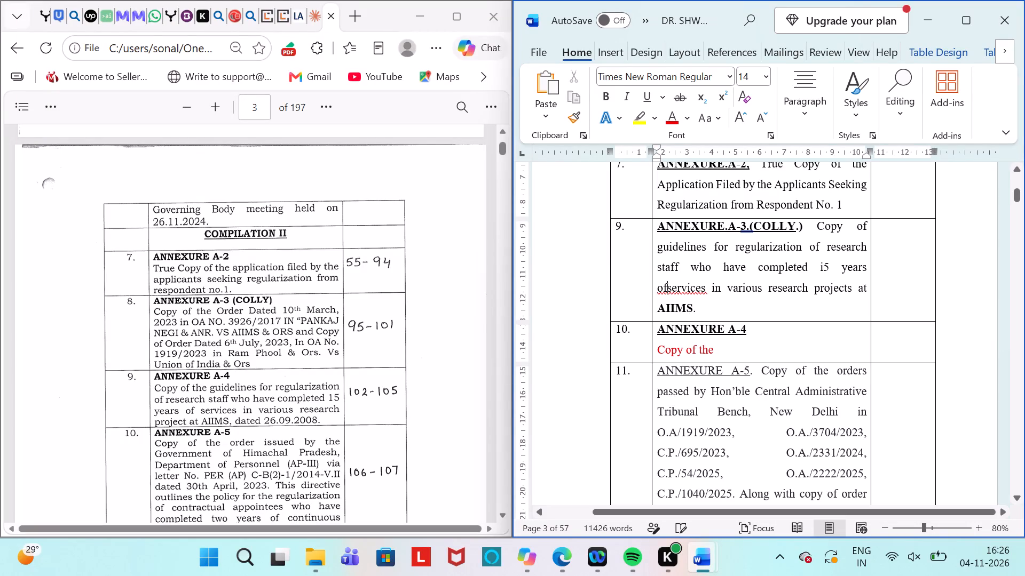
key(space)
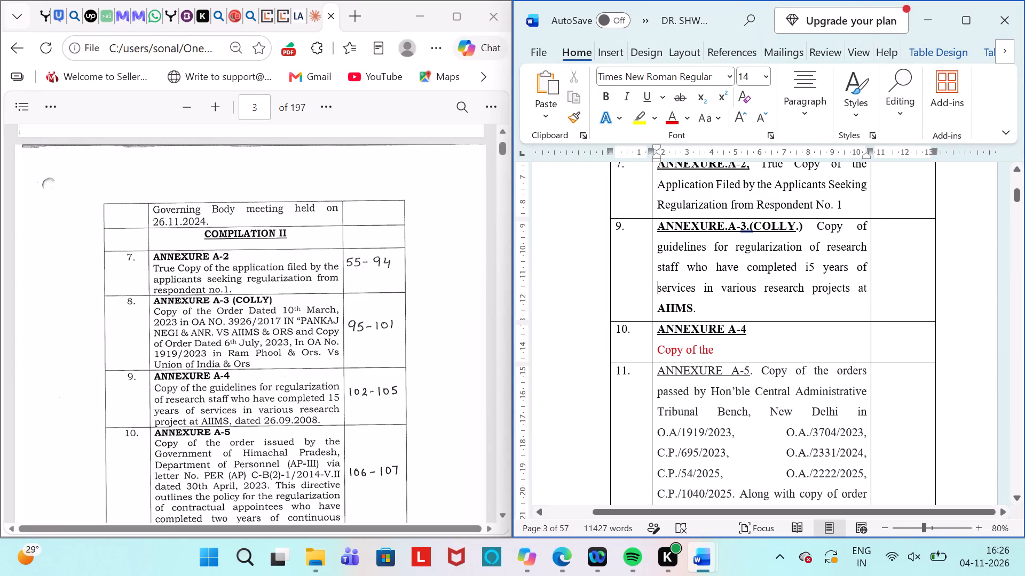
Read through the Annexure A-5 description in row 11, from its opening words to the listed case numbers.
scroll(819, 316, down, 1)
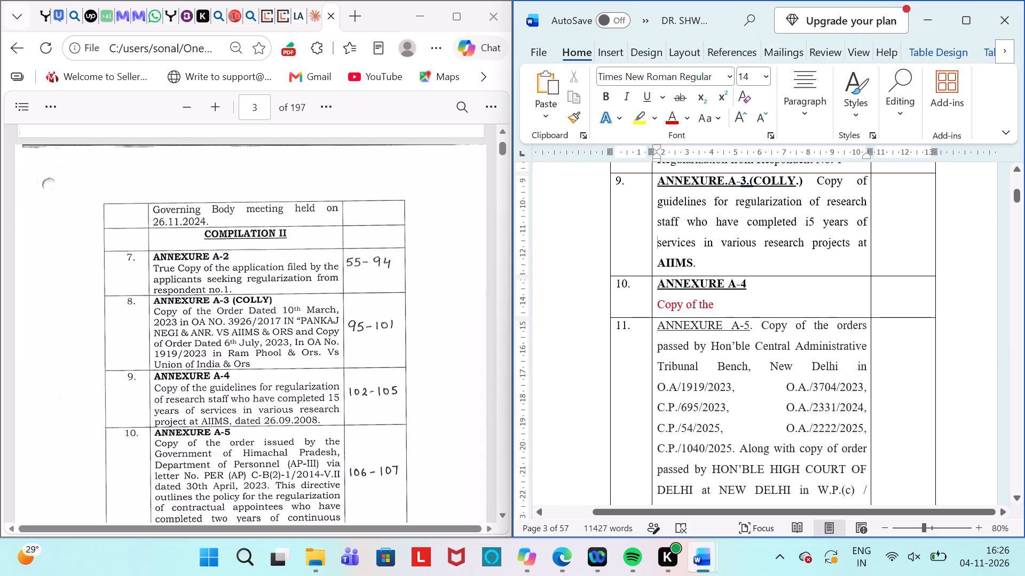
click(819, 388)
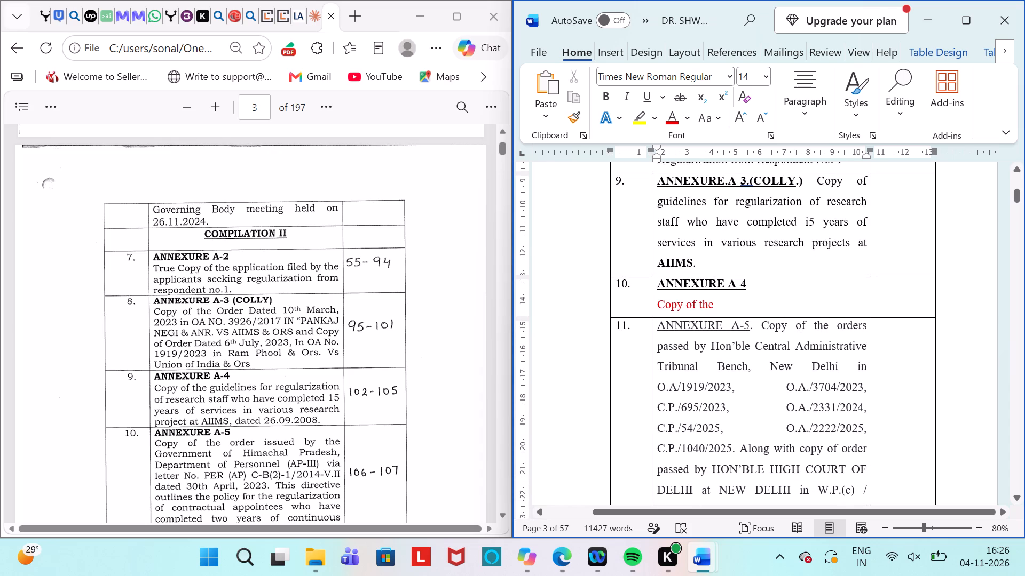
click(764, 326)
key(Right)
key(Right)
key(Right)
key(Right)
key(Right)
key(Right)
key(Right)
key(Right)
key(Right)
key(Right)
key(Right)
key(Right)
key(Right)
key(Right)
key(Right)
key(Right)
key(Right)
key(Right)
key(Right)
key(Right)
key(Right)
key(Right)
key(Right)
key(Right)
key(Right)
key(Right)
key(Right)
key(Right)
key(Right)
key(Right)
key(Right)
key(Right)
key(Right)
key(Right)
key(Right)
key(Right)
key(Right)
key(Right)
key(Right)
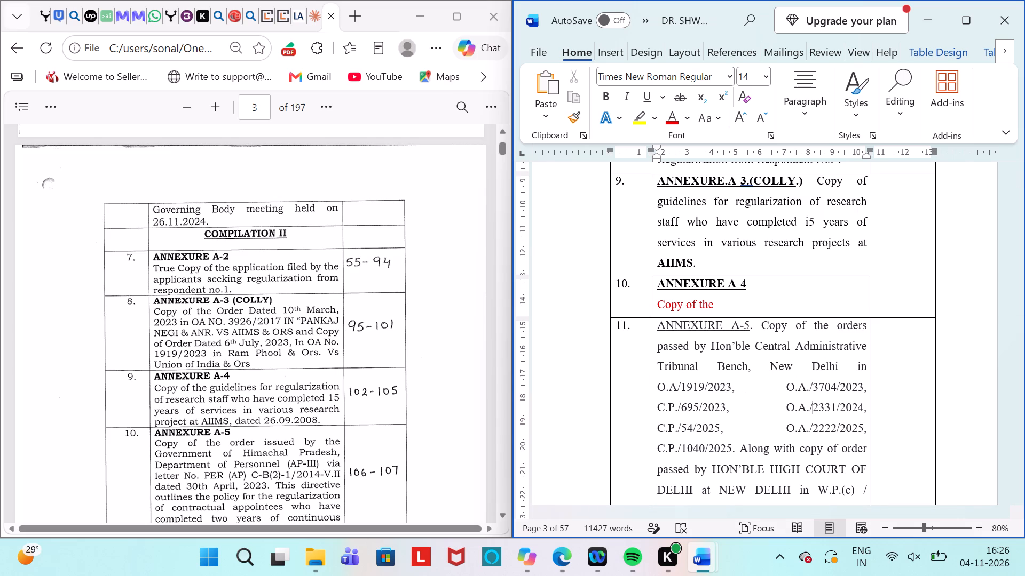
key(Left)
key(Left)
key(Left)
key(Left)
key(Left)
key(Left)
key(Left)
key(Right)
key(Right)
Add "Common Rejection Letter" after "Copy of the" in the red Annexure A-4 description in row 10.
click(722, 298)
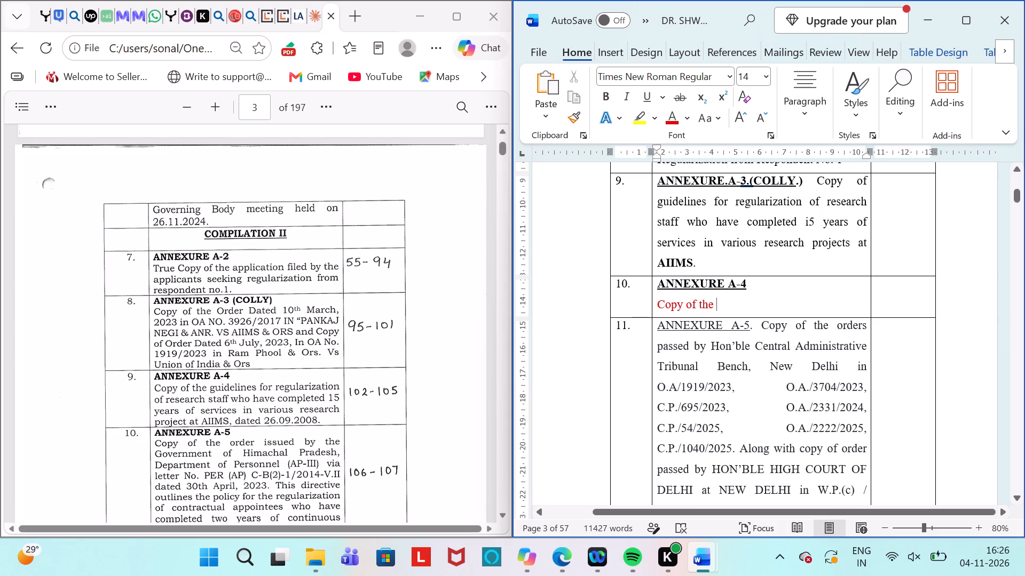
text(Common Rejction Letter)
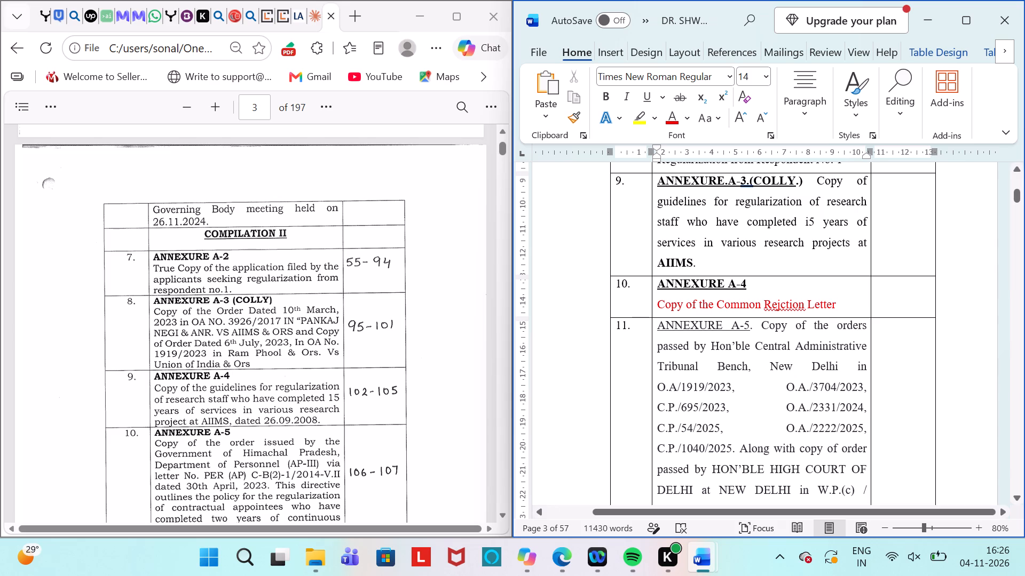
click(780, 301)
key(e)
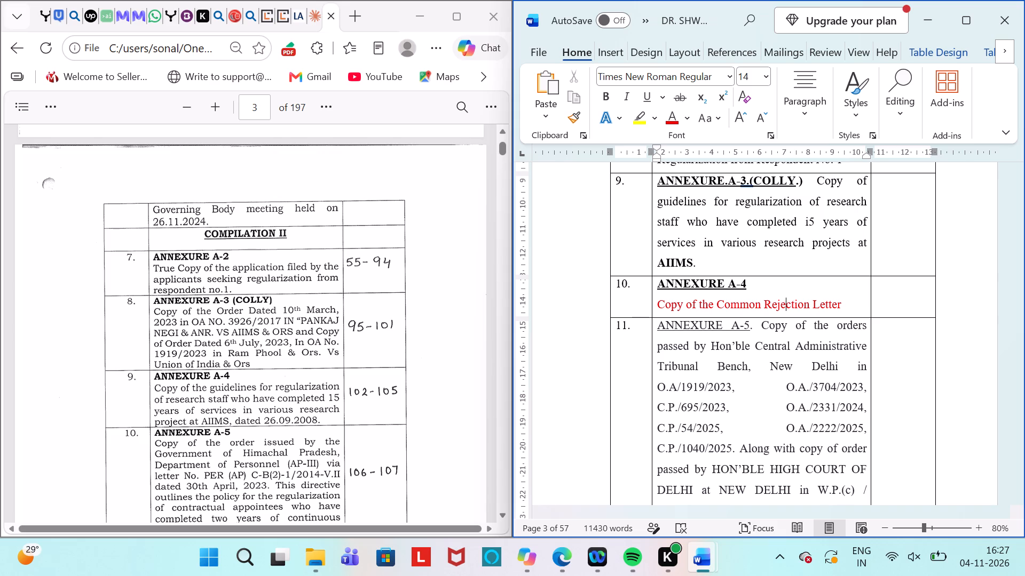
Consult the Annexure A-1 entry on the rejection of representations in the scanned PDF's index.
scroll(290, 279, up, 3)
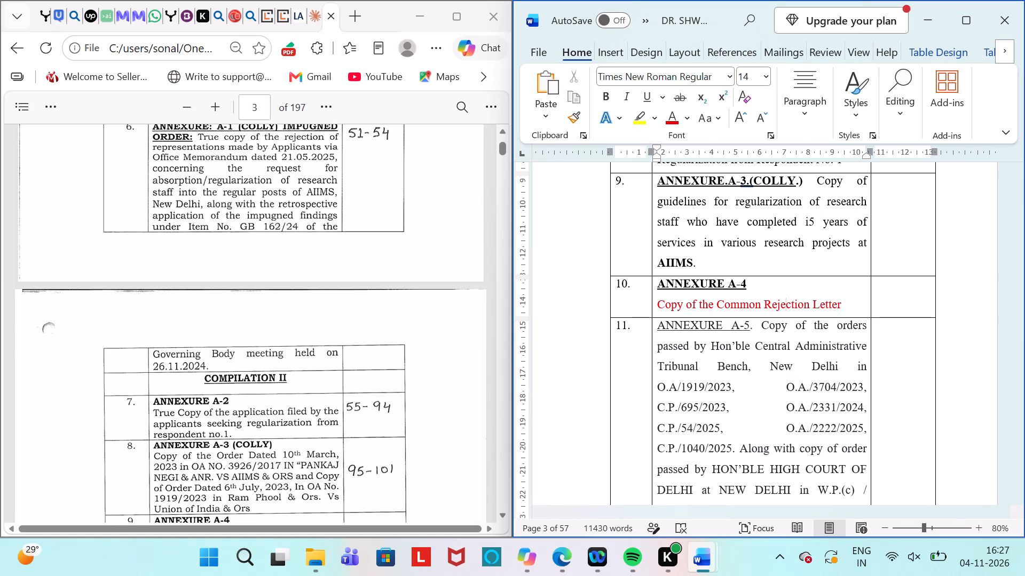
scroll(290, 279, up, 1)
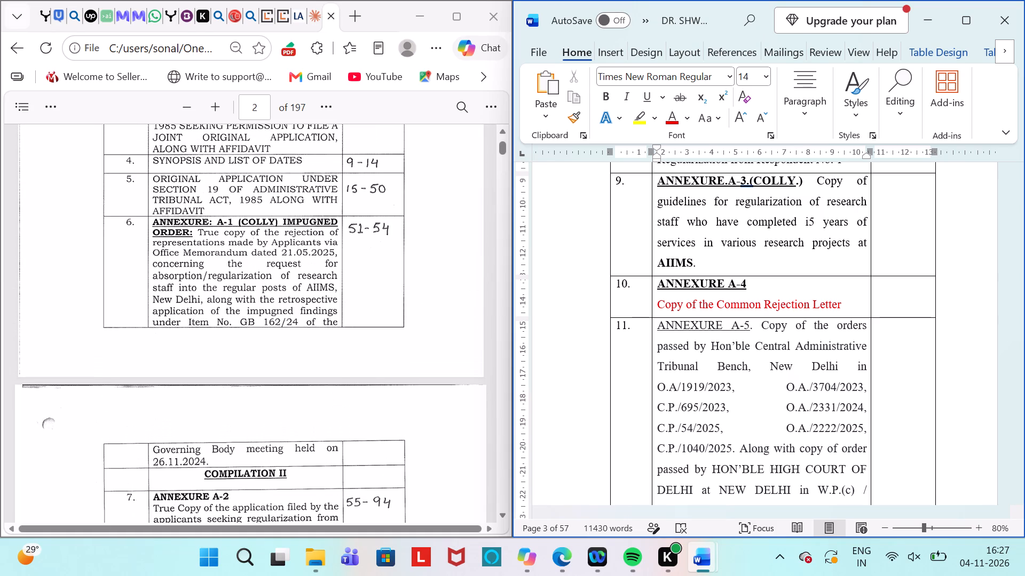
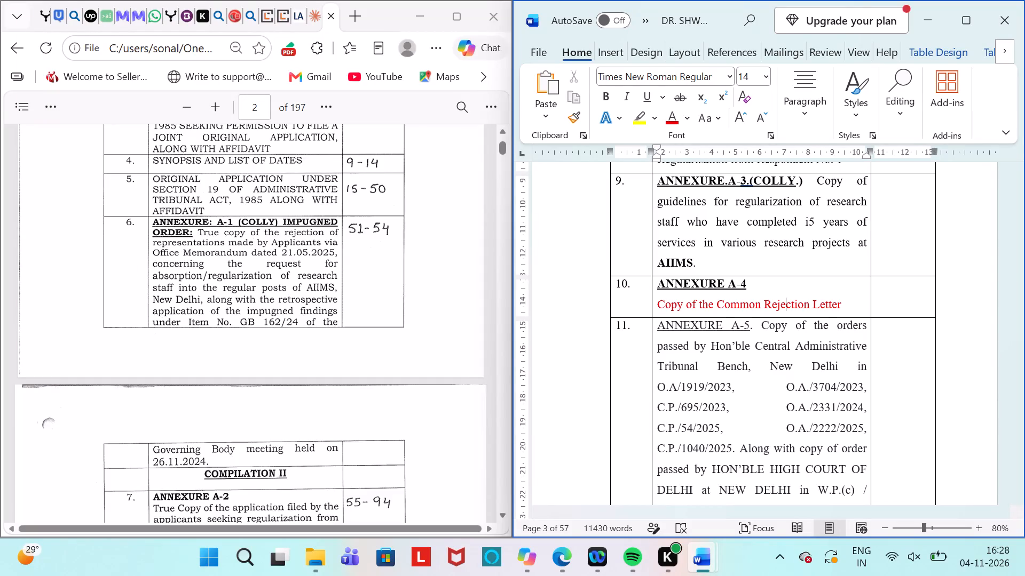
Delete the bold underlined heading "ANNEXURE:A-1 (COLLY)" and its trailing space from the start of the row 6 description.
scroll(248, 258, down, 2)
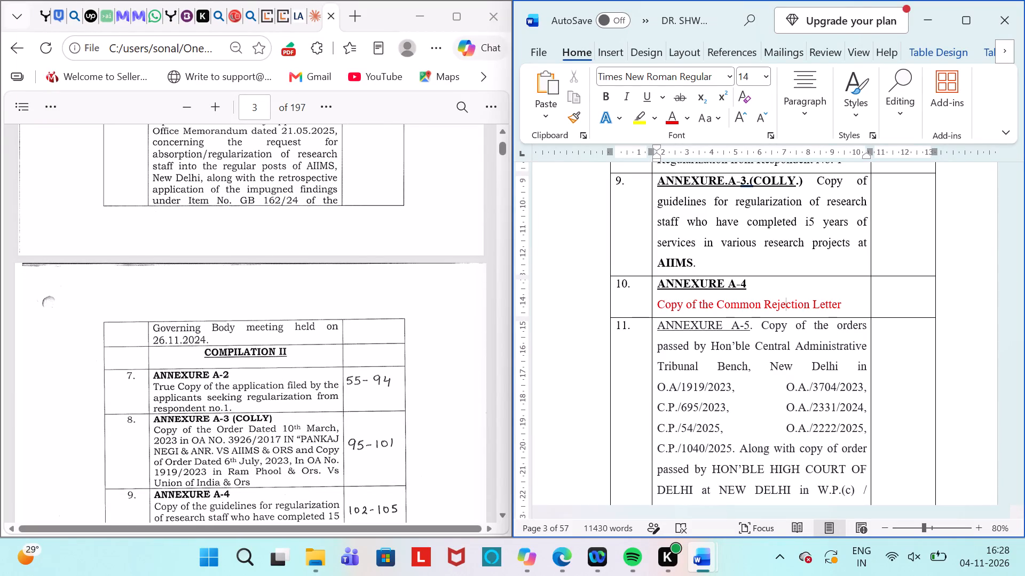
scroll(248, 258, down, 2)
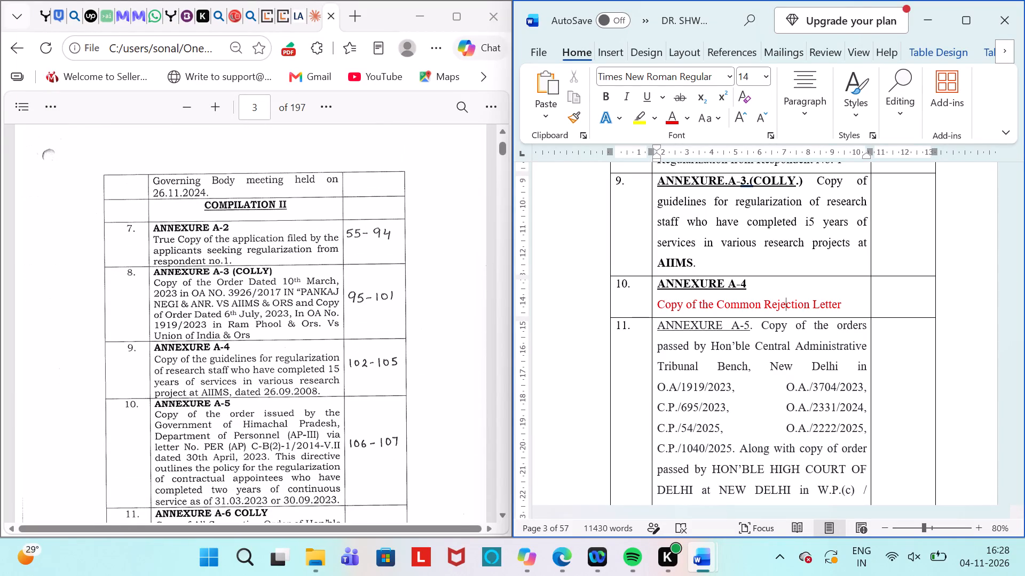
scroll(248, 258, up, 3)
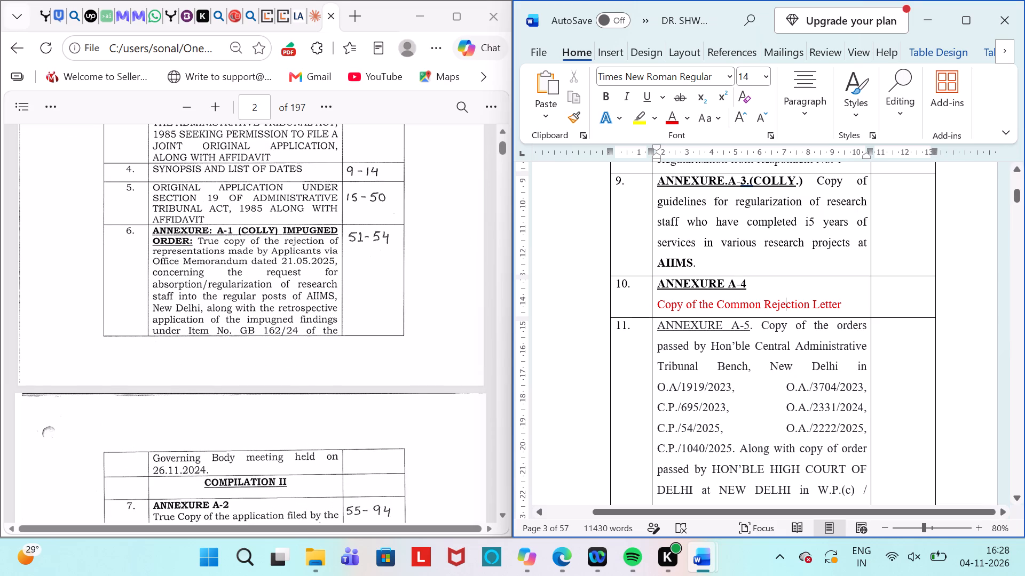
scroll(646, 235, up, 3)
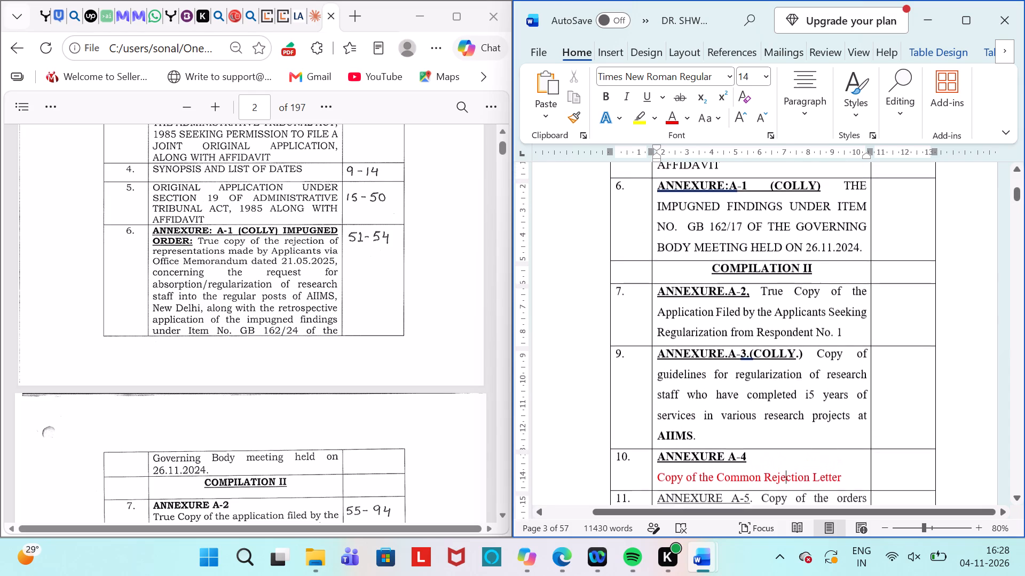
scroll(646, 235, up, 1)
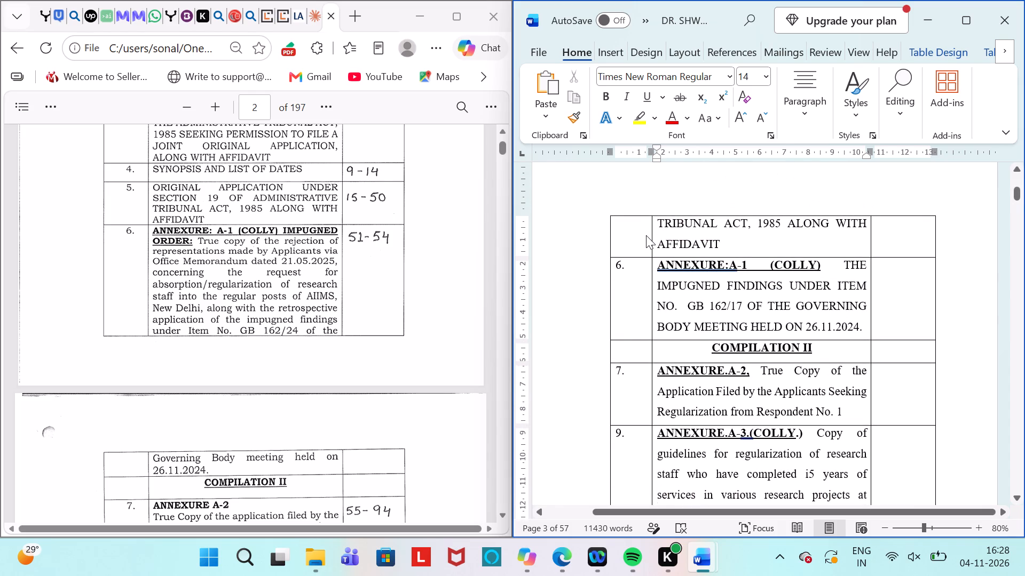
click(768, 265)
key(BackSpace)
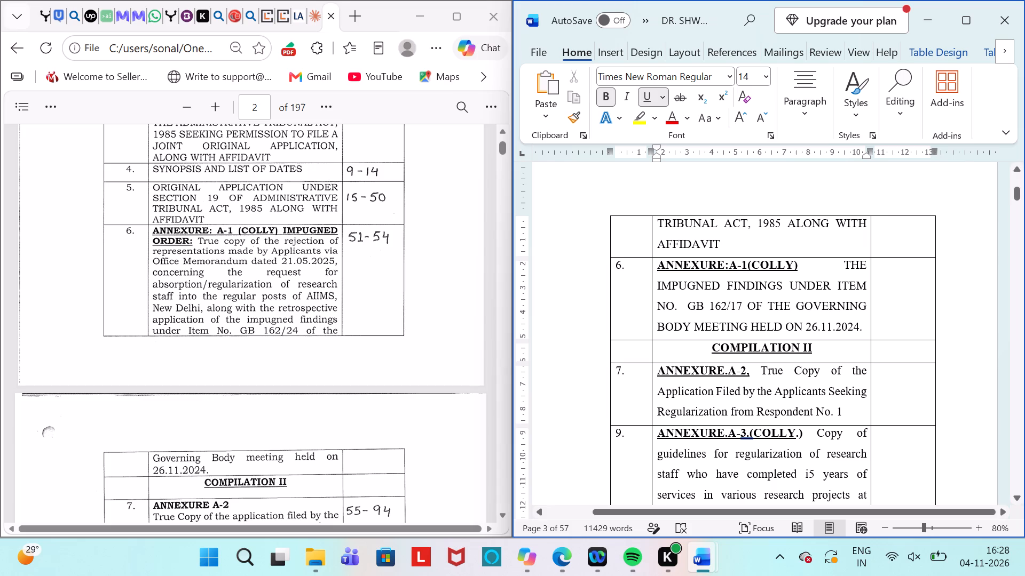
click(798, 266)
key(BackSpace)
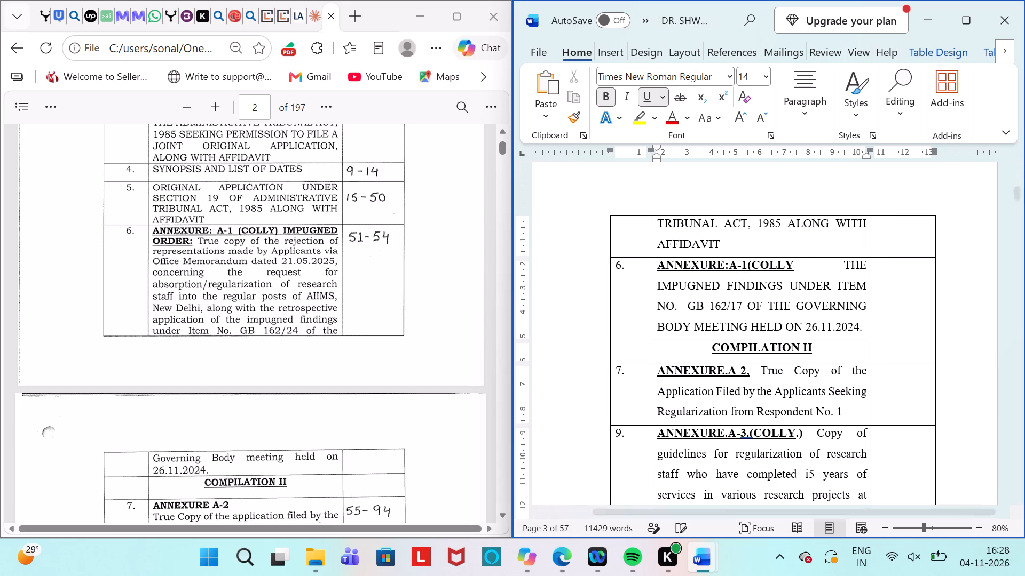
key(BackSpace)
key(BackSpace)
key(BackSpace)
key(BackSpace)
key(BackSpace)
key(BackSpace)
key(BackSpace)
key(BackSpace)
key(BackSpace)
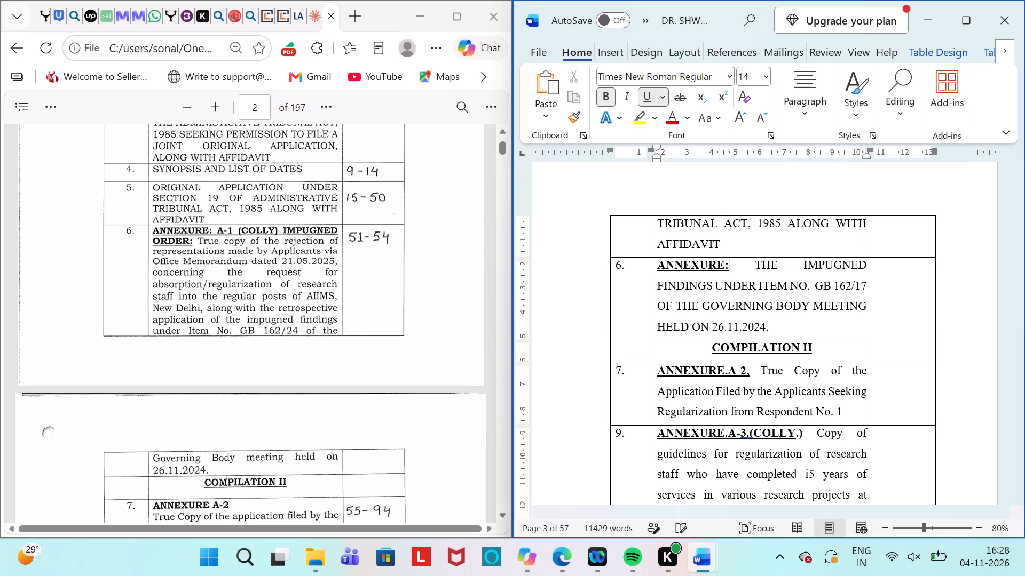
key(BackSpace)
key(BackSpace)
key(BackSpace)
key(BackSpace)
key(BackSpace)
key(BackSpace)
key(BackSpace)
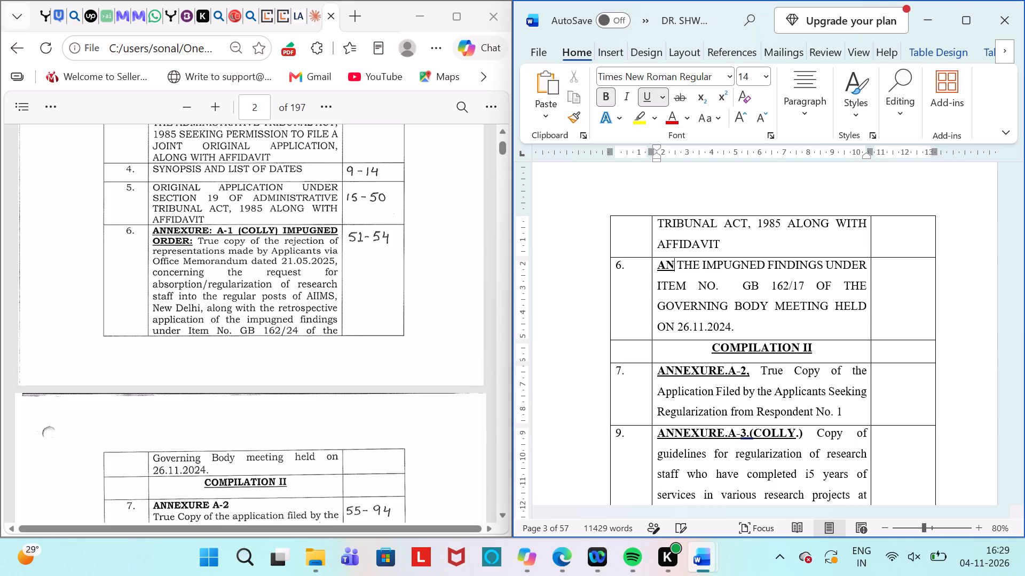
key(BackSpace)
key(BackSpace)
key(BackSpace)
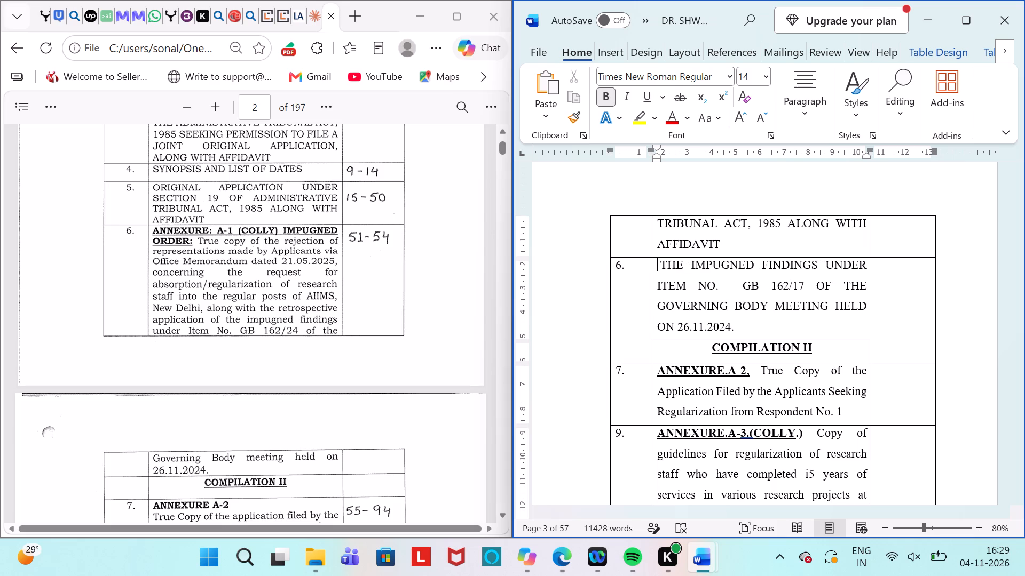
key(BackSpace)
key(Right)
key(BackSpace)
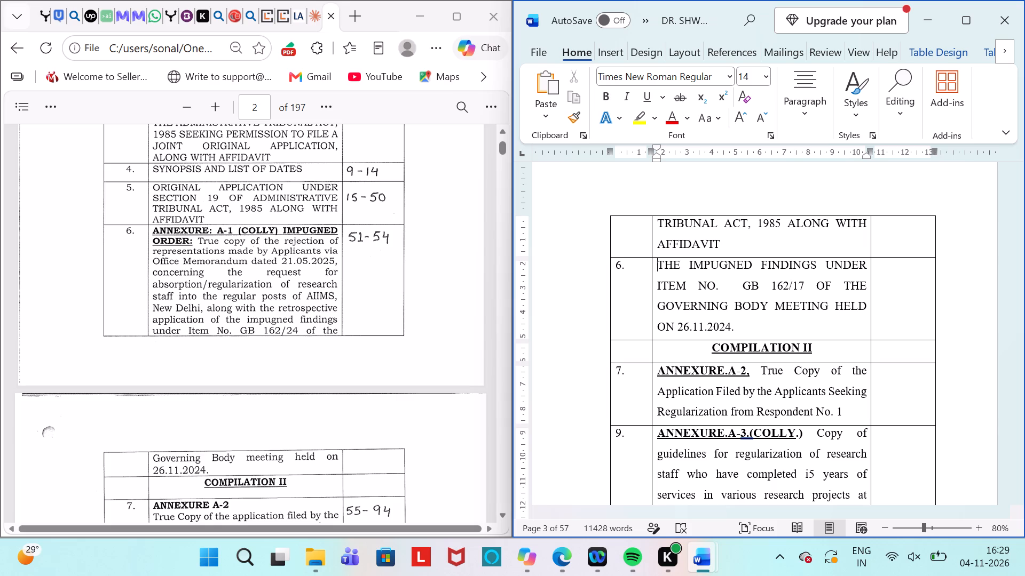
Tidy the spacing in "ITEM NO. GB 162/17" in row 6 so that single spaces separate its parts.
key(Down)
key(Right)
key(Right)
key(Right)
key(Right)
key(Right)
key(Right)
key(Right)
key(Right)
key(Right)
key(BackSpace)
key(Right)
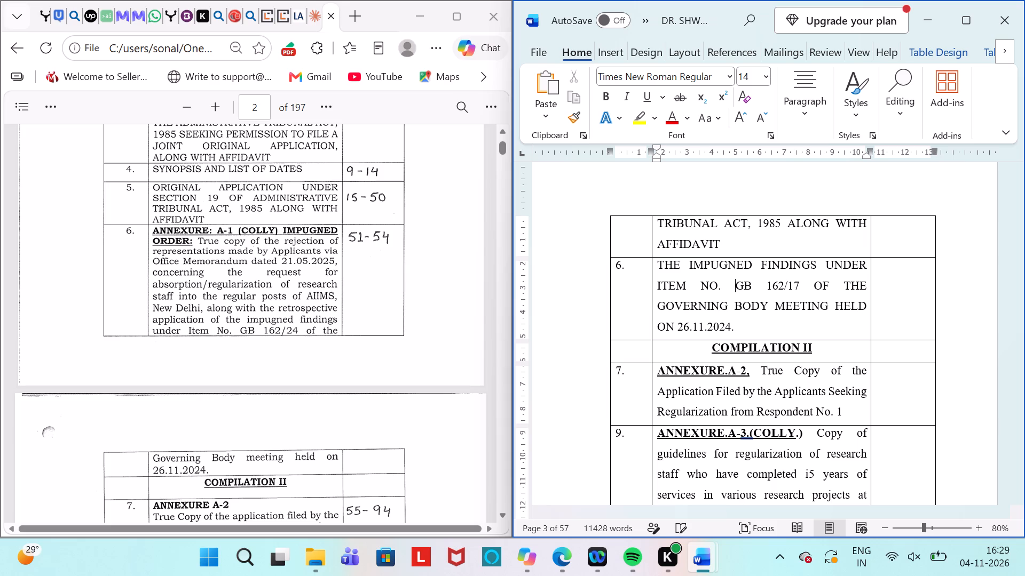
key(BackSpace)
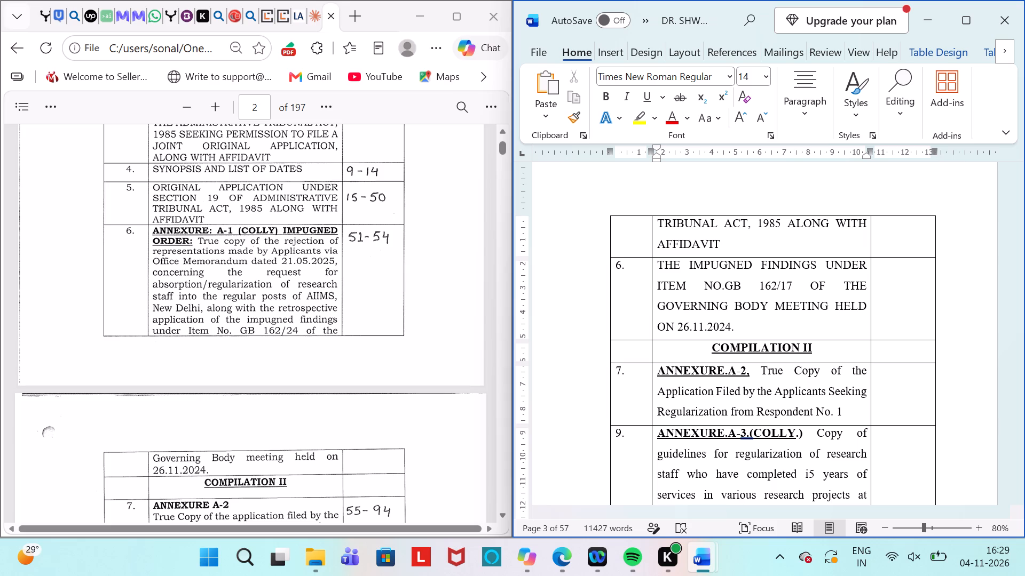
key(Left)
key(Left)
key(Left)
key(BackSpace)
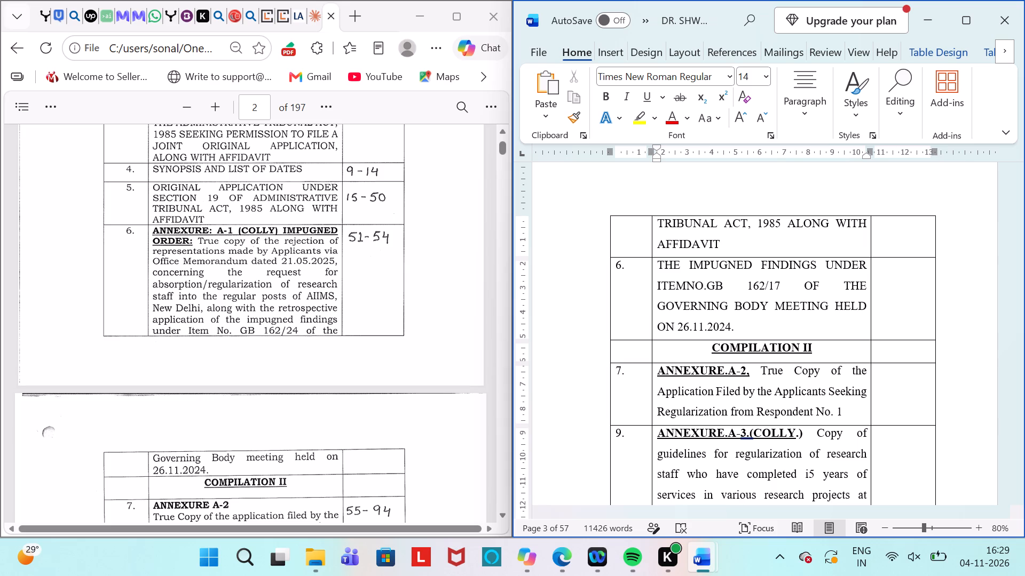
key(space)
key(Right)
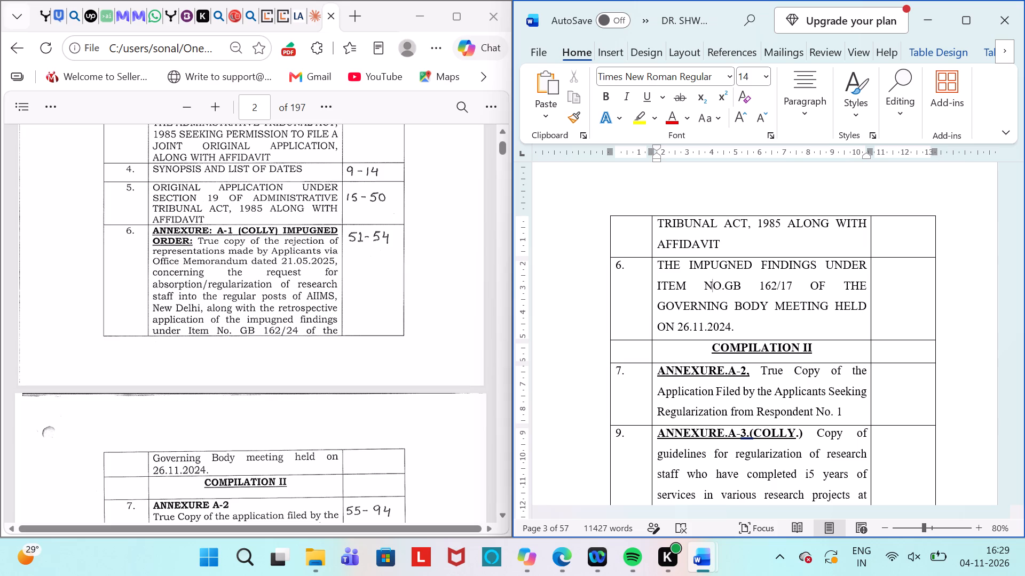
key(Right)
key(Right)
key(space)
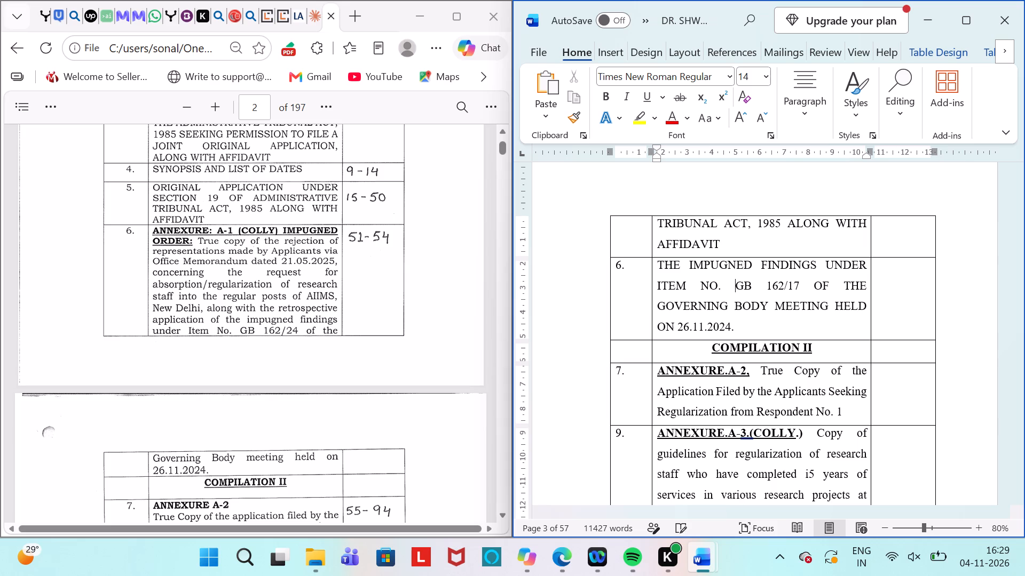
click(769, 285)
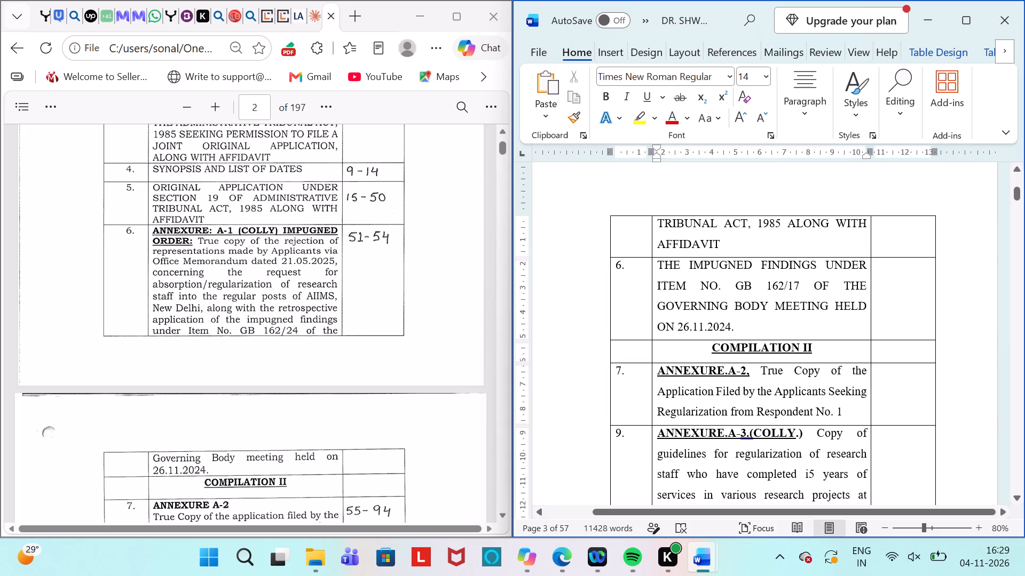
key(Left)
key(Right)
key(Left)
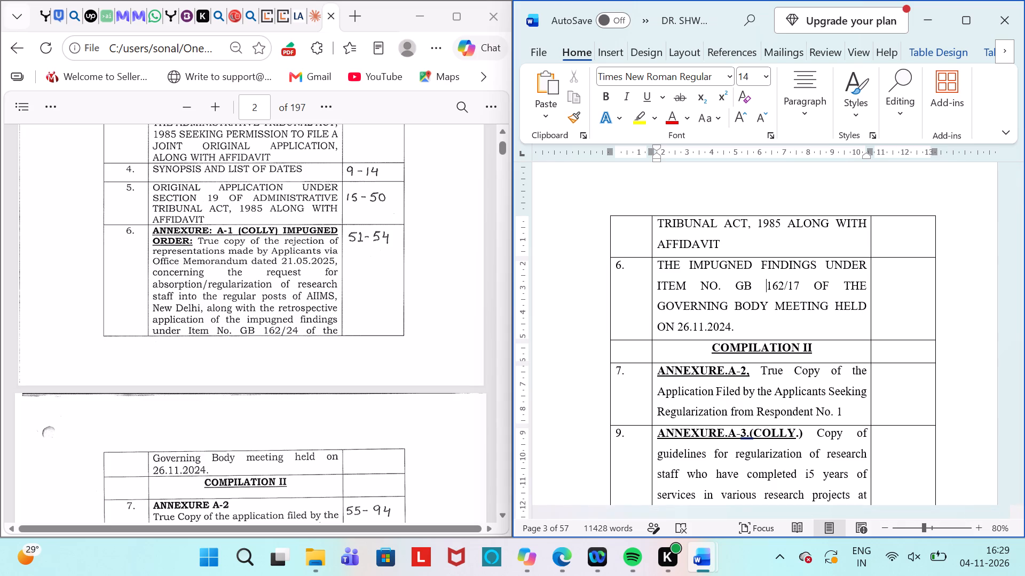
key(BackSpace)
key(space)
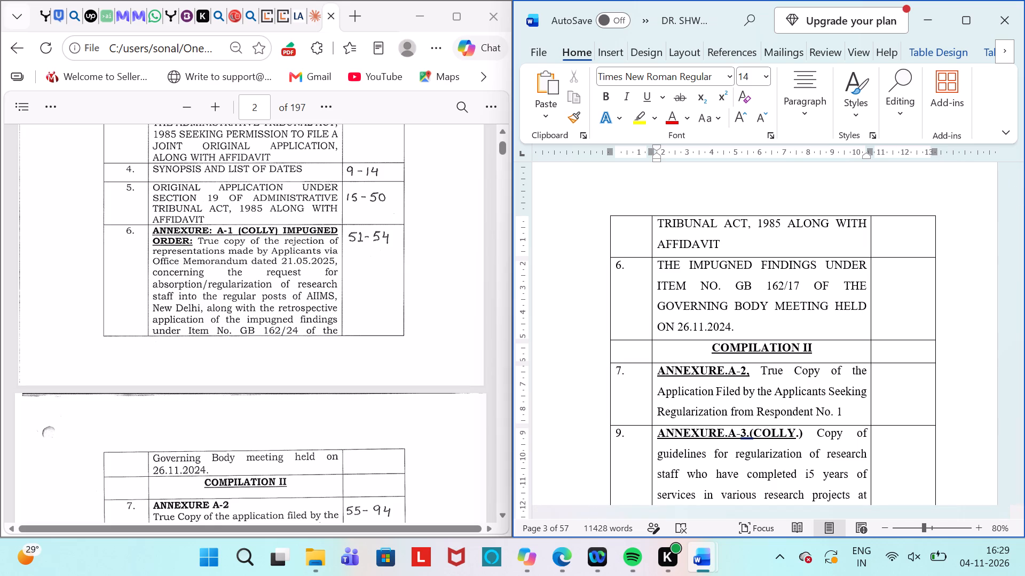
Change the row 6 description from "THE IMPUGNED FINDINGS" through "HELD ON" to Capitalize Each Word case.
click(661, 262)
key(Left)
key(shift+Right)
key(shift+Right)
key(shift+Right)
key(shift+Right)
key(shift+Down)
key(shift+Down)
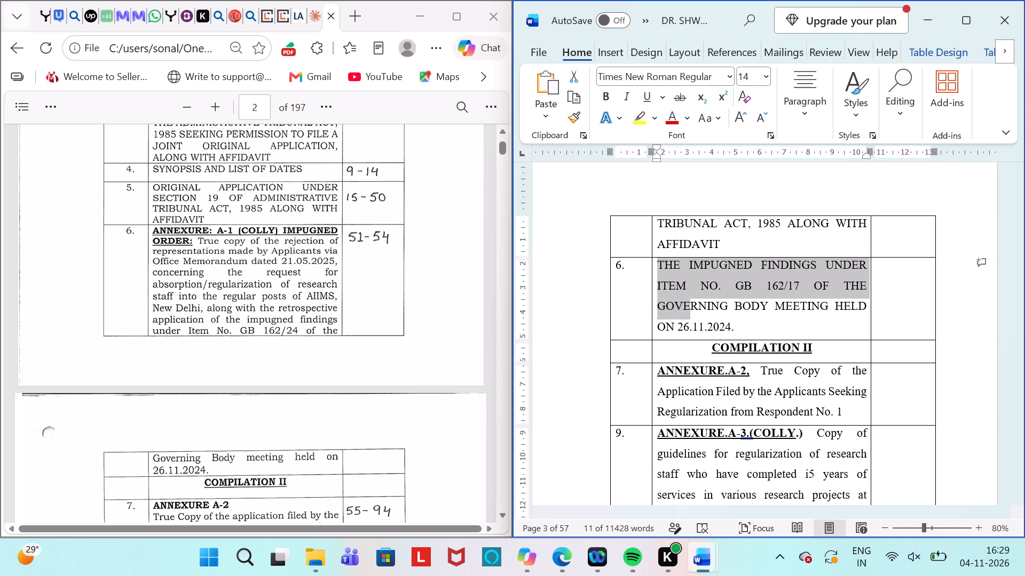
key(shift+Right)
key(shift+Right)
key(shift+Right)
key(shift+Right)
key(shift+Right)
key(shift+Right)
key(shift+Right)
key(shift+Right)
key(shift+Right)
key(shift+Right)
key(shift+Right)
key(shift+Right)
key(shift+Right)
key(shift+Right)
key(shift+Right)
key(shift+Right)
key(shift+Right)
key(shift+Right)
key(shift+Right)
key(shift+Right)
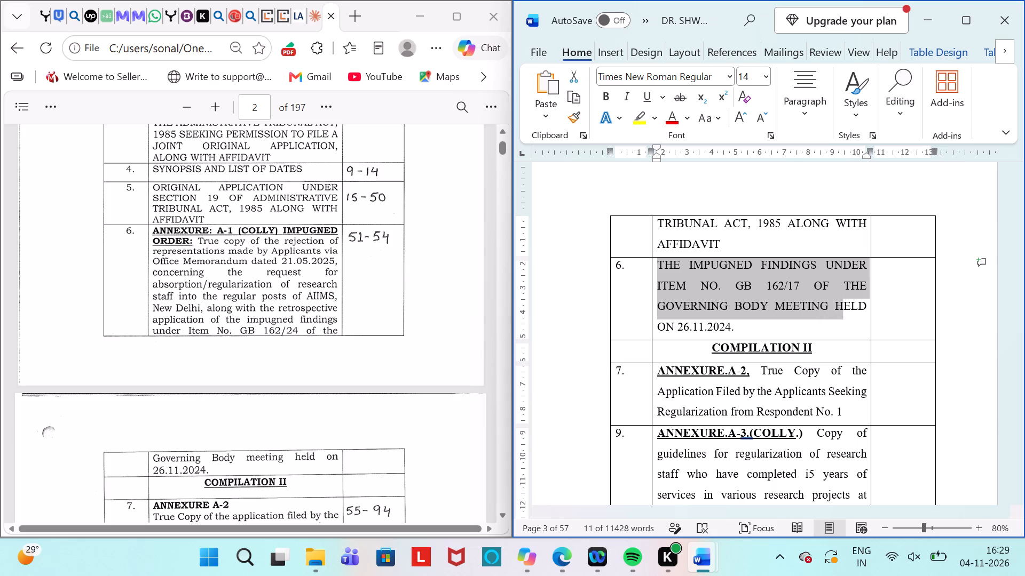
key(shift+Right)
key(shift+Right)
key(shift+Right)
key(shift+Right)
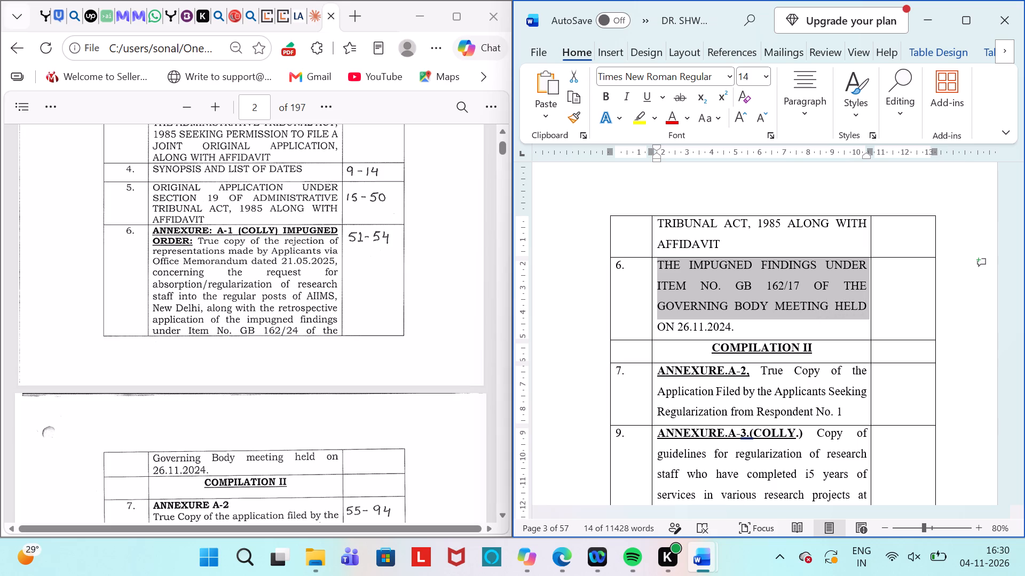
key(shift+Right)
key(shift+Right)
key(shift+Right)
key(shift+Right)
key(shift+Right)
key(shift+Right)
key(shift+Right)
key(shift+Right)
key(shift+Right)
key(shift+Right)
key(shift+Right)
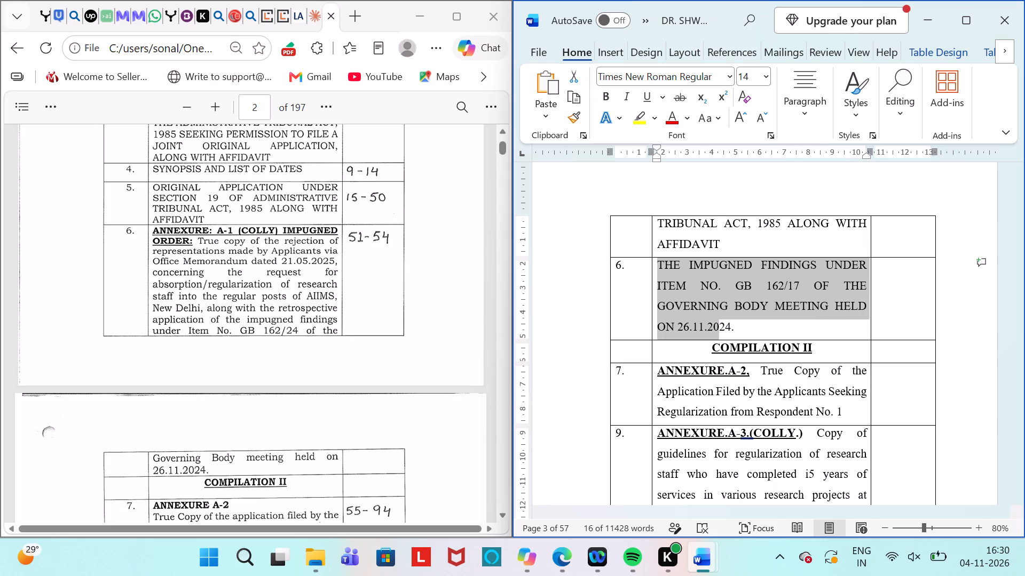
key(shift+Left)
key(shift+Left)
key(shift+Left)
key(shift+Left)
key(shift+Left)
key(shift+Left)
key(shift+Left)
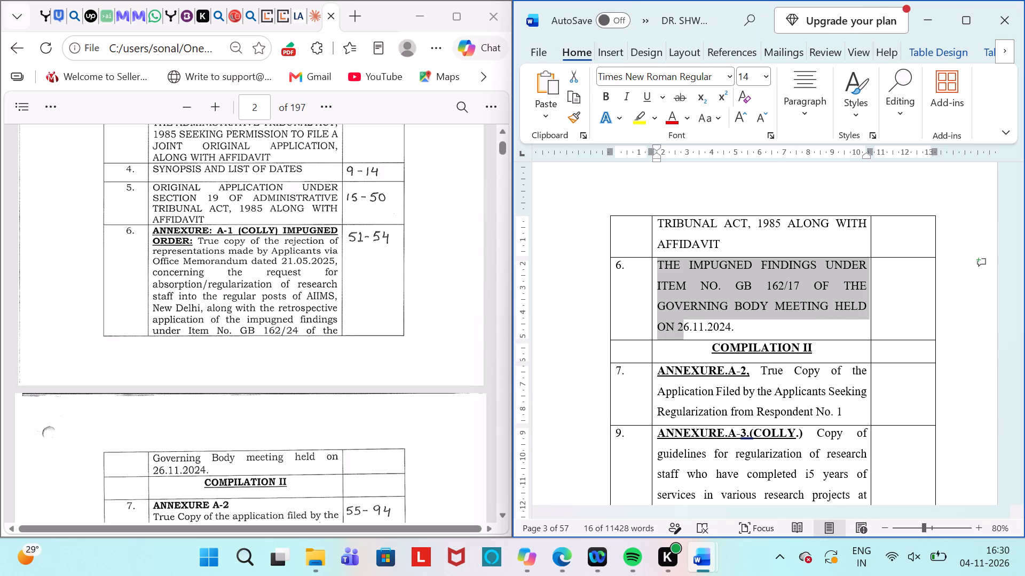
key(shift+Left)
key(shift+Left)
click(716, 125)
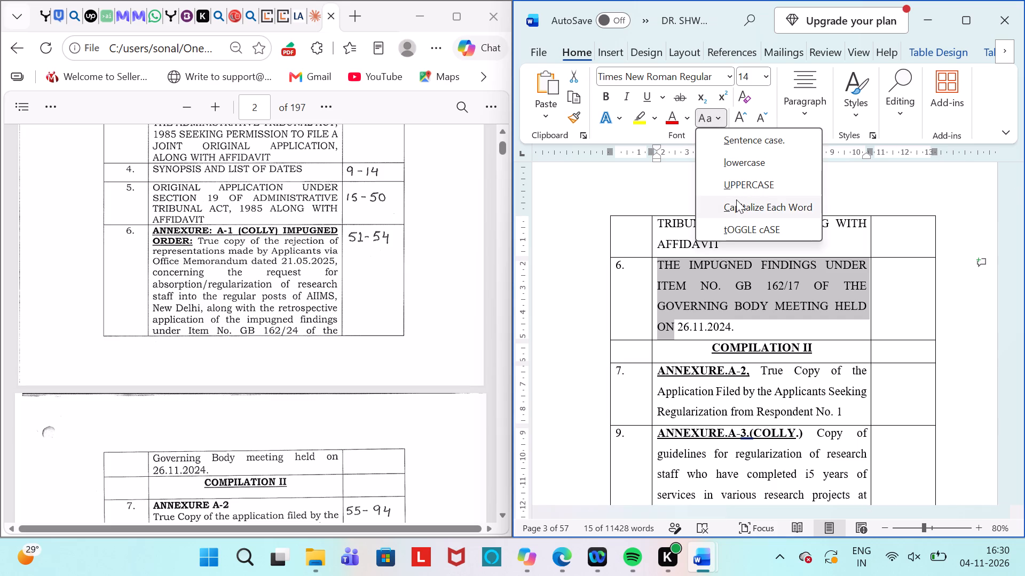
click(736, 199)
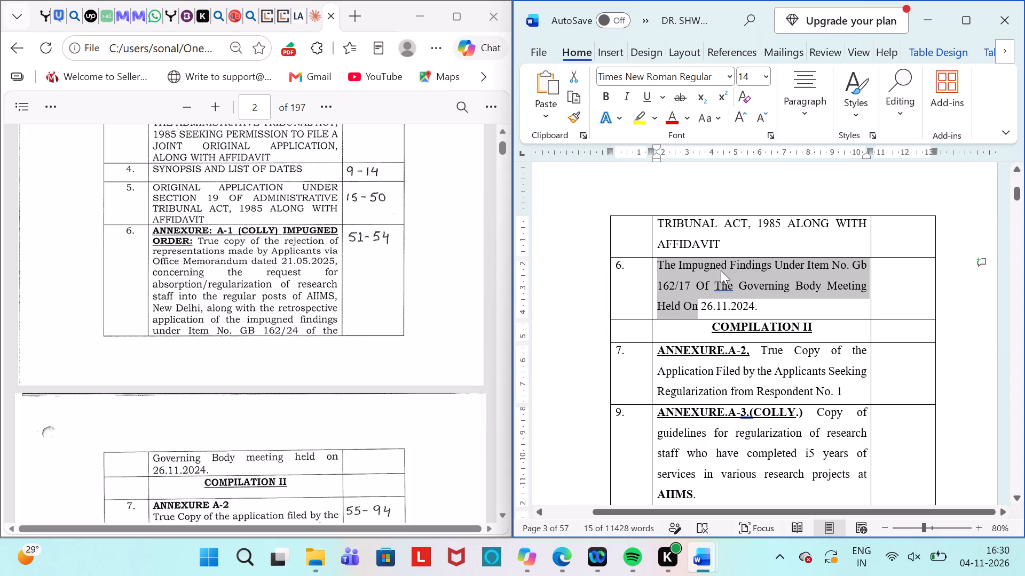
click(721, 270)
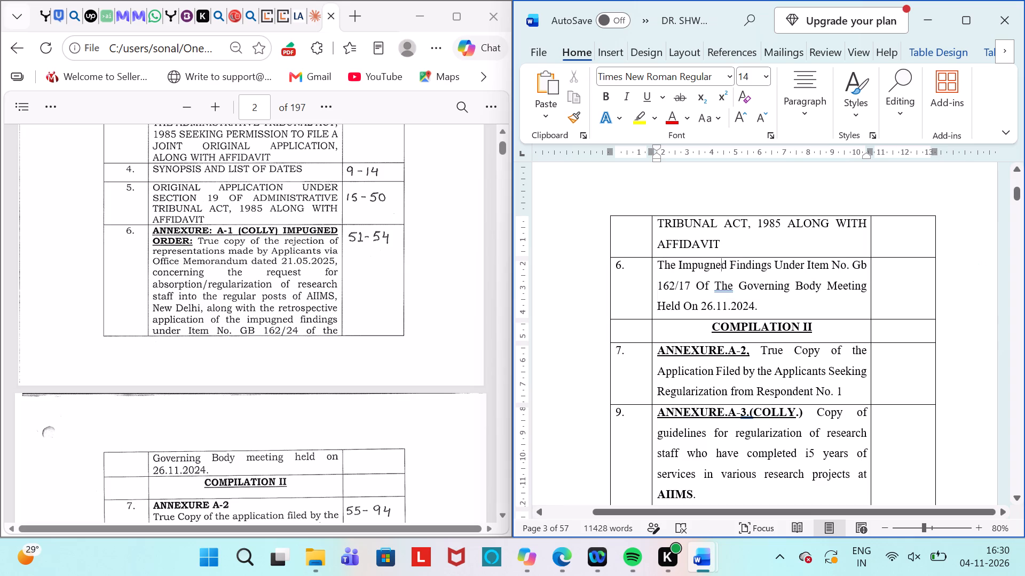
Insert the heading "ANNEXURE. A-1," before "The Impugned Findings" at the start of the row 6 description.
click(656, 265)
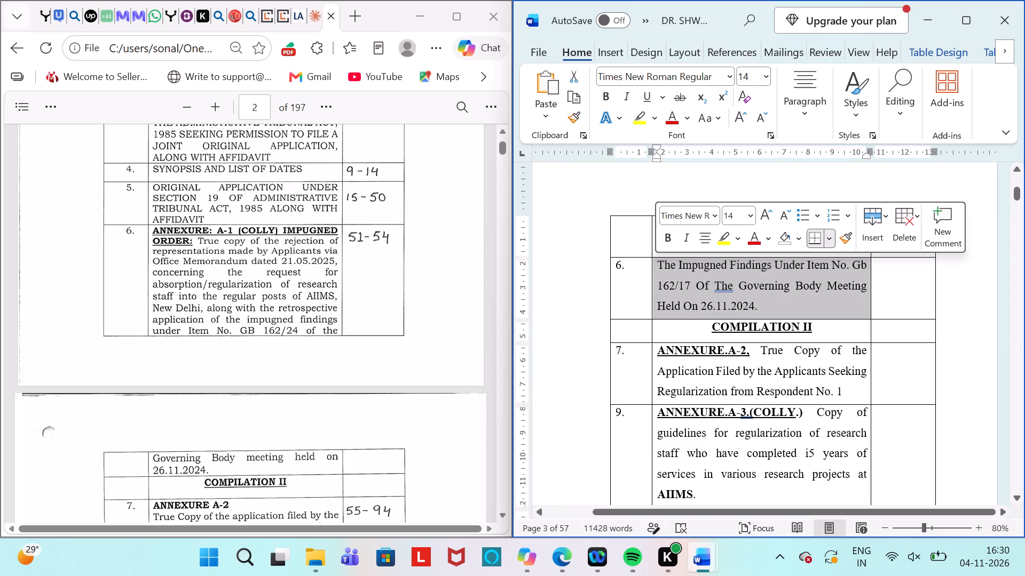
click(656, 265)
click(661, 265)
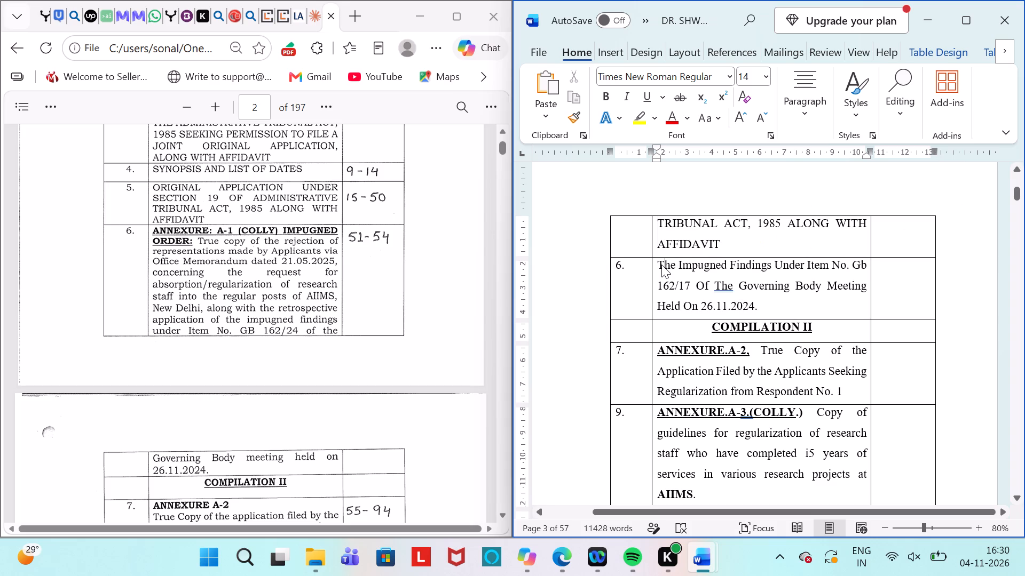
key(Left)
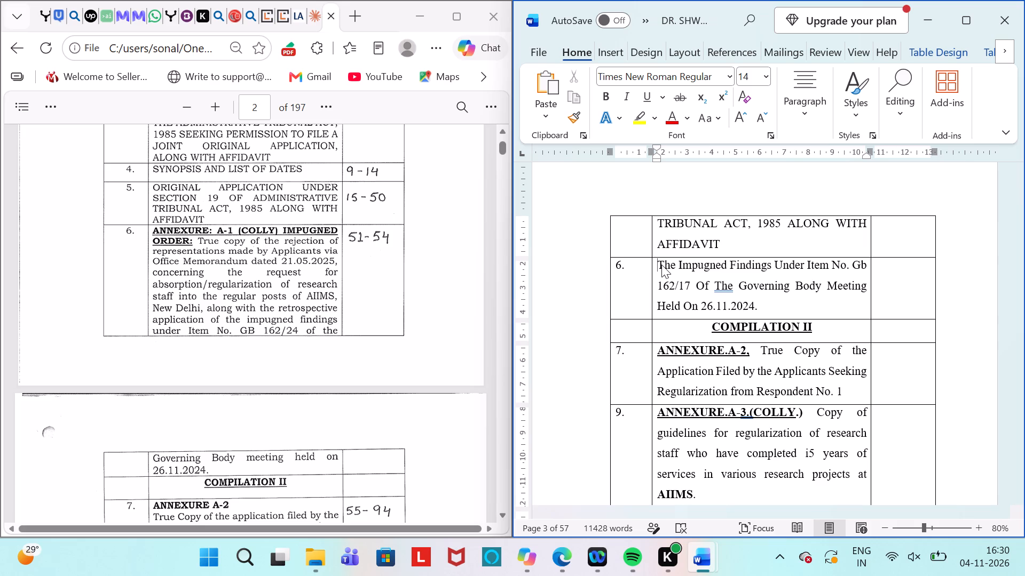
text(ANNEXURE)
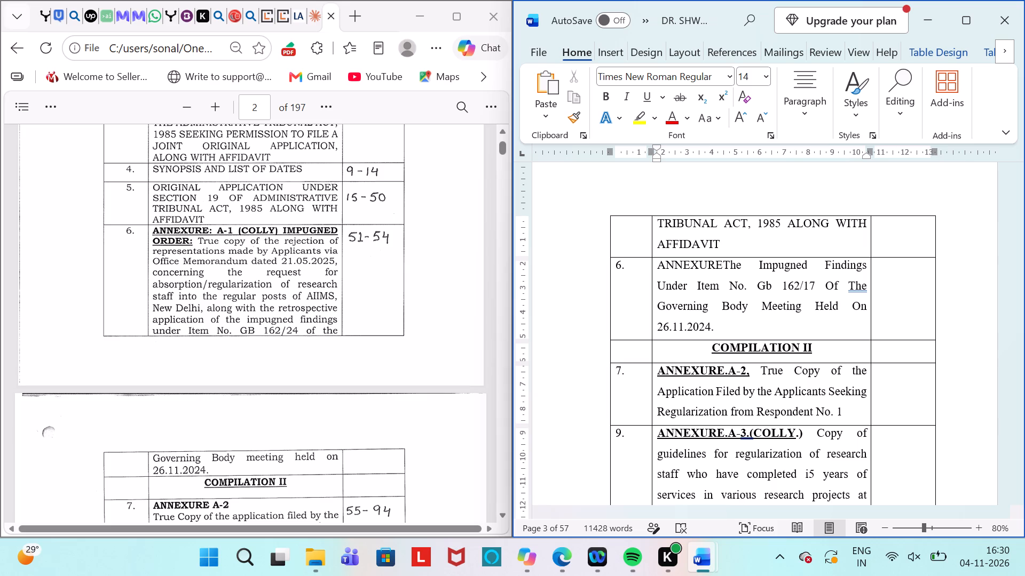
text(. A)
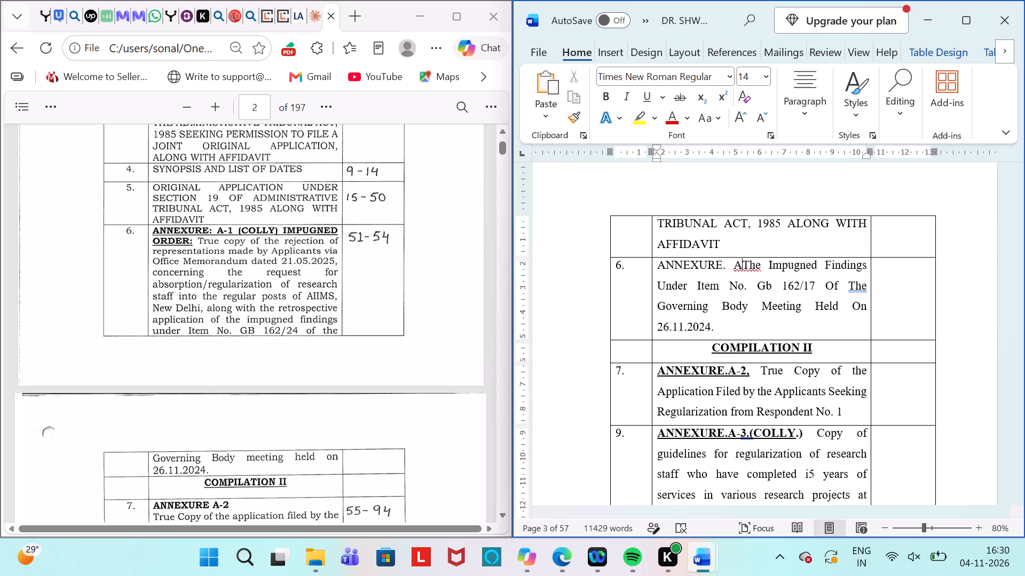
key(space)
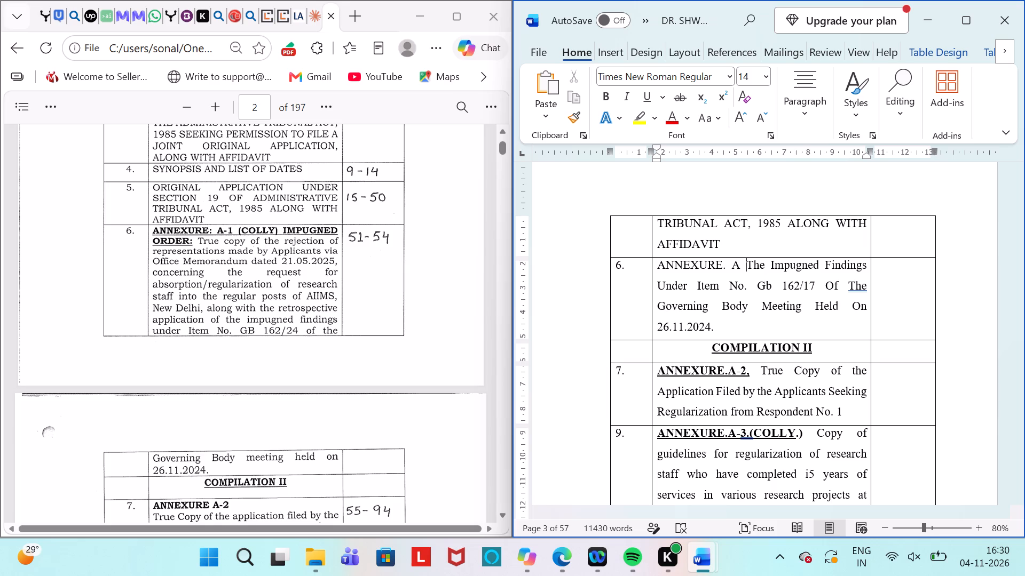
key(Left)
key(minus)
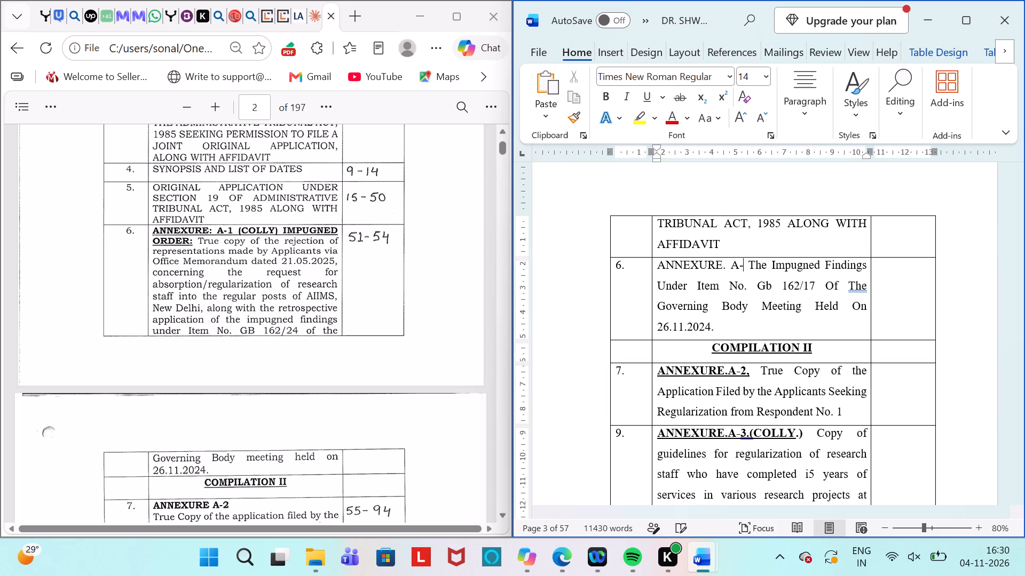
key(1)
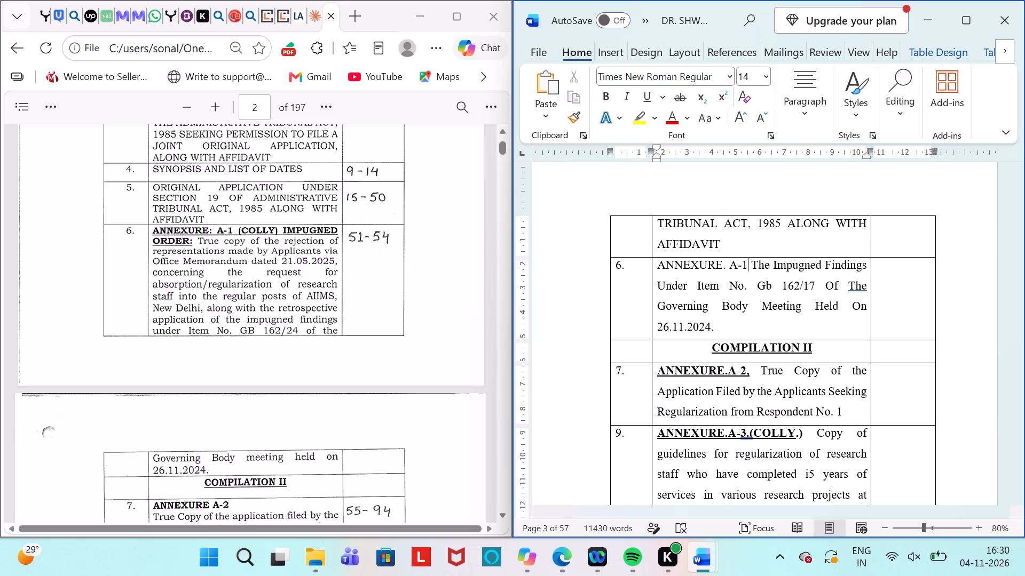
key(comma)
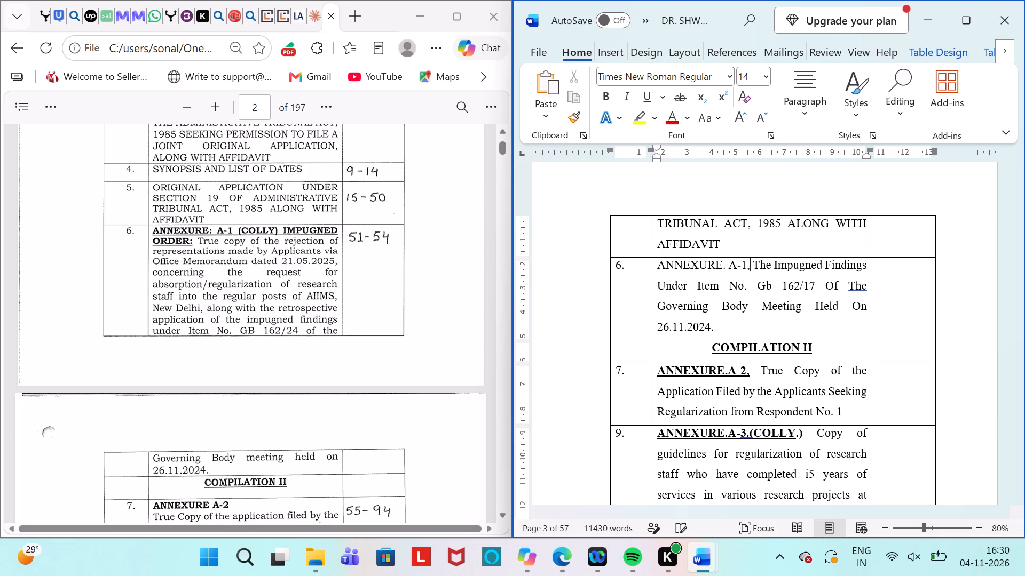
key(space)
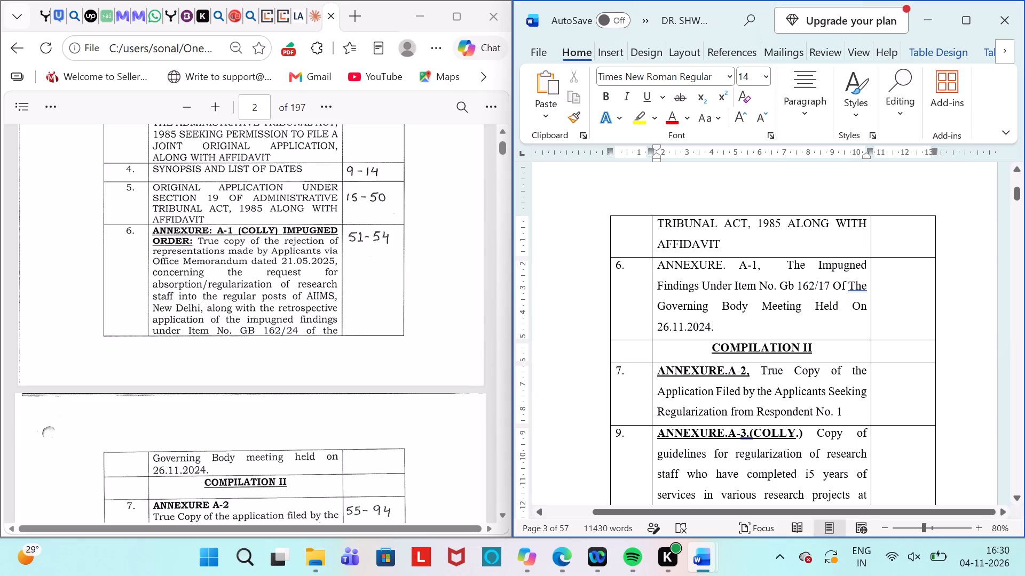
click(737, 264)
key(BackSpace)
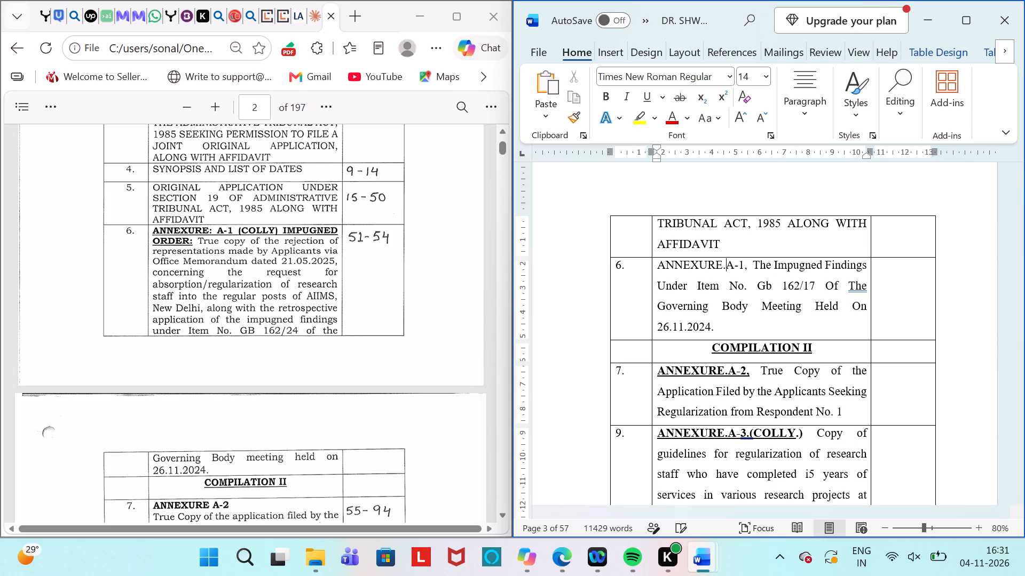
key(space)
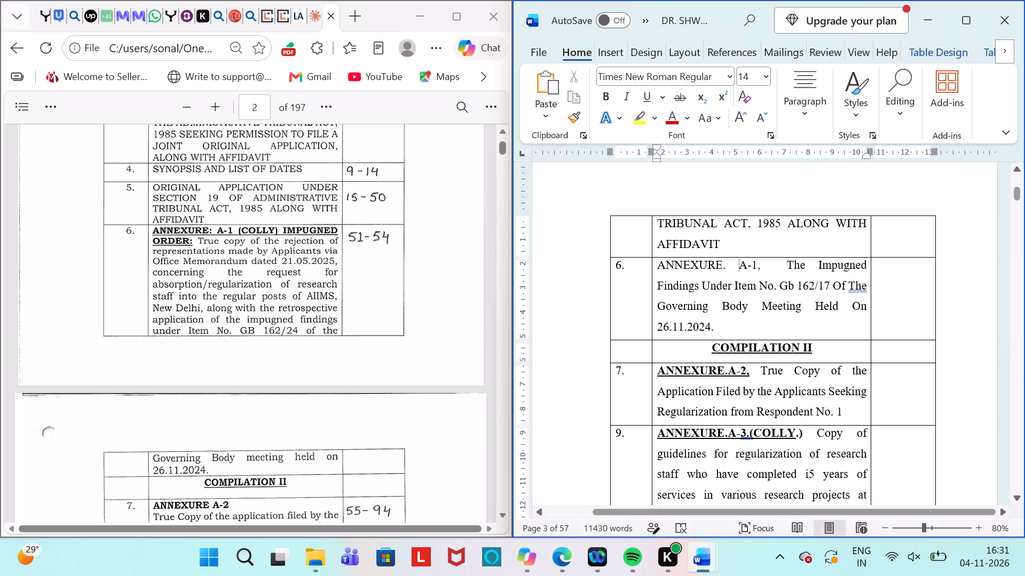
Insert "Copy of" before "The Impugned Findings" in row 6, leaving a single space after the heading's comma.
click(797, 286)
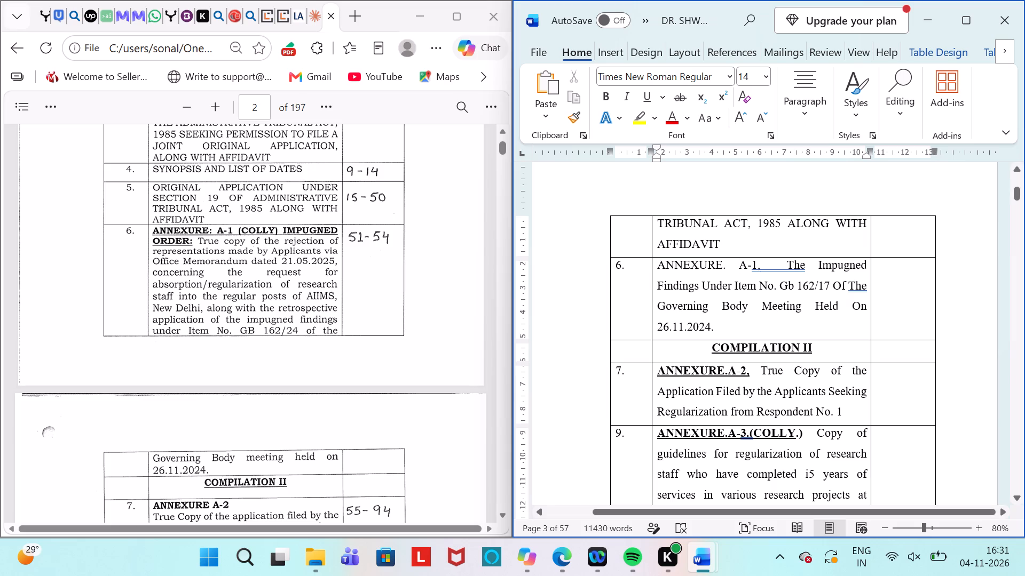
click(787, 265)
key(BackSpace)
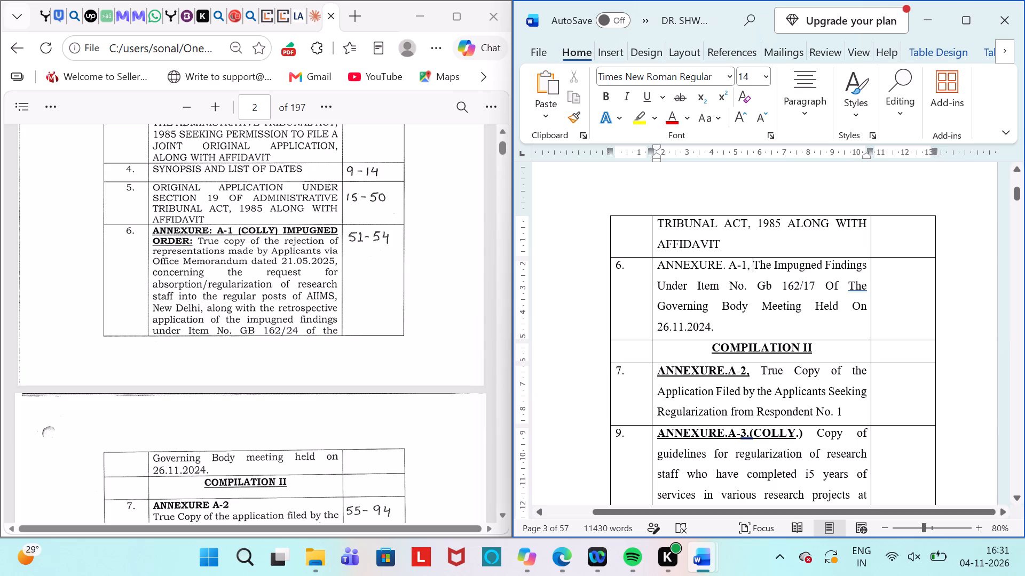
key(c)
text(opy)
key(space)
text(of)
key(space)
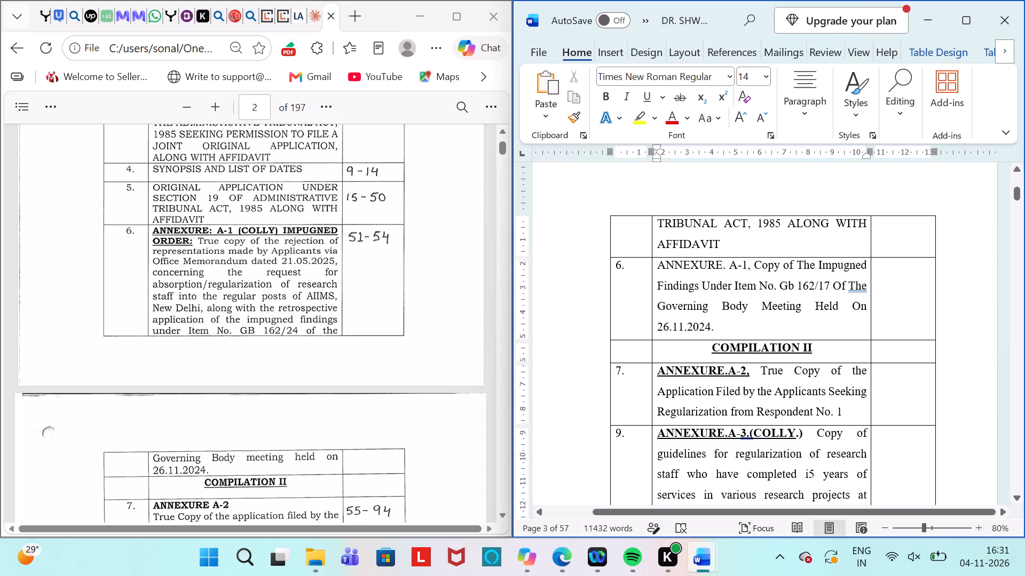
Set the row 6 text from "Copy of" through "26.11.2024." to the Times New Roman font.
click(664, 283)
click(756, 266)
drag(756, 266, 727, 328)
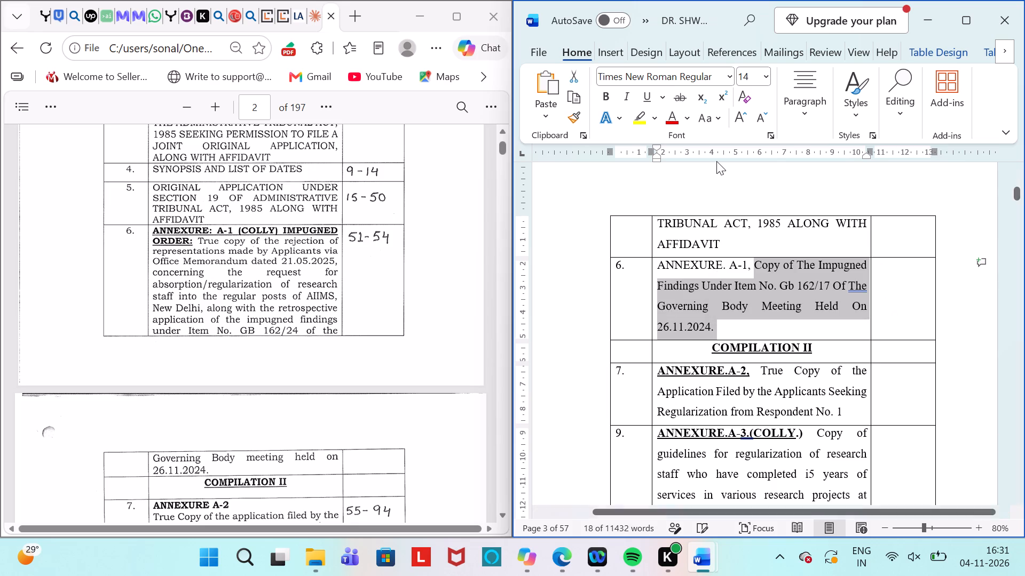
click(726, 73)
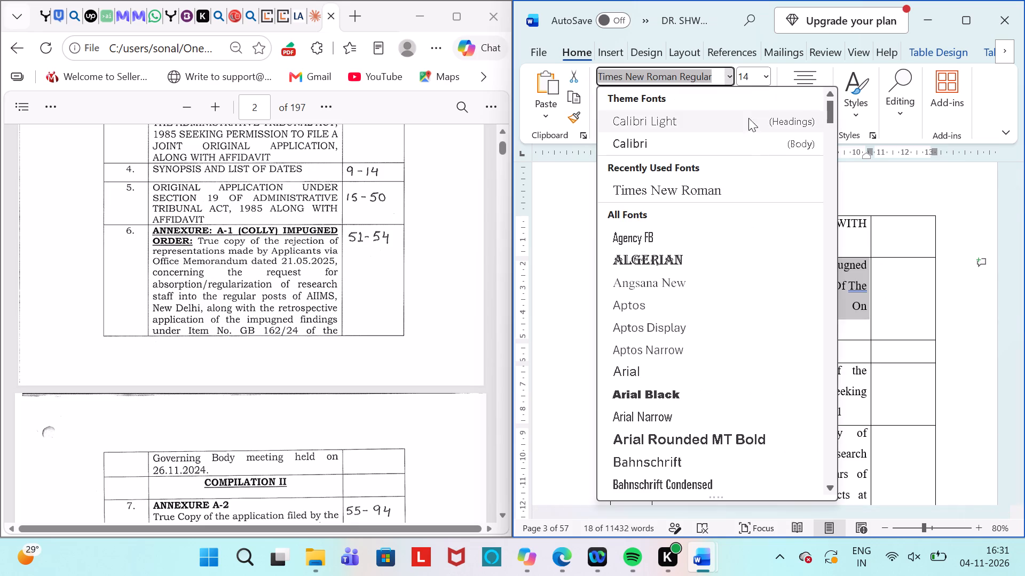
click(716, 185)
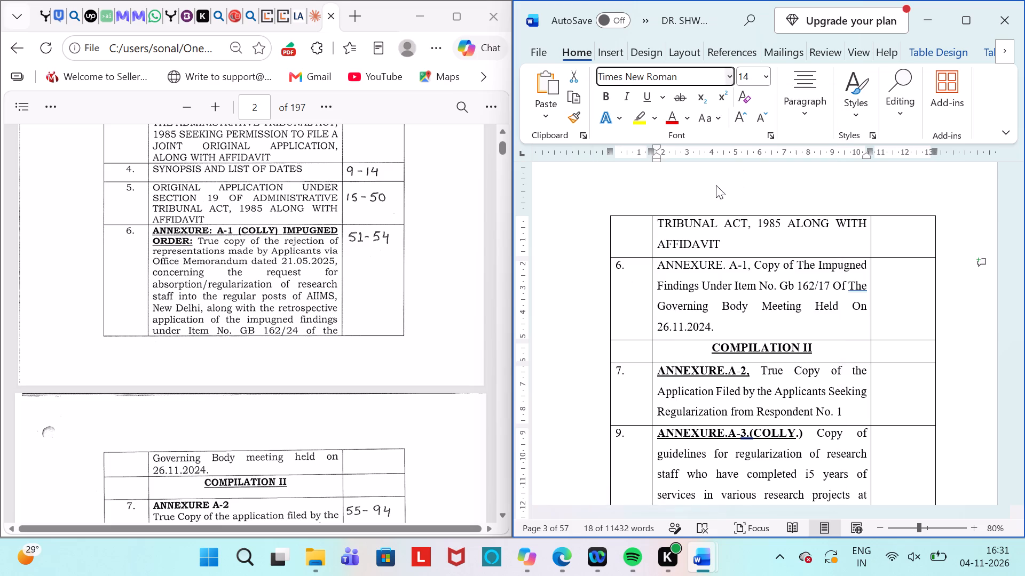
click(776, 277)
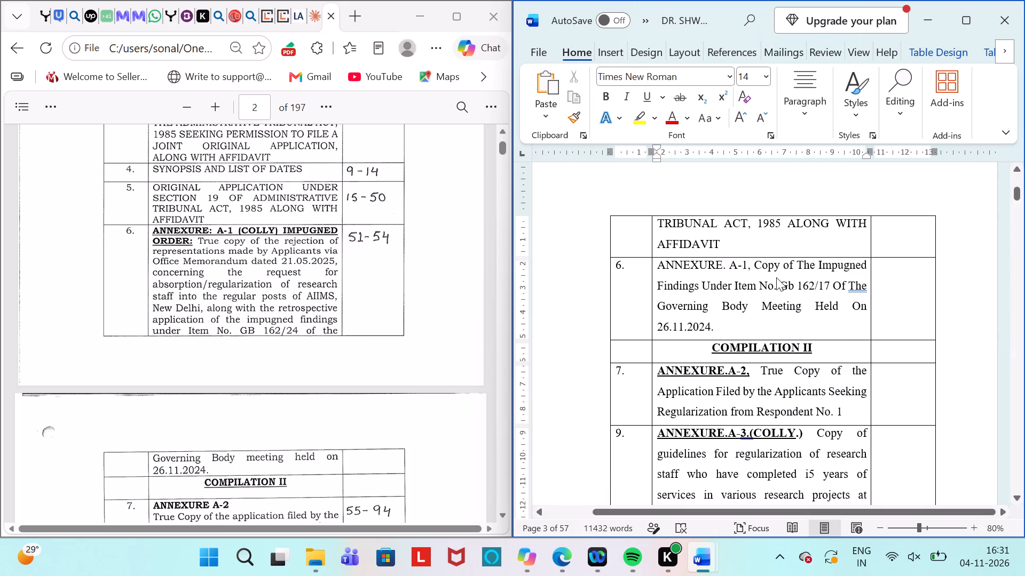
Format the heading "ANNEXURE. A-1" in row 6 as bold, underlined Times New Roman, excluding the comma.
click(747, 265)
drag(747, 265, 711, 268)
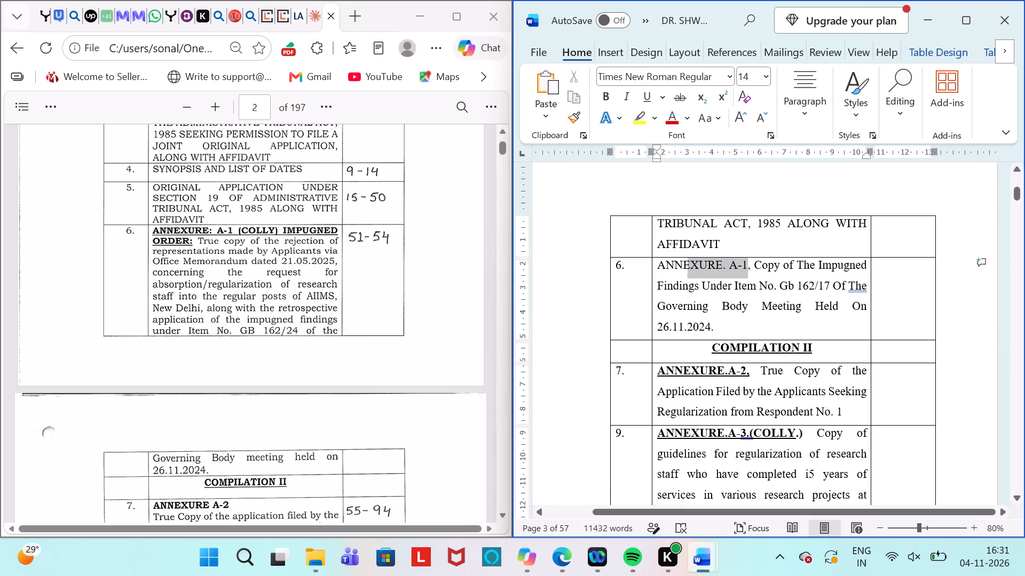
drag(711, 268, 691, 268)
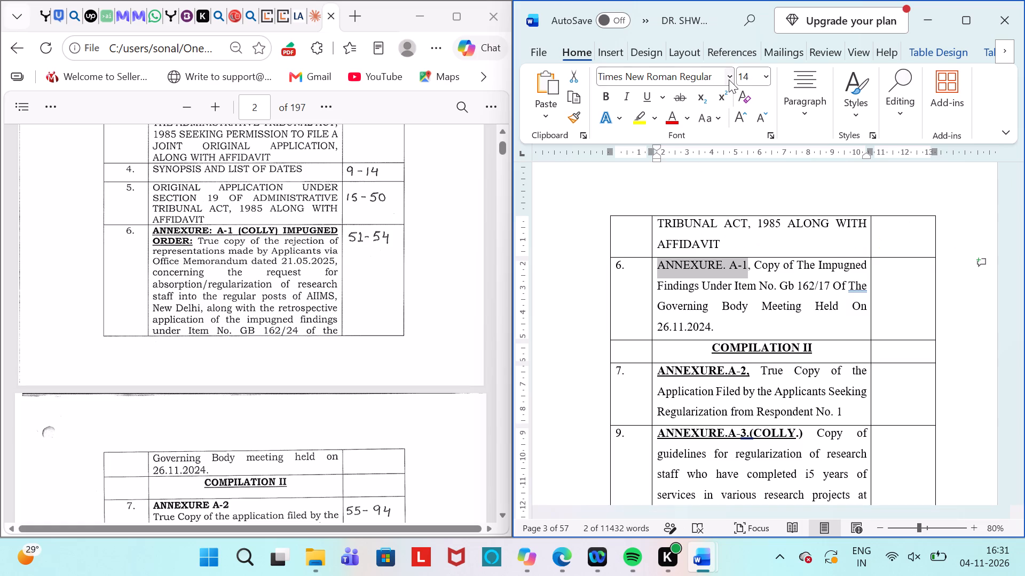
click(729, 79)
click(703, 186)
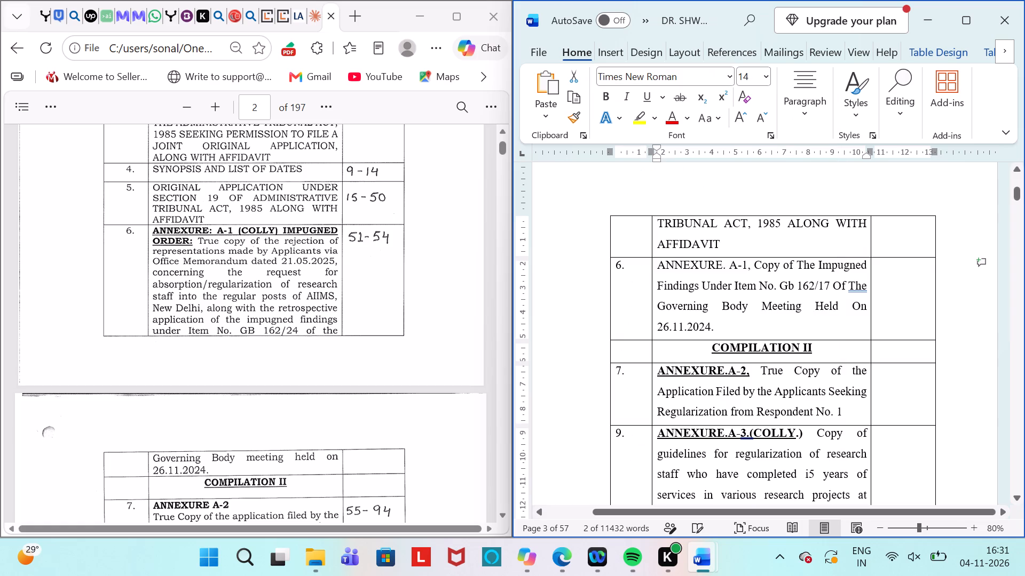
click(605, 97)
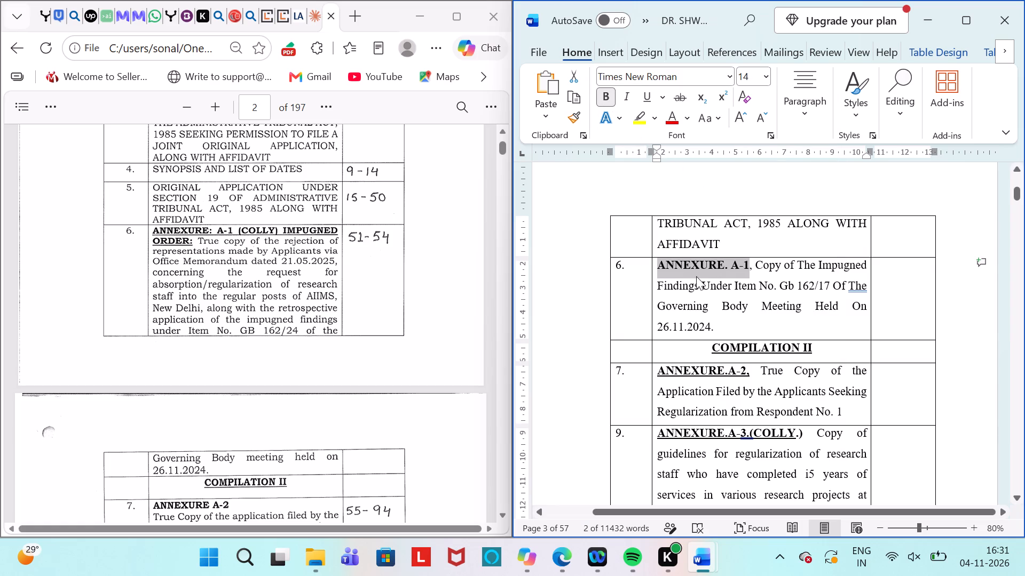
click(648, 102)
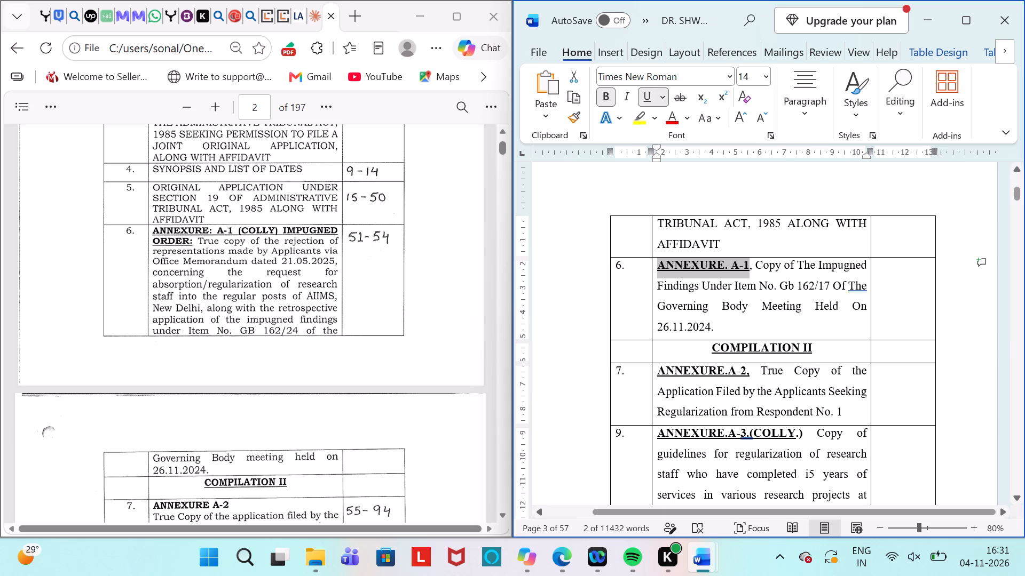
click(769, 270)
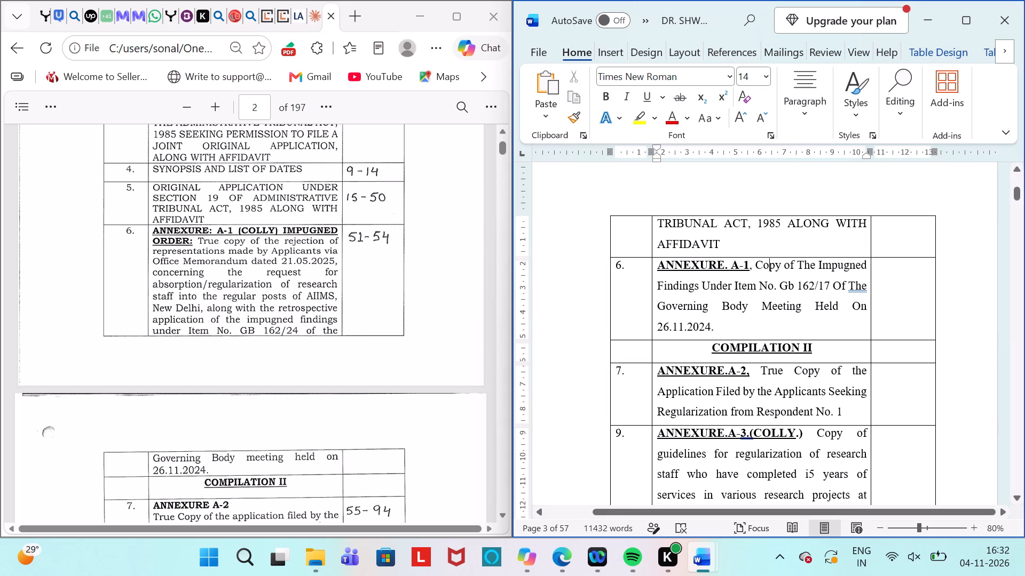
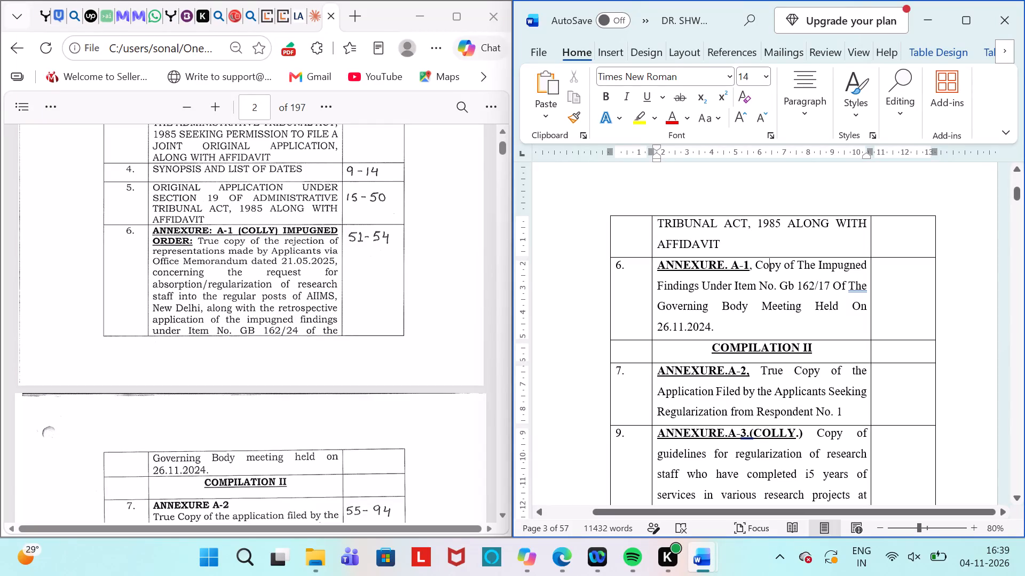
Extend the ANNEXURE A-4 description in row 10, starting with a space after "Copy of the Common Rejection Letter".
scroll(803, 288, down, 1)
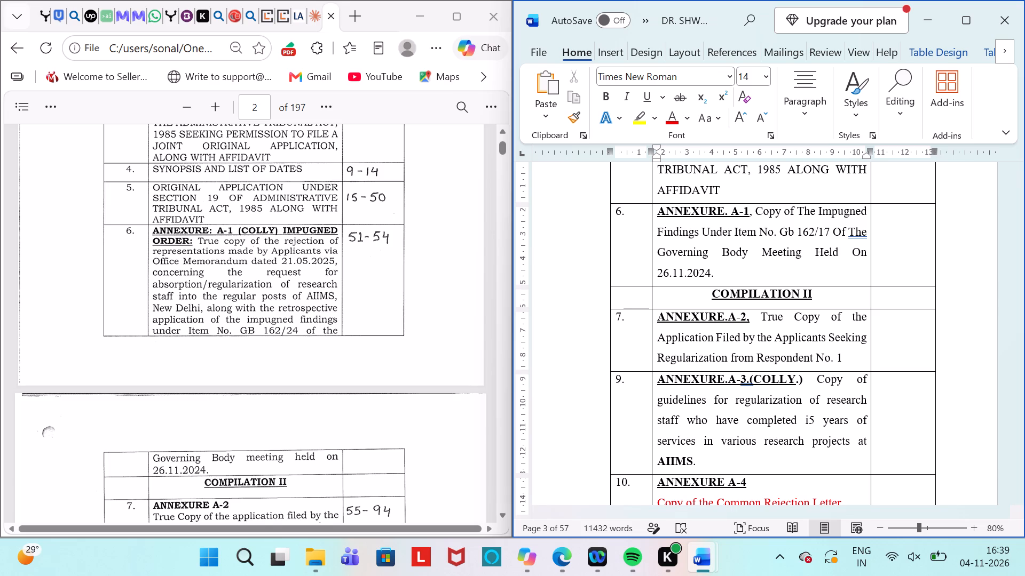
scroll(803, 288, down, 1)
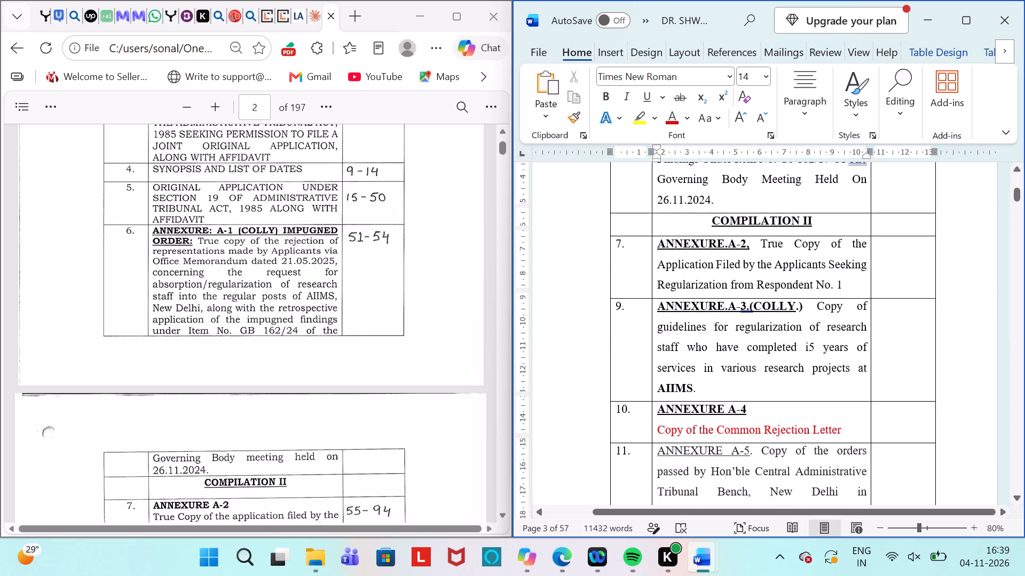
scroll(803, 288, down, 1)
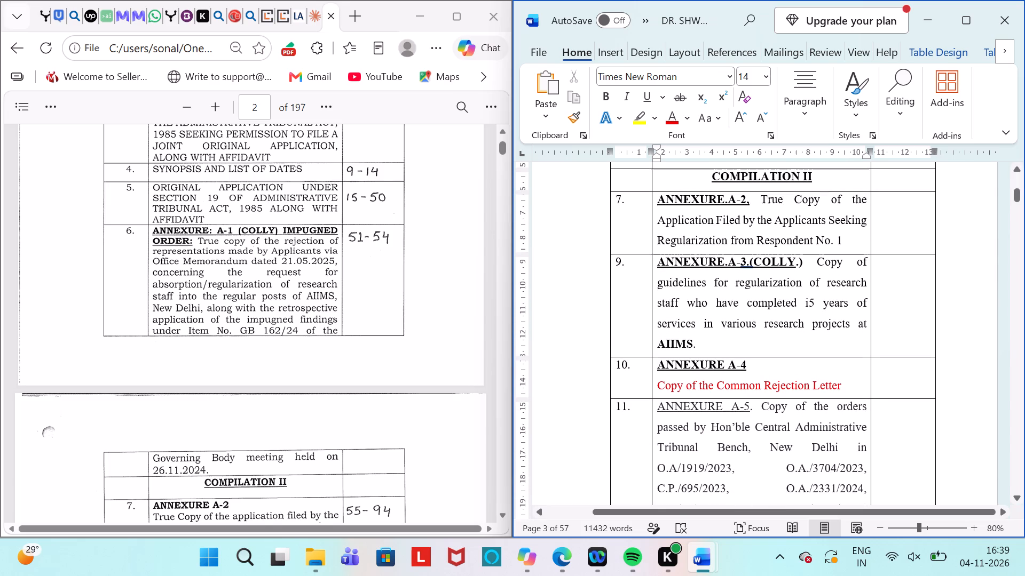
click(846, 388)
key(space)
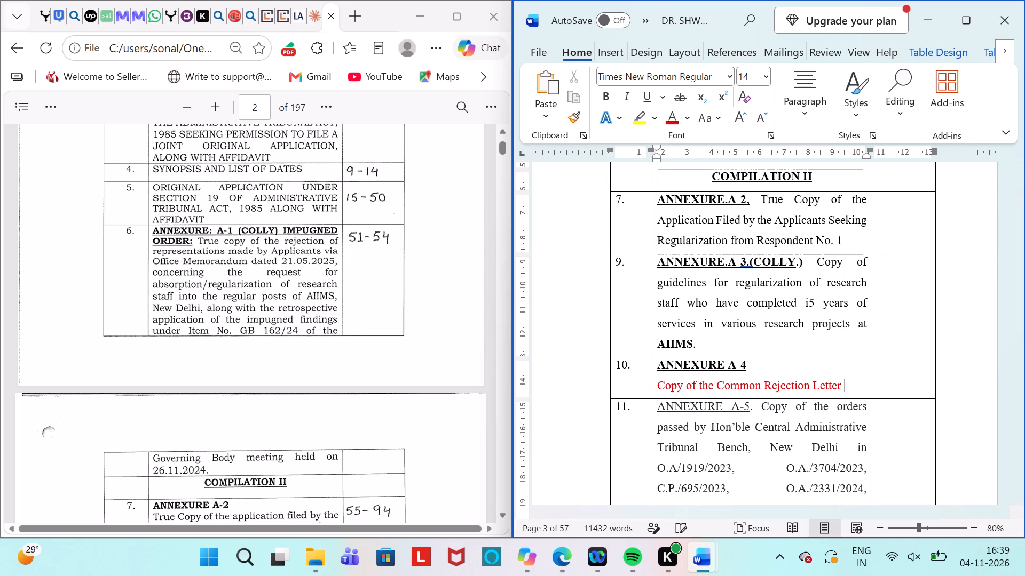
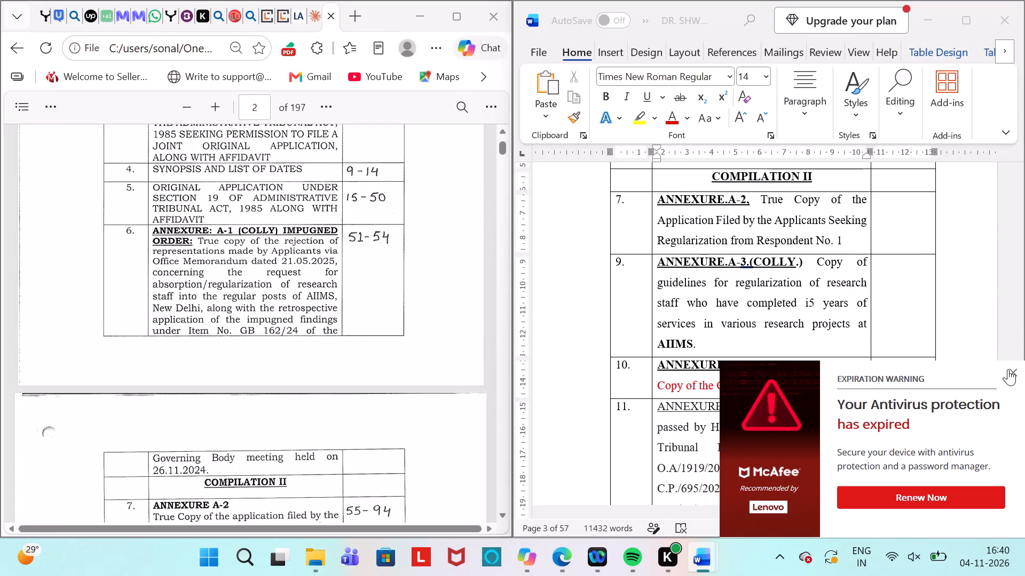
Dismiss the McAfee antivirus expiration notification covering the annexure index table.
click(1012, 369)
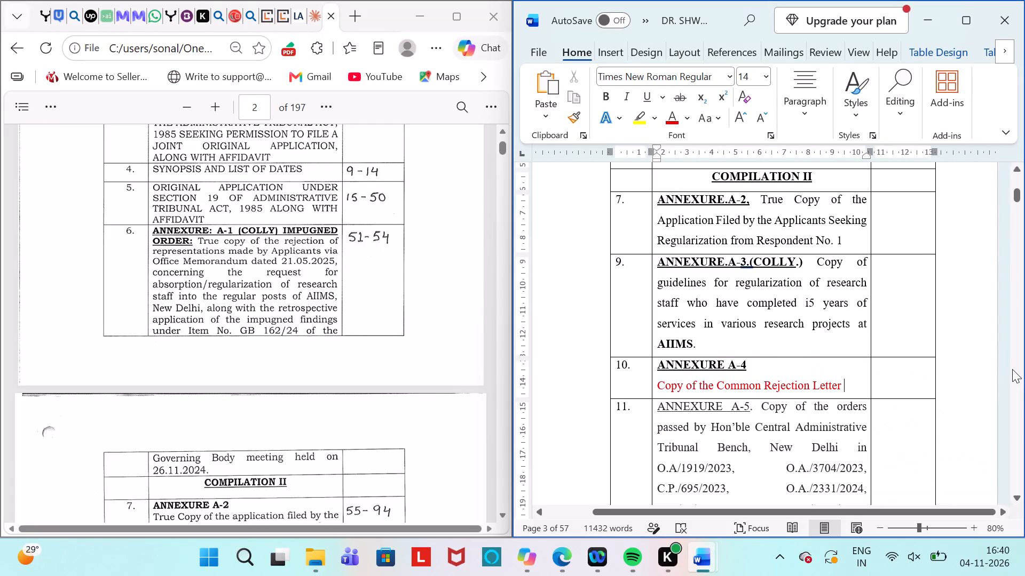
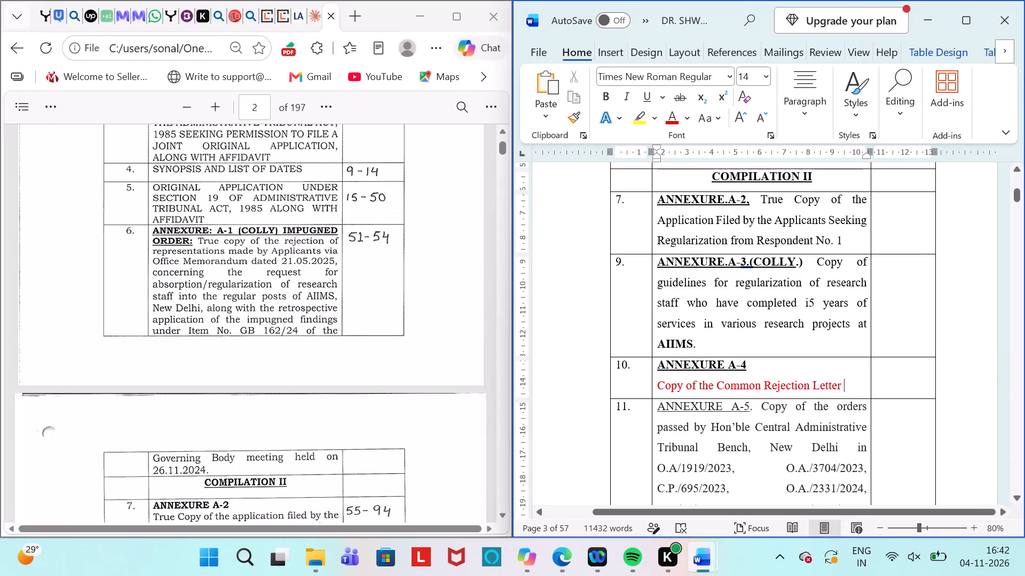
Review the Word draft's index entries from item 4 through Annexure A-4 against the scanned PDF index.
scroll(818, 276, up, 1)
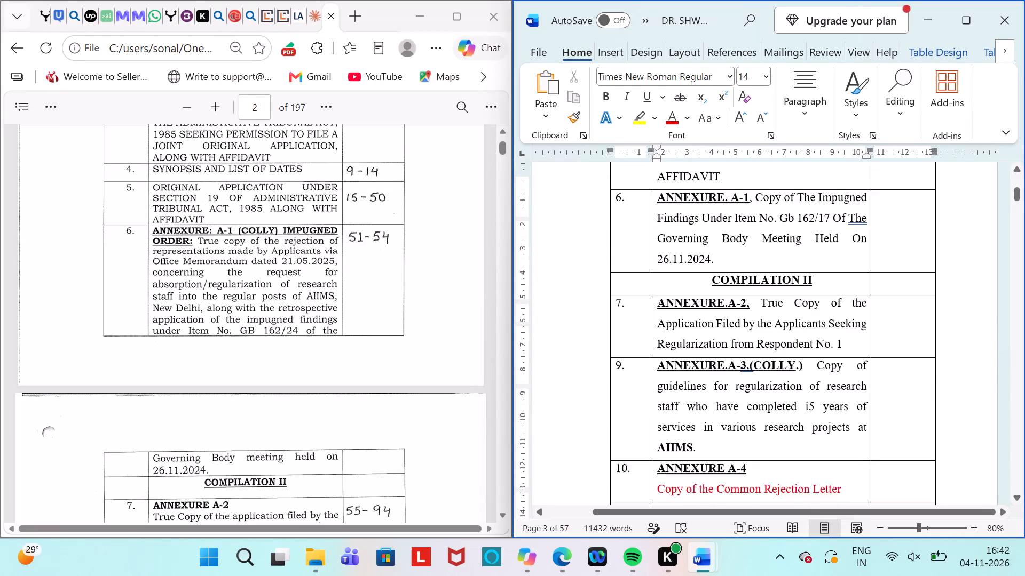
scroll(818, 276, up, 2)
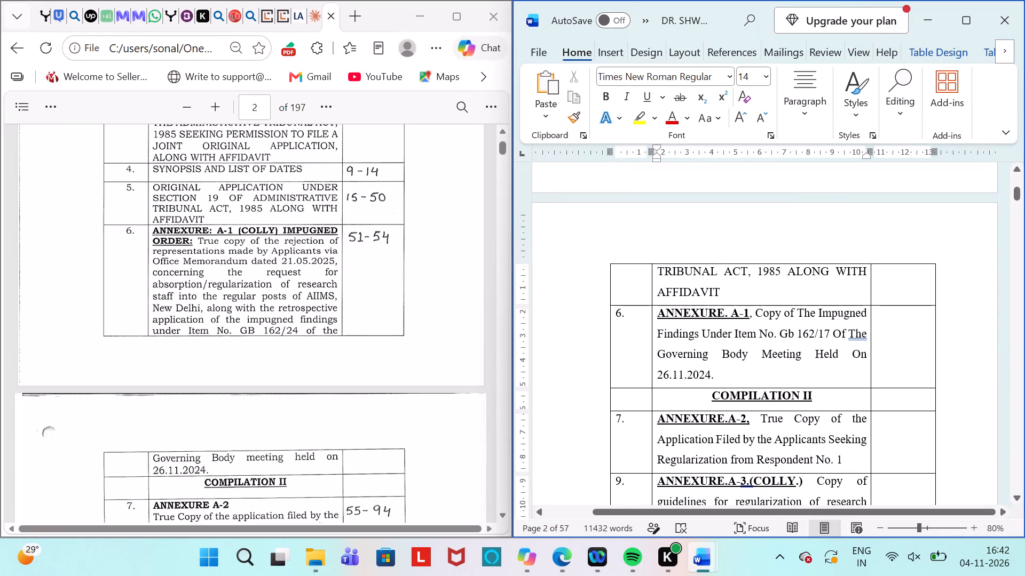
scroll(818, 276, up, 1)
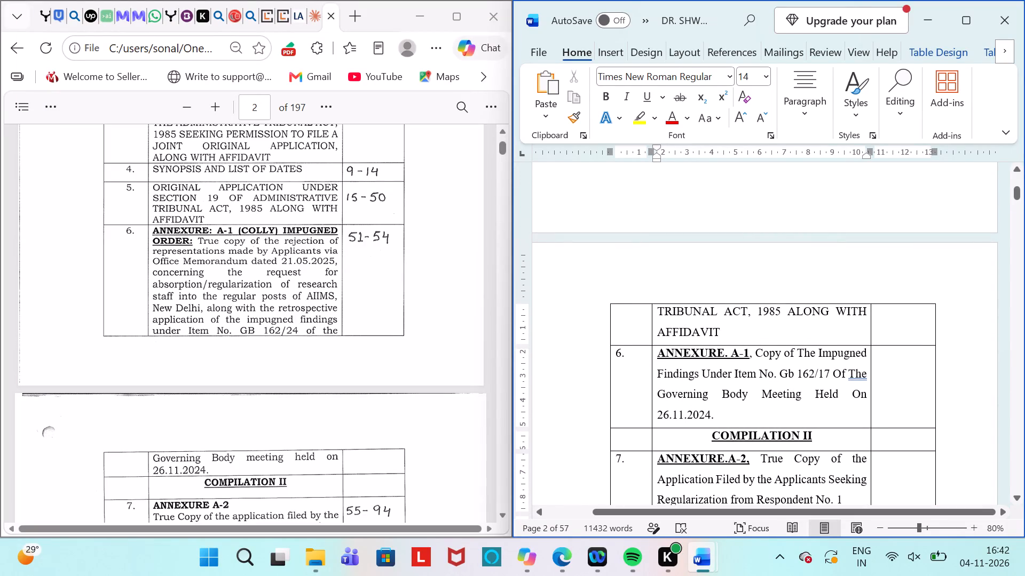
scroll(818, 276, up, 1)
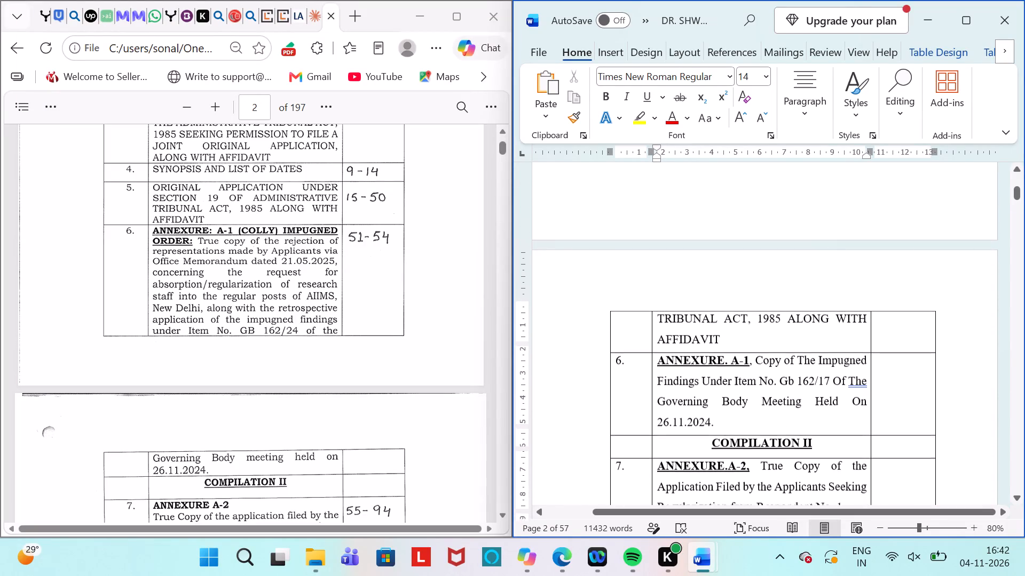
scroll(818, 276, up, 1)
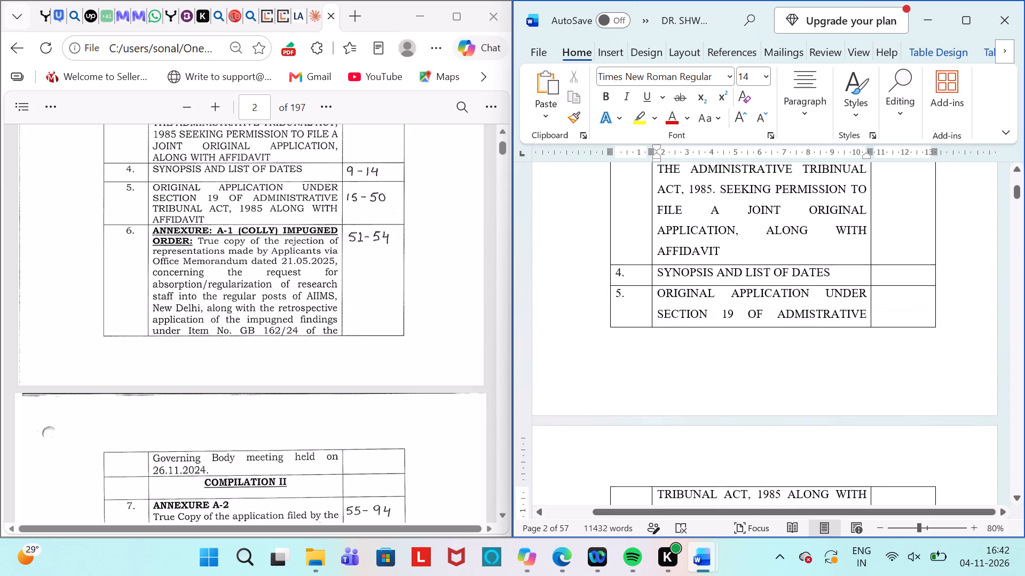
scroll(818, 276, down, 1)
scroll(818, 276, up, 1)
scroll(818, 276, down, 1)
scroll(818, 276, up, 3)
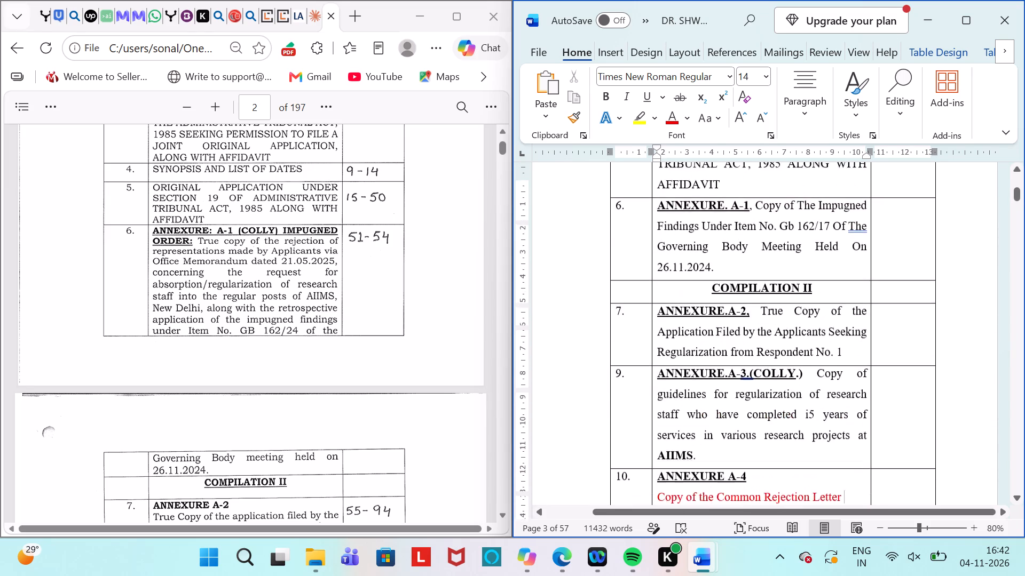
scroll(818, 276, up, 1)
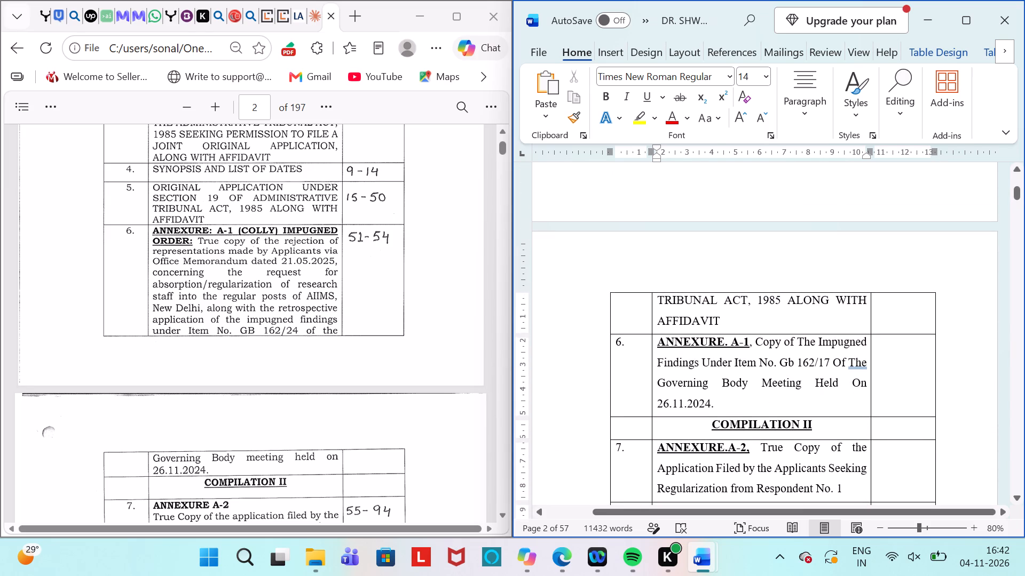
scroll(818, 276, down, 1)
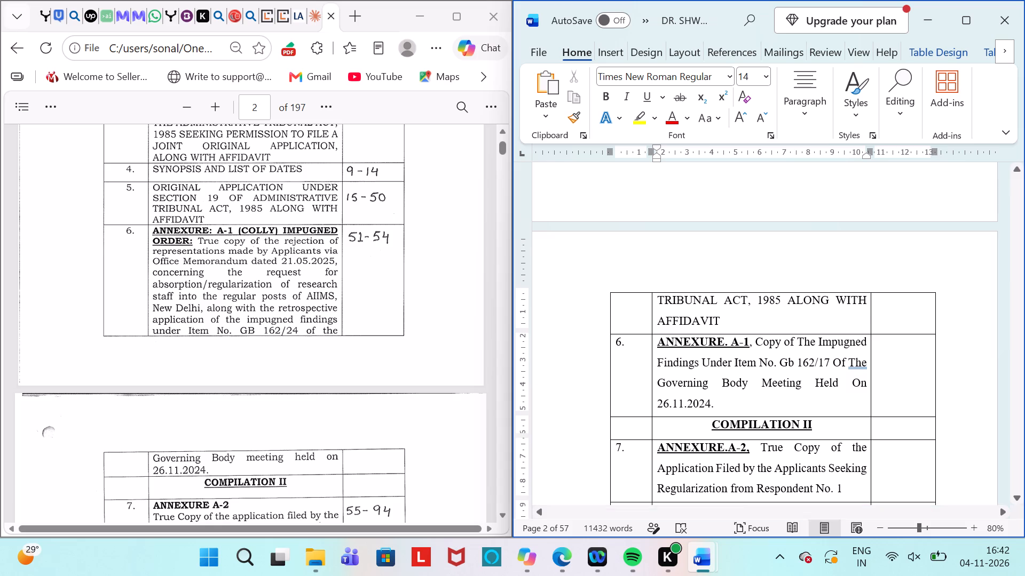
scroll(818, 276, down, 1)
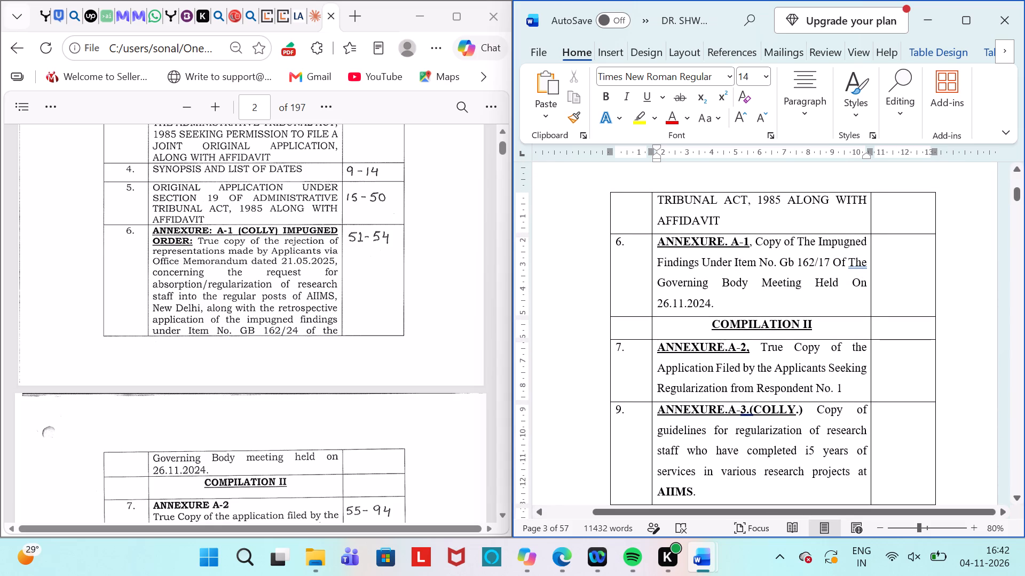
scroll(818, 276, down, 2)
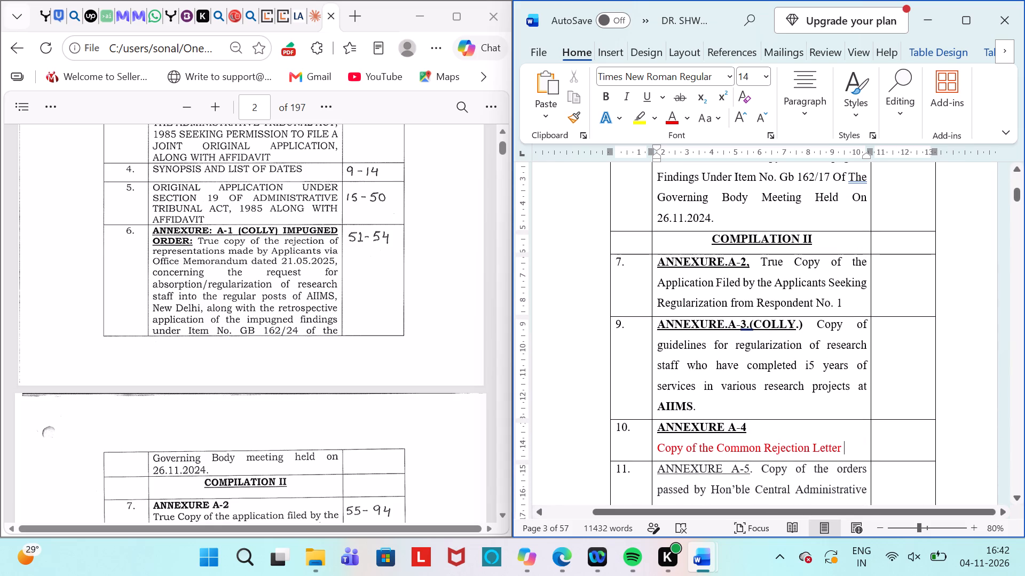
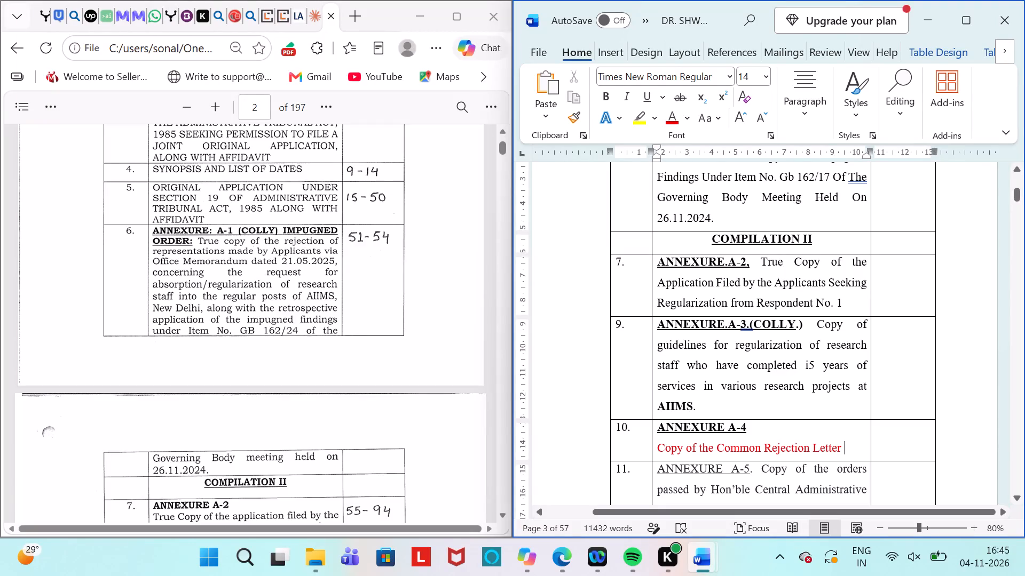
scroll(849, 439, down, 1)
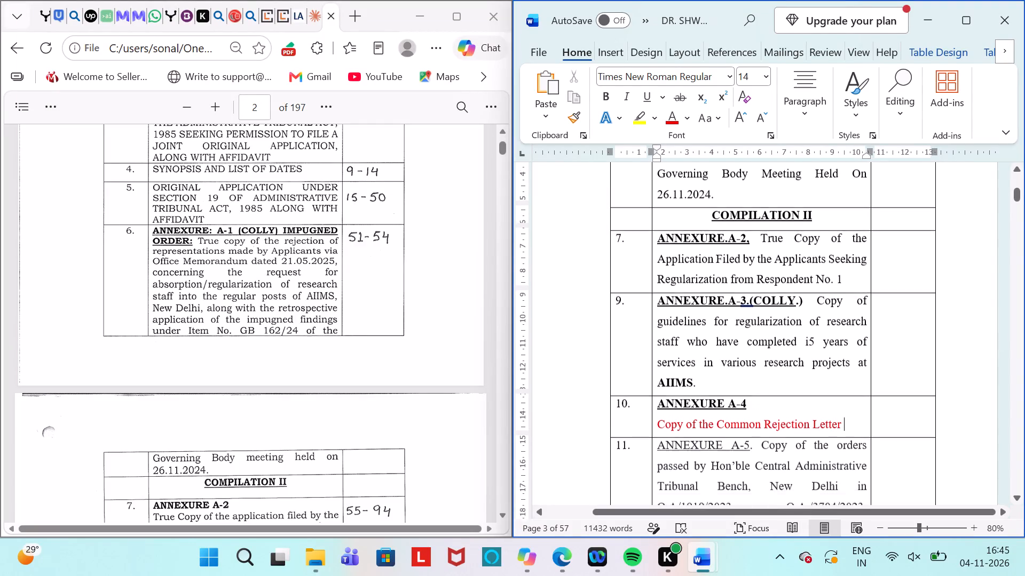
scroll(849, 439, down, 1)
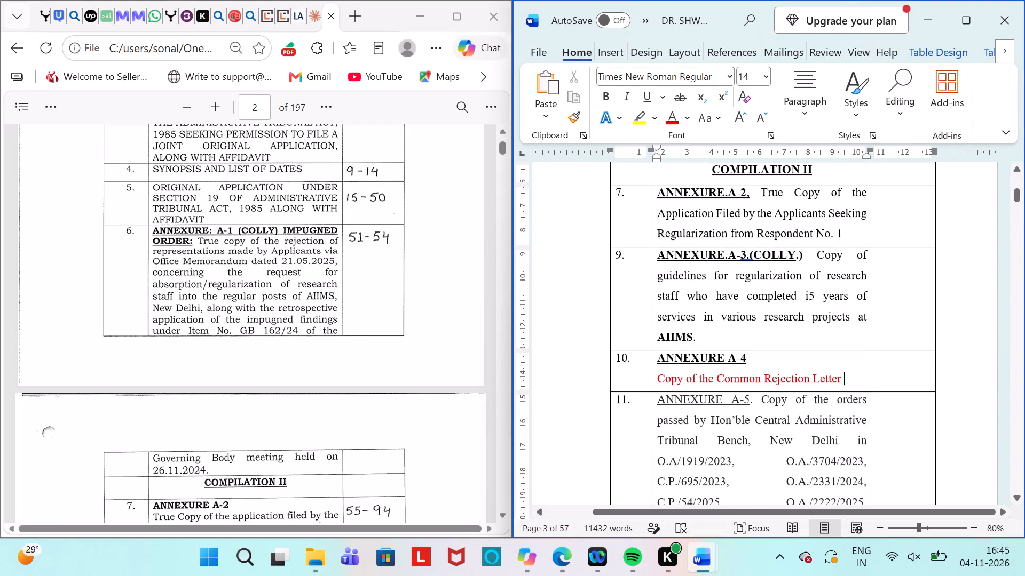
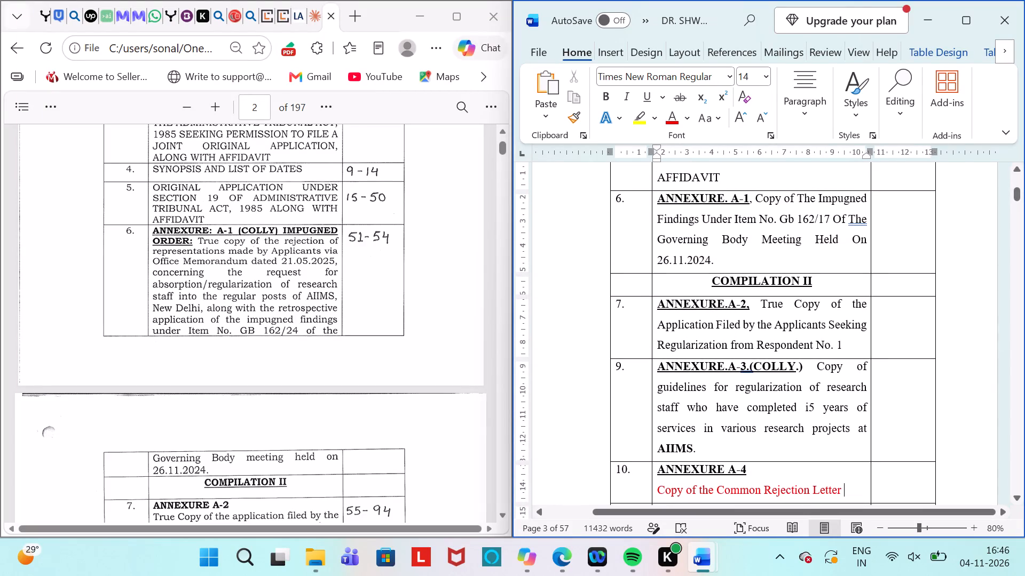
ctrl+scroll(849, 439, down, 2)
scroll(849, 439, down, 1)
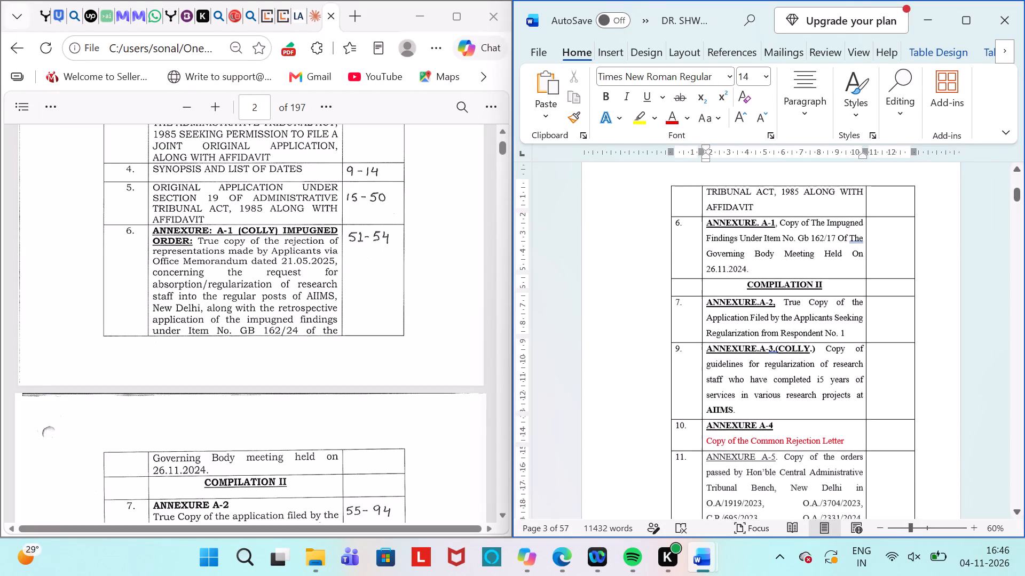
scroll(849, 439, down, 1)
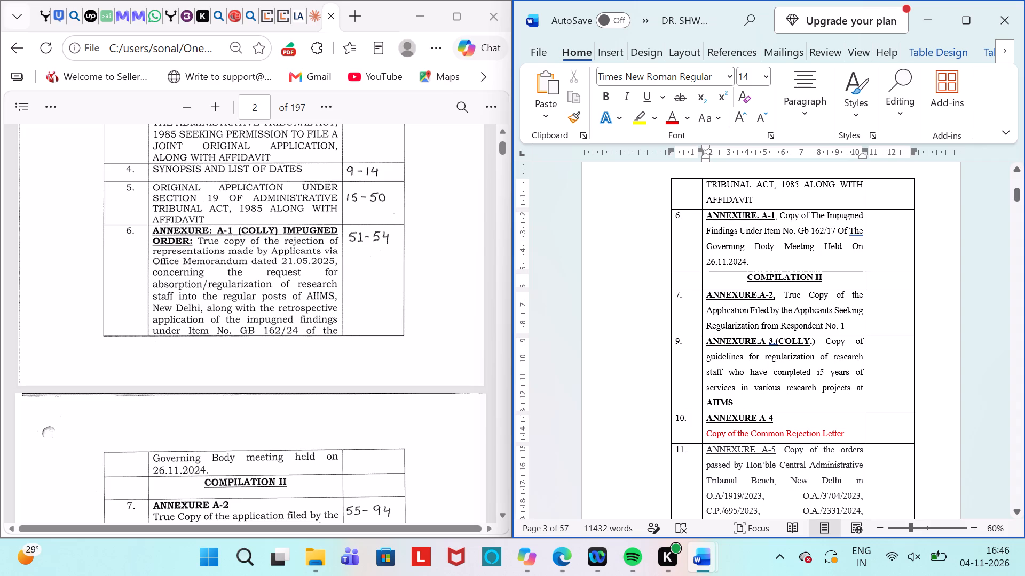
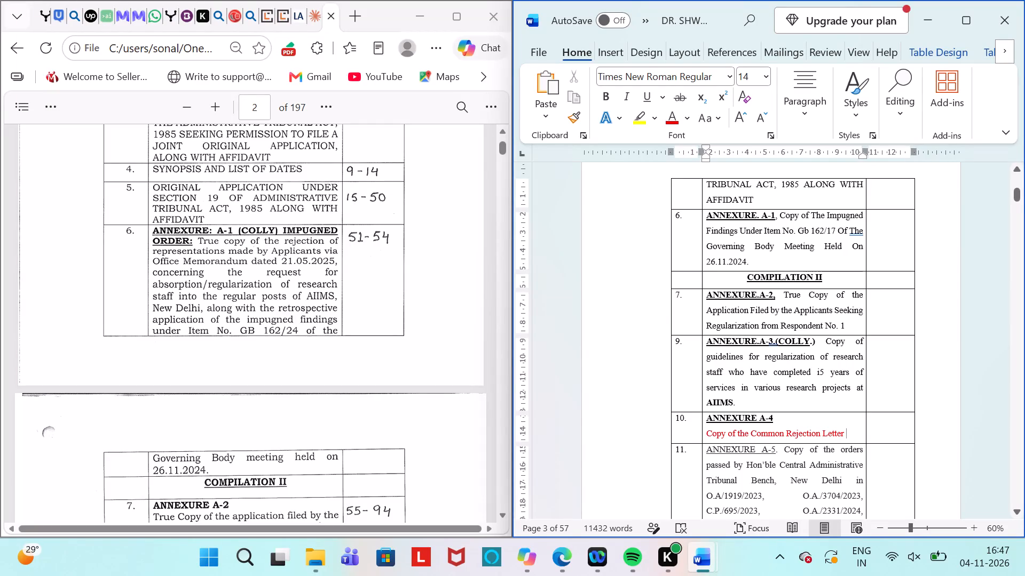
Look through the body of the draft, especially the facts of the case and paragraphs citing annexures, for details of the rejection letter.
scroll(802, 370, down, 16)
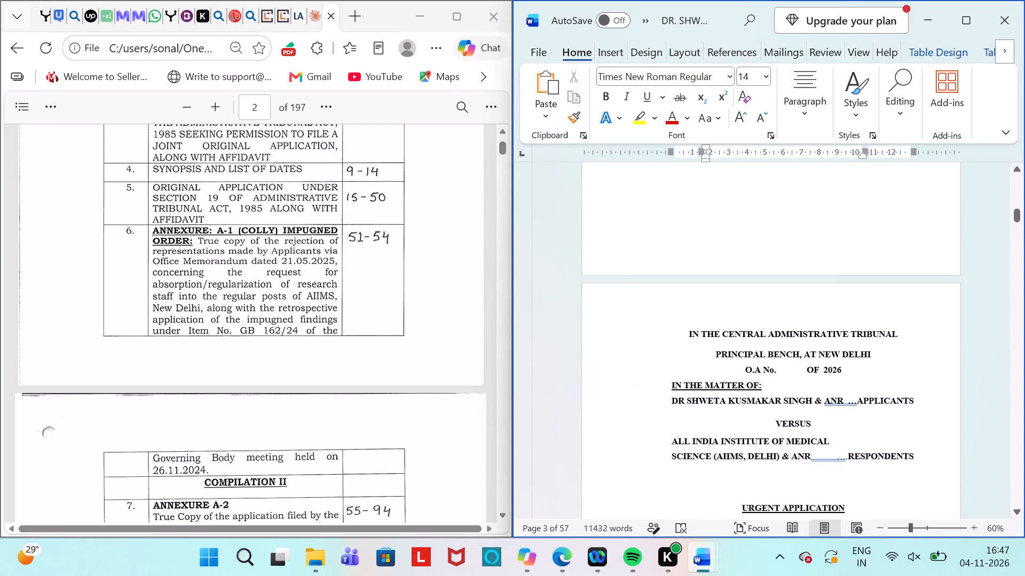
scroll(802, 370, down, 12)
scroll(802, 370, down, 13)
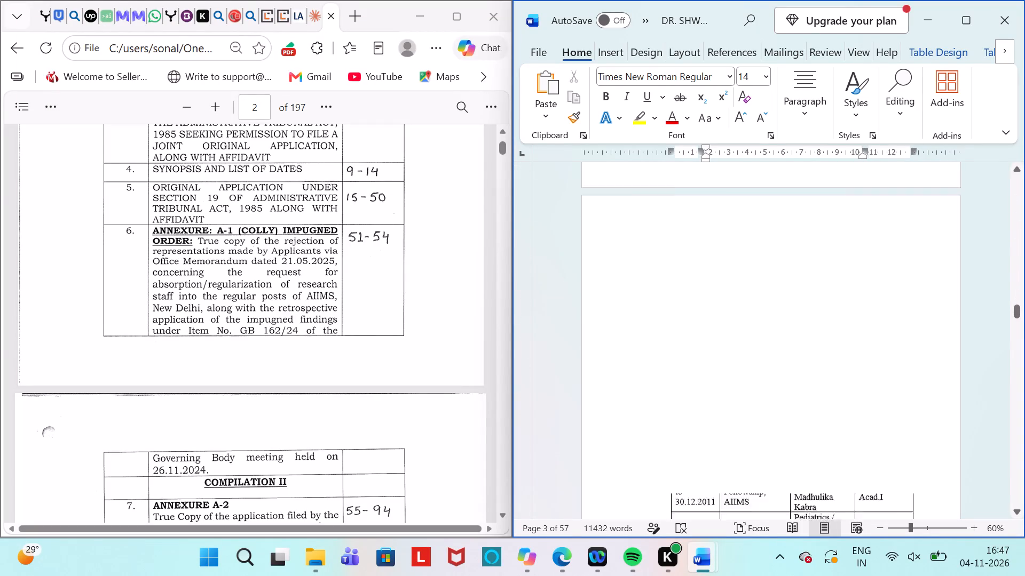
scroll(802, 370, down, 11)
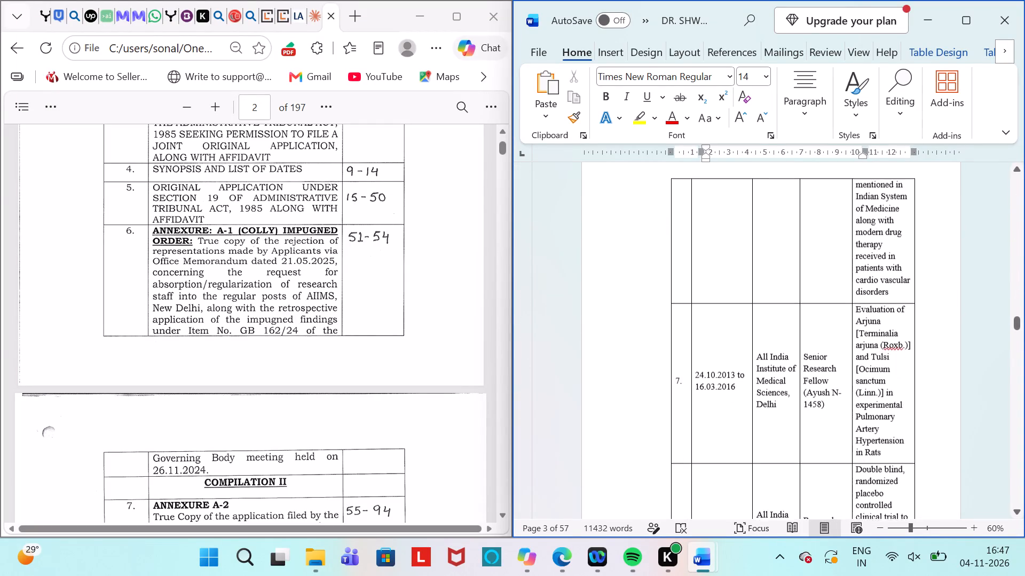
scroll(802, 370, down, 12)
scroll(802, 370, up, 1)
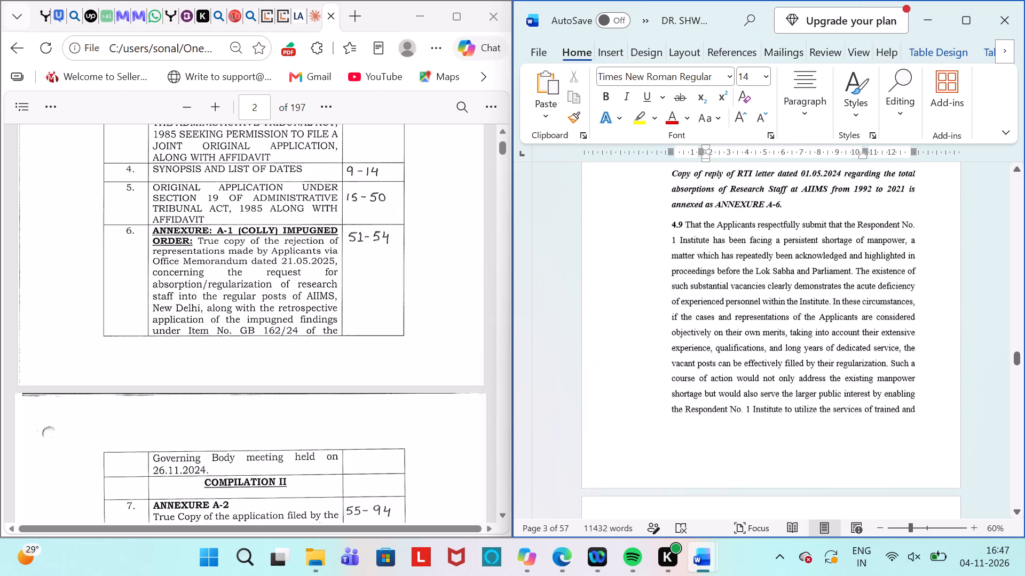
scroll(802, 370, up, 16)
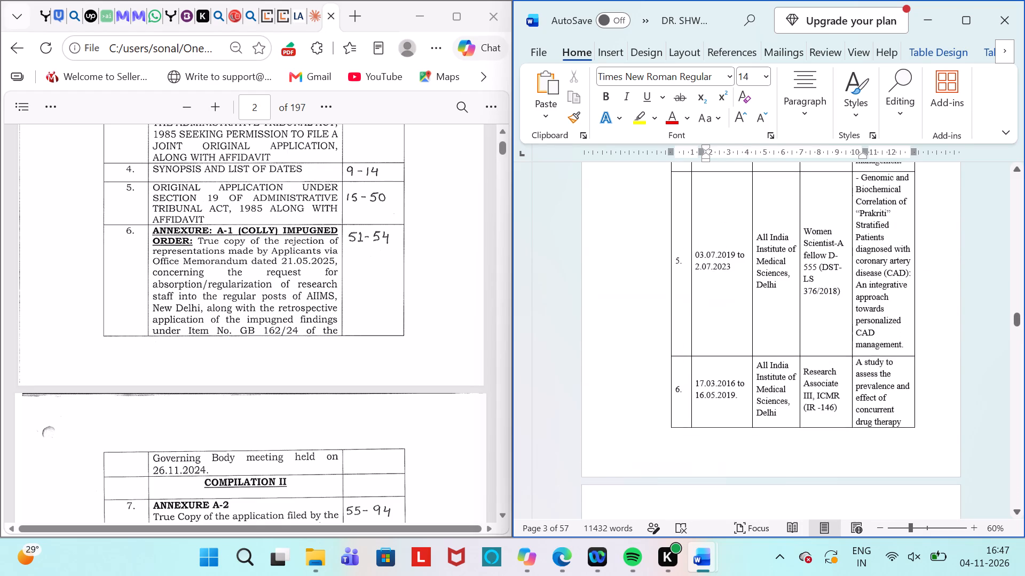
scroll(802, 370, up, 4)
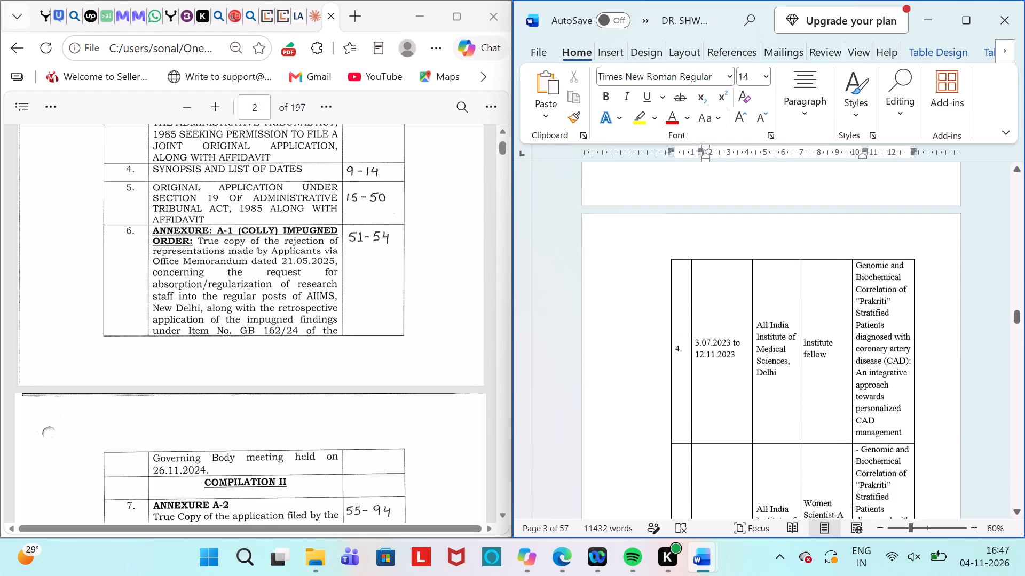
scroll(802, 370, up, 5)
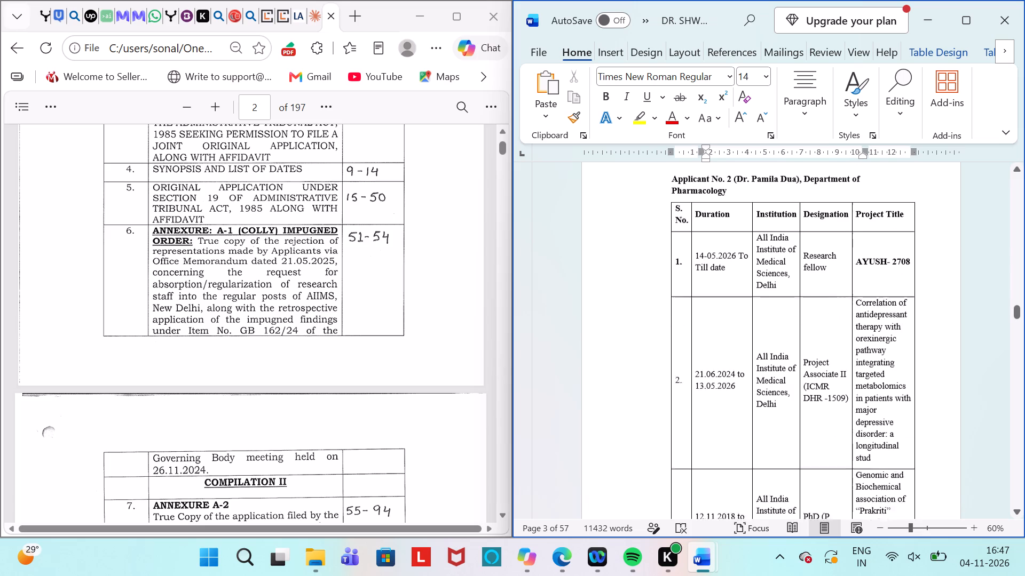
scroll(802, 370, up, 3)
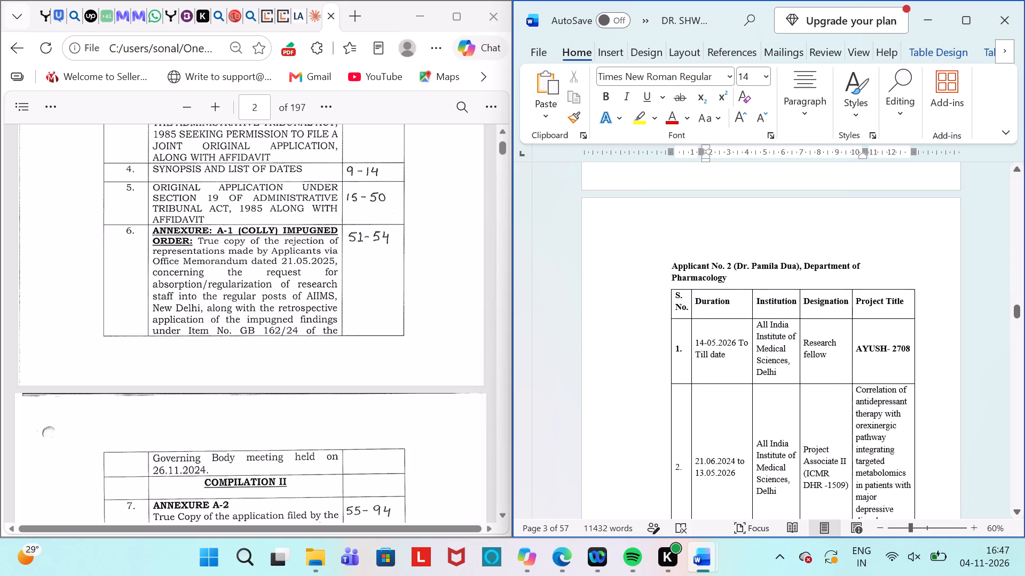
scroll(802, 370, up, 6)
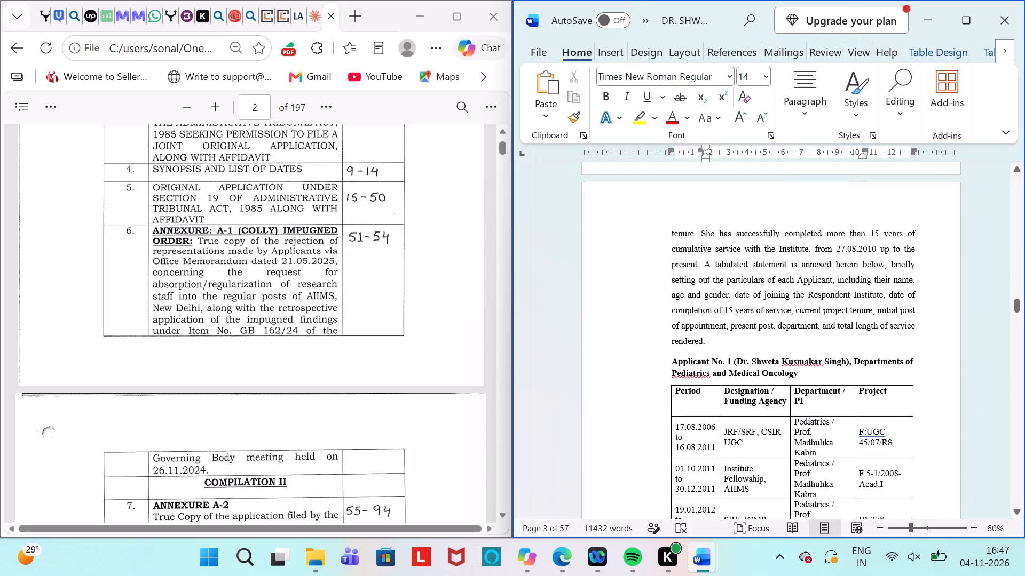
scroll(802, 370, up, 3)
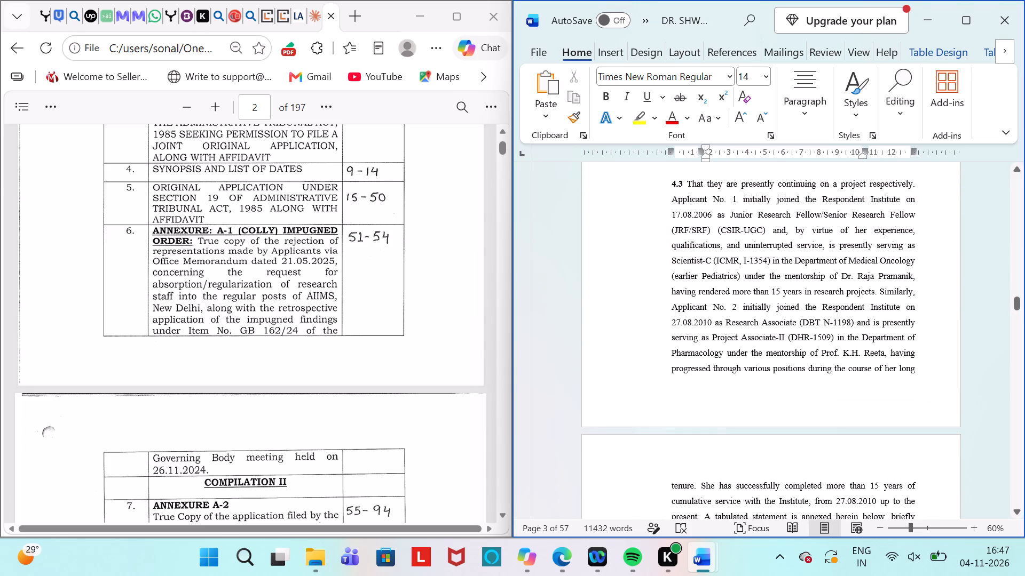
scroll(802, 370, up, 2)
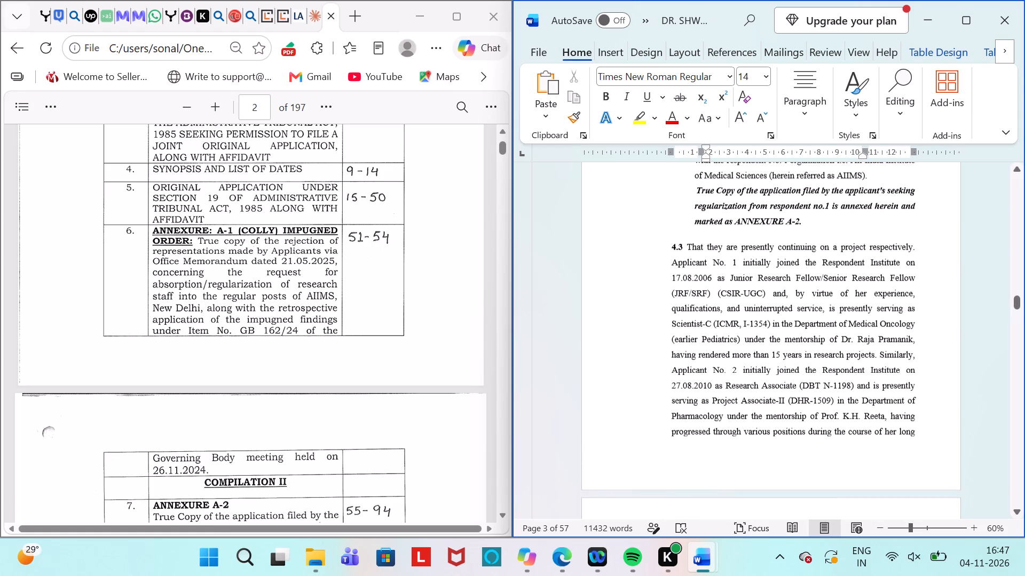
scroll(802, 370, up, 2)
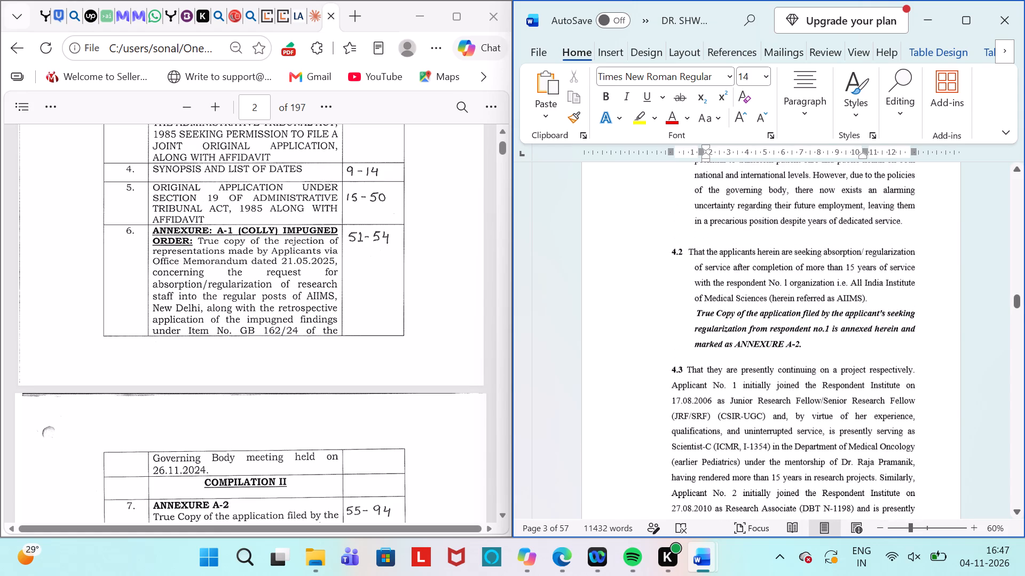
scroll(802, 370, up, 3)
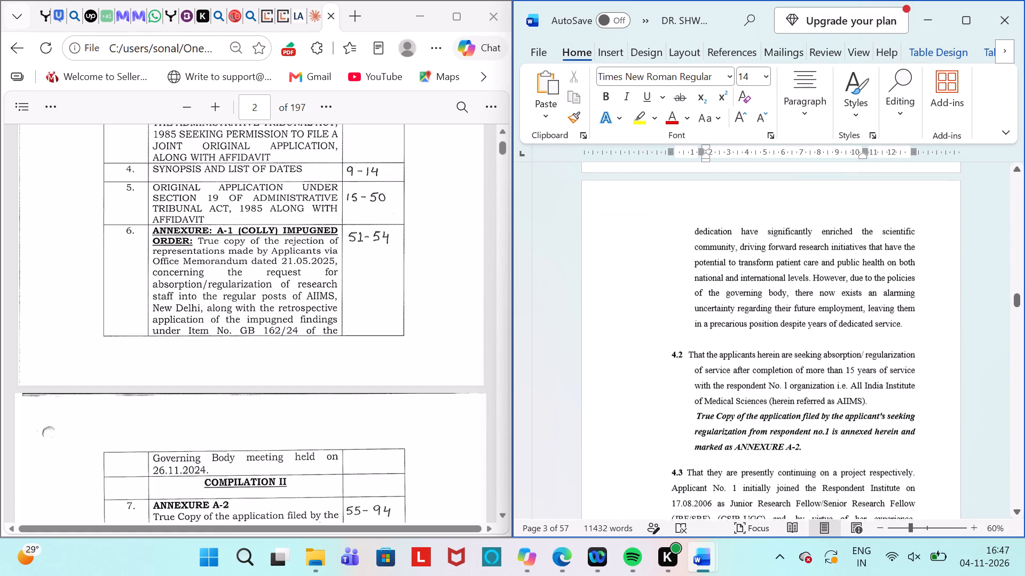
scroll(802, 370, up, 2)
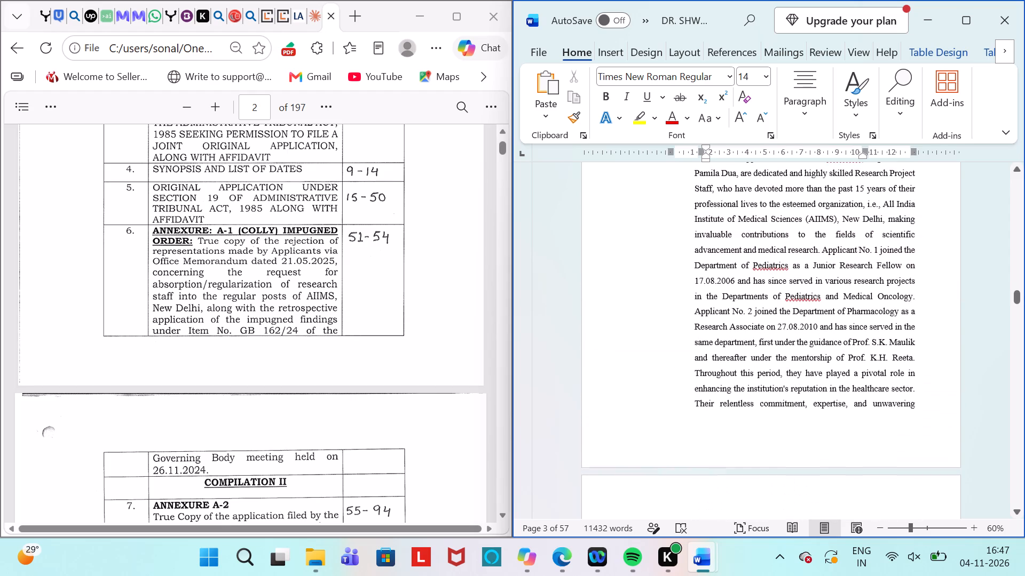
scroll(802, 370, up, 2)
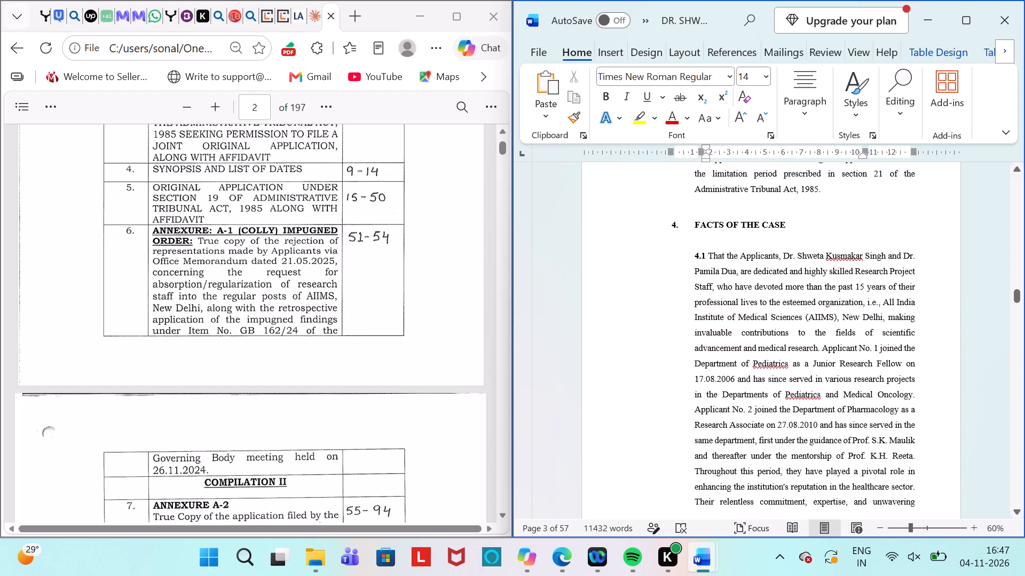
scroll(802, 370, down, 2)
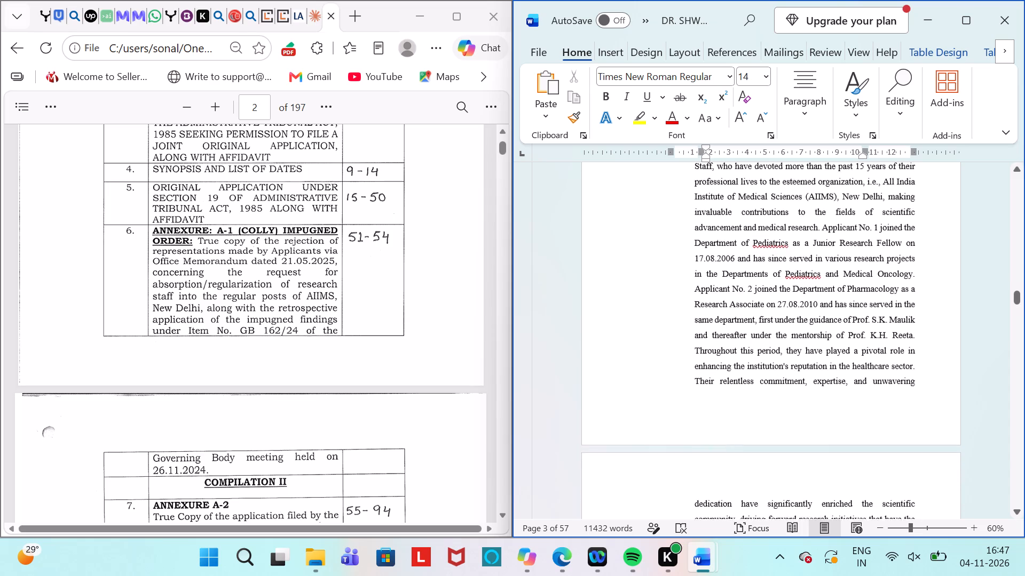
scroll(802, 370, down, 4)
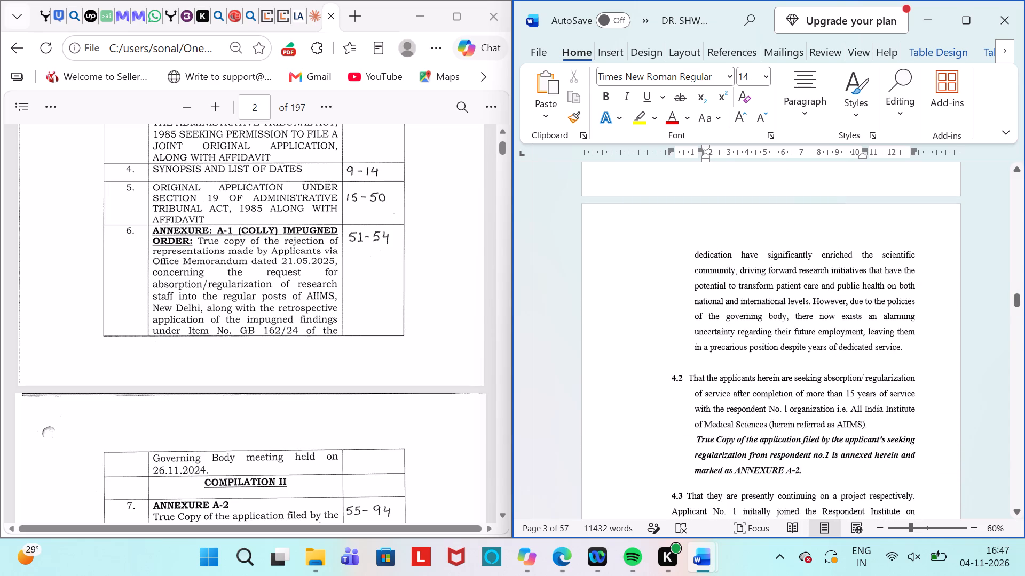
scroll(802, 370, down, 1)
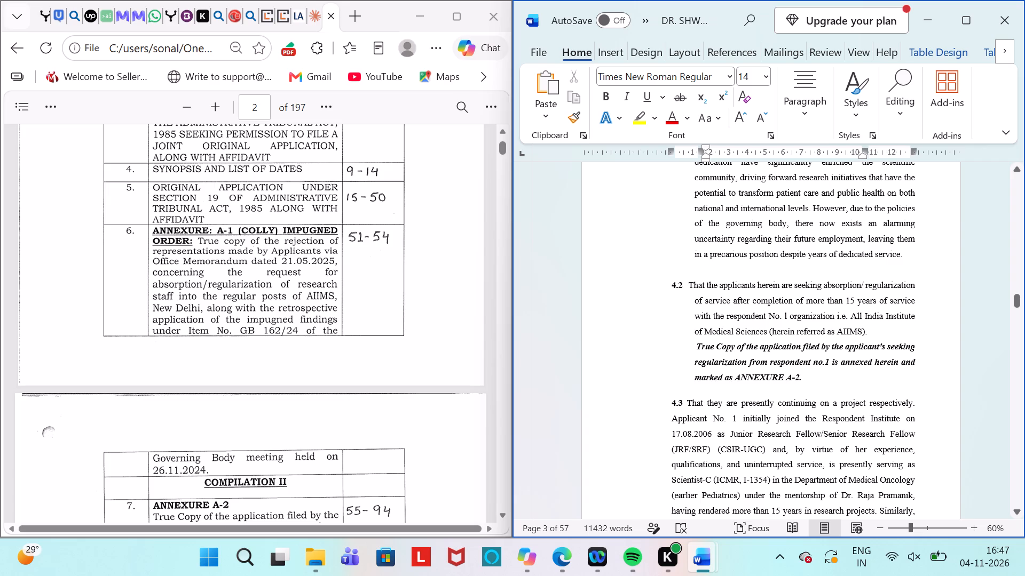
scroll(829, 342, up, 1)
Search the draft for the date 9.9.2026.
click(906, 107)
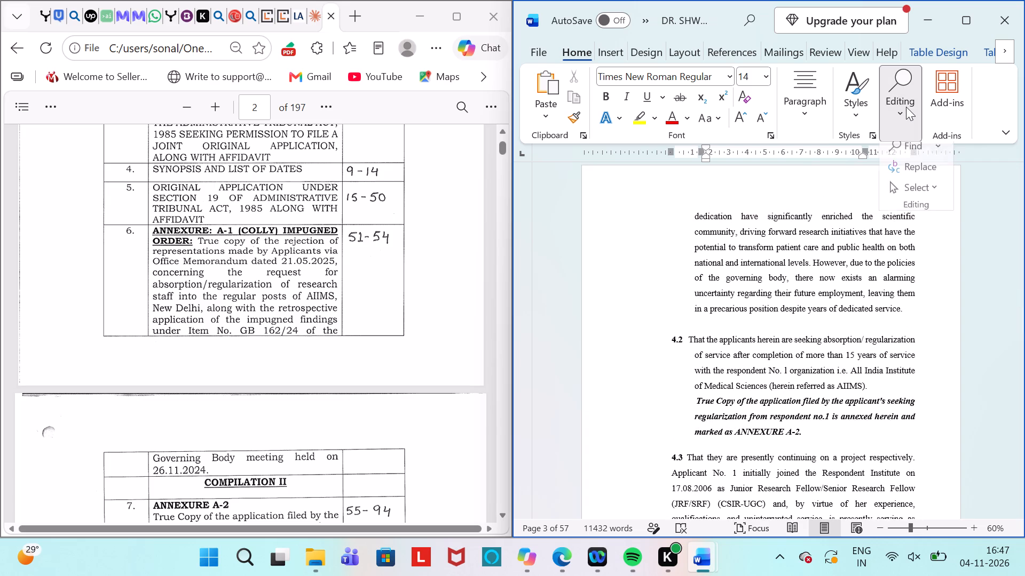
click(913, 149)
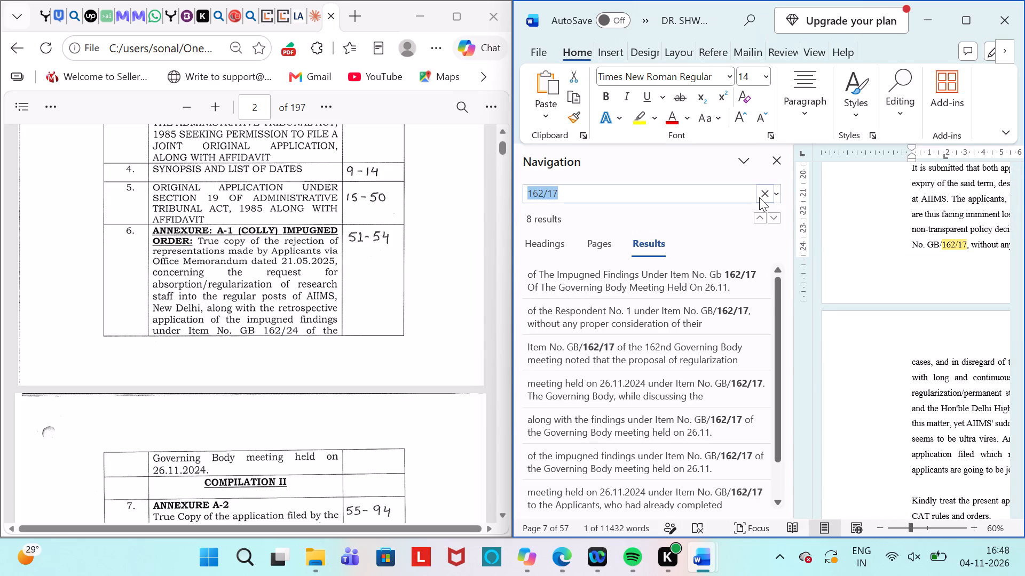
click(759, 197)
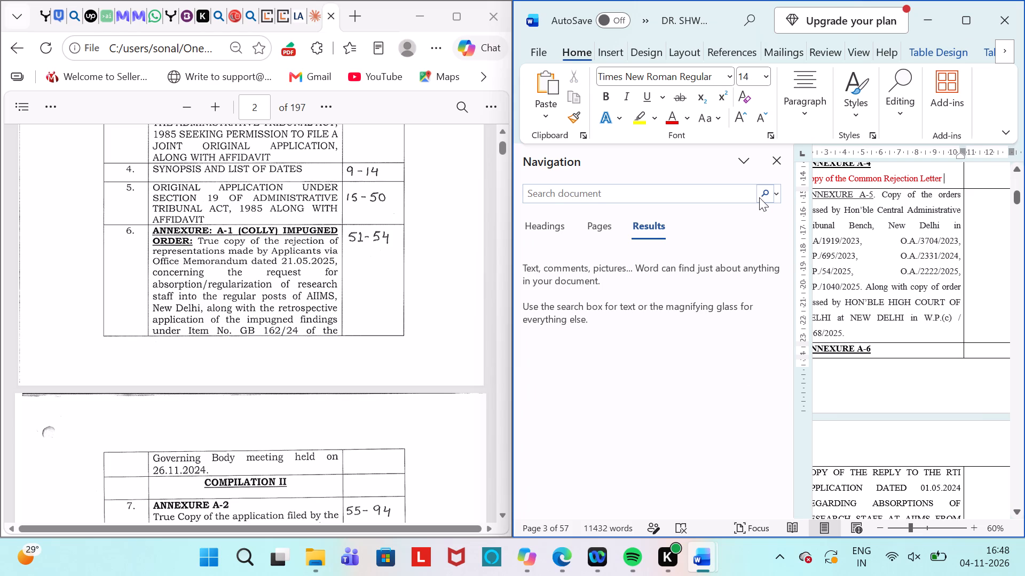
click(731, 196)
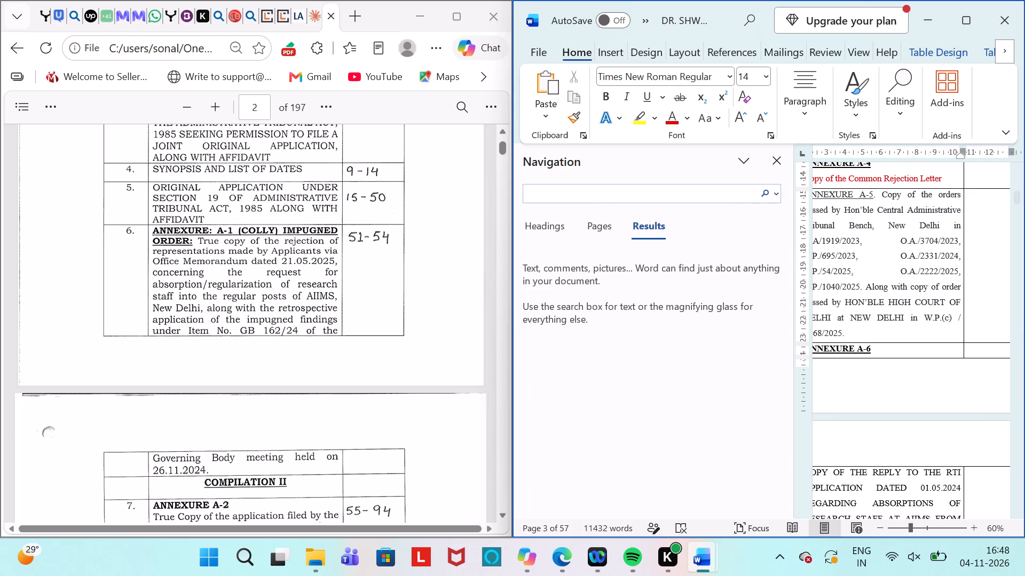
text(9.9.2026)
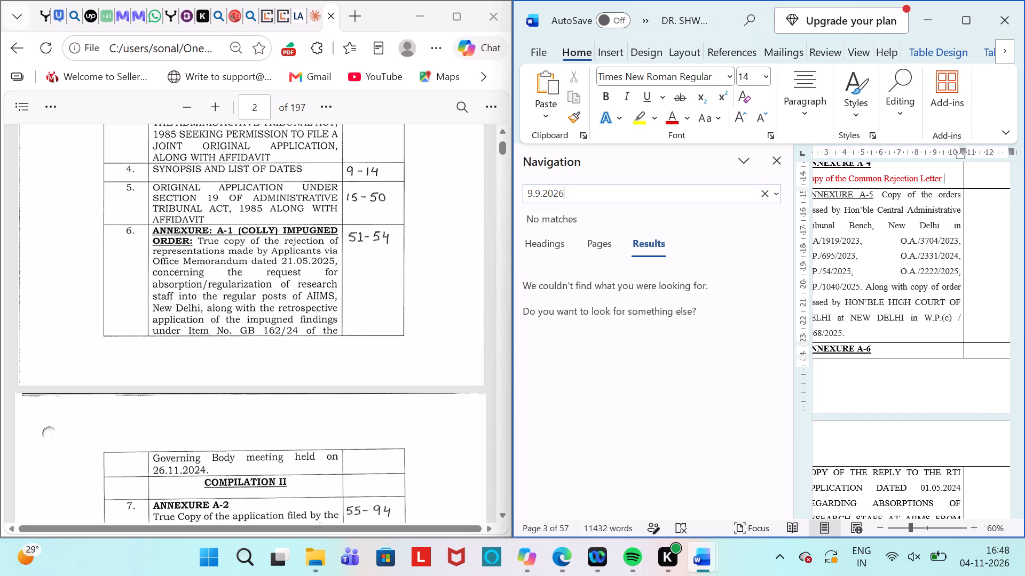
click(775, 159)
Correct the typo in the Annexure A-3 (Colly) index entry so the service period reads 15 years.
scroll(777, 237, up, 1)
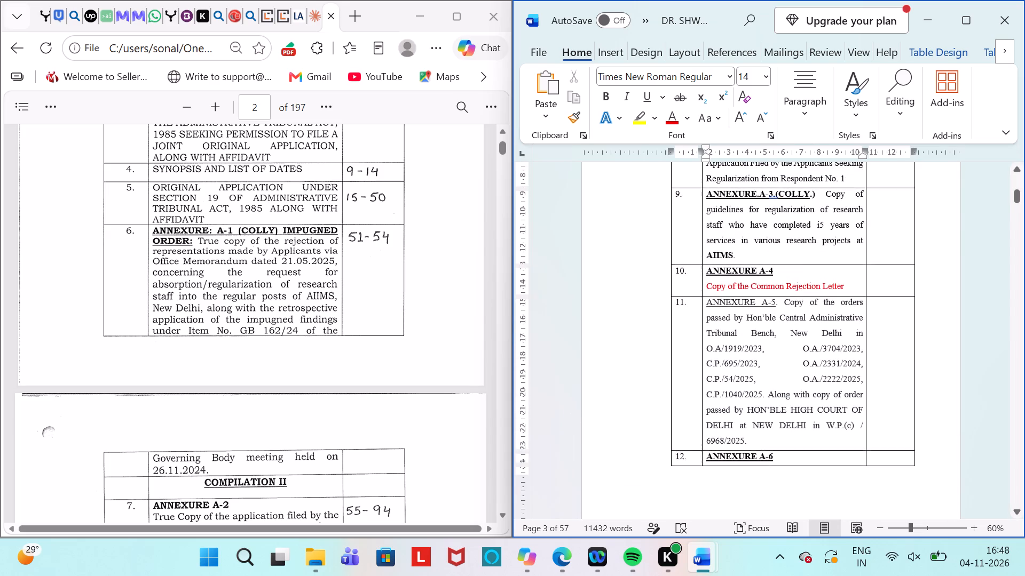
scroll(777, 237, up, 1)
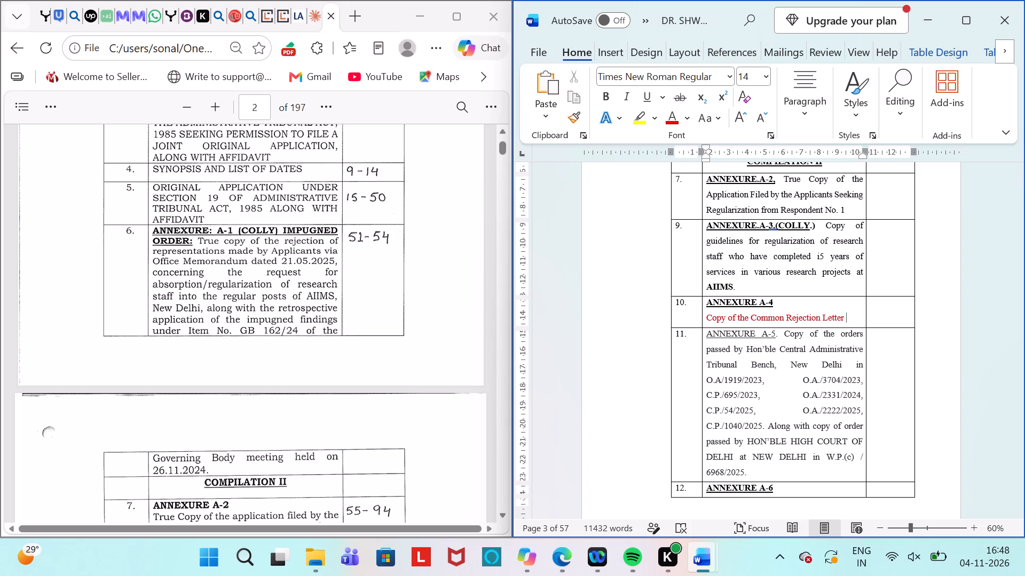
click(821, 254)
key(BackSpace)
key(1)
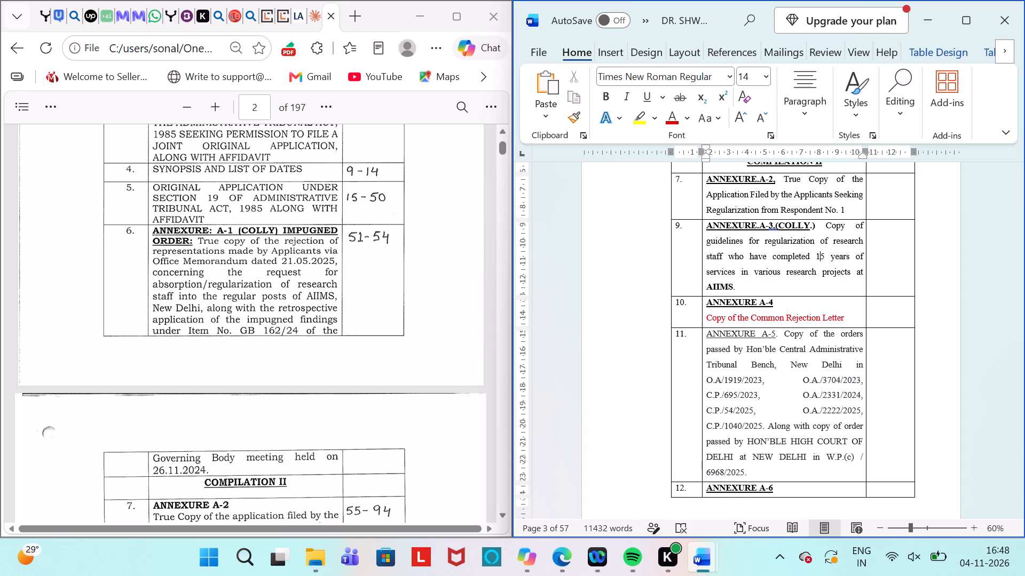
Check the Compilation II annexure entries in the draft's index.
scroll(821, 254, up, 2)
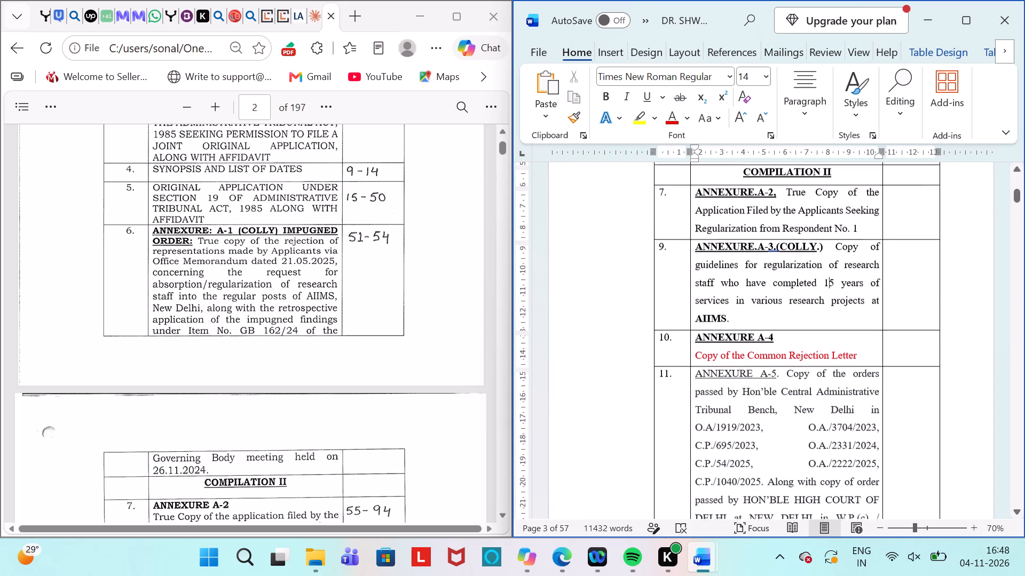
scroll(821, 254, up, 2)
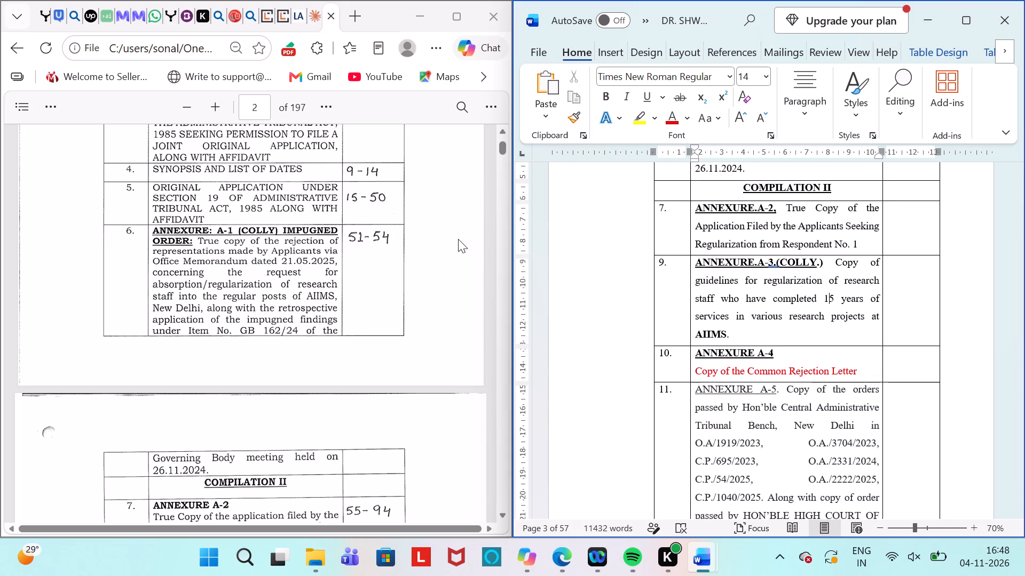
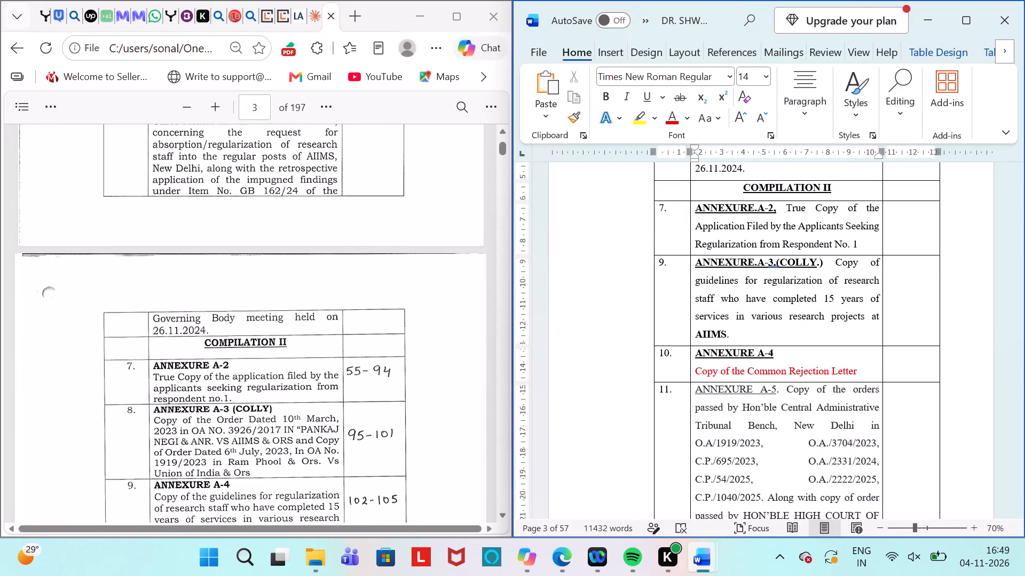
Compare the Compilation II annexure entries in the scanned PDF's index with the draft's index entries up to Annexure A-9 (Colly).
scroll(284, 244, down, 1)
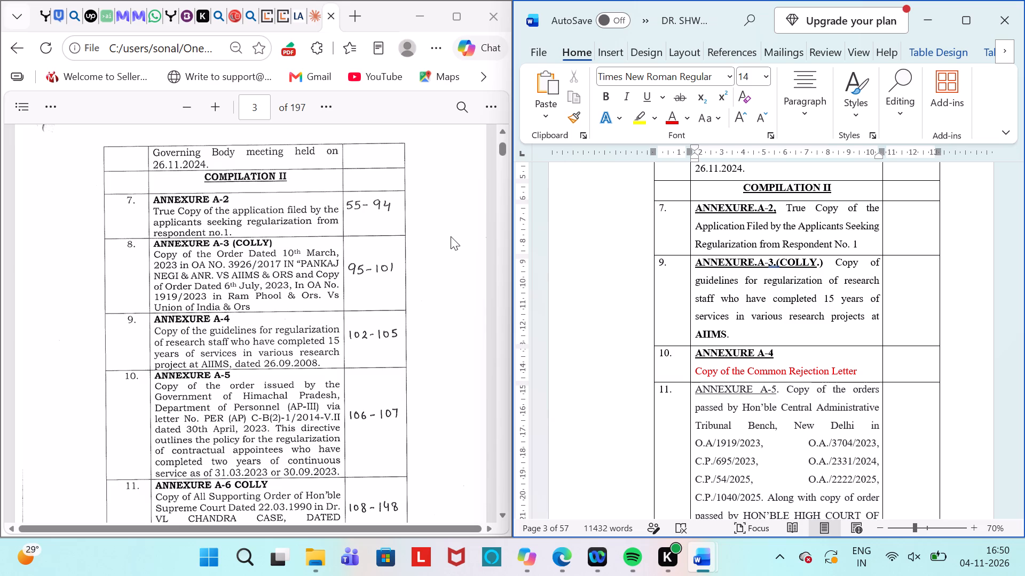
scroll(451, 236, down, 1)
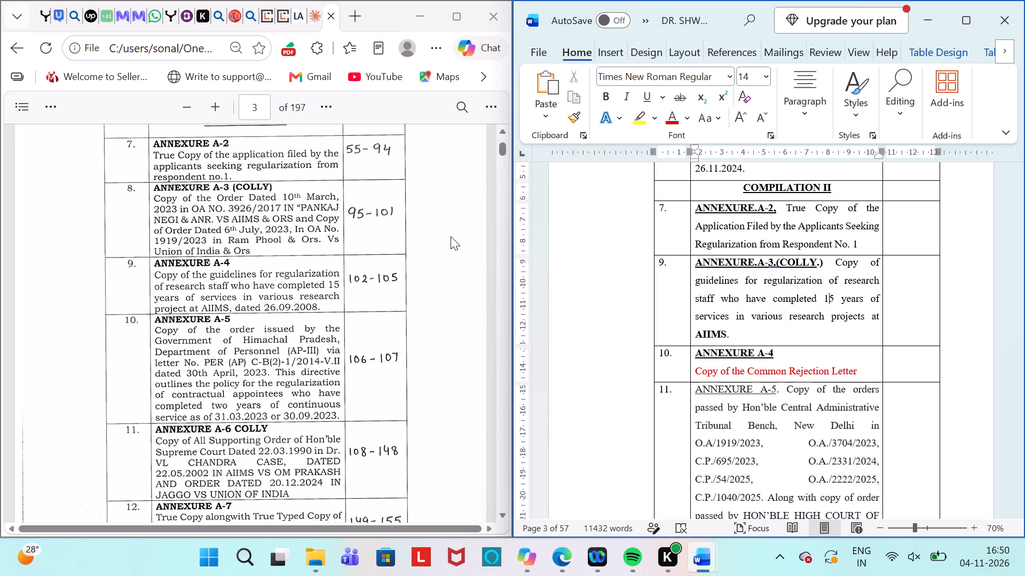
scroll(451, 236, down, 3)
scroll(761, 259, down, 2)
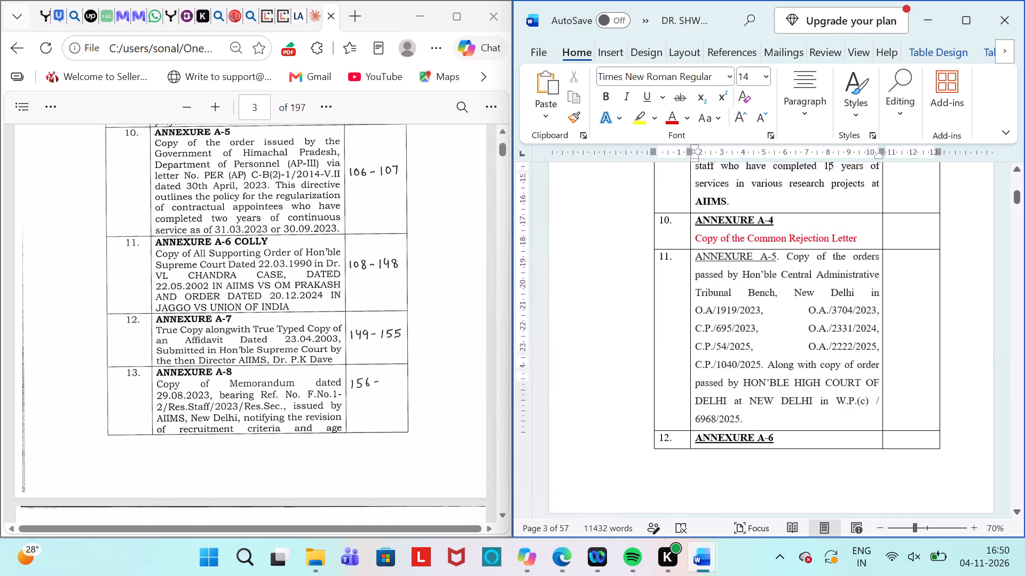
scroll(761, 259, down, 3)
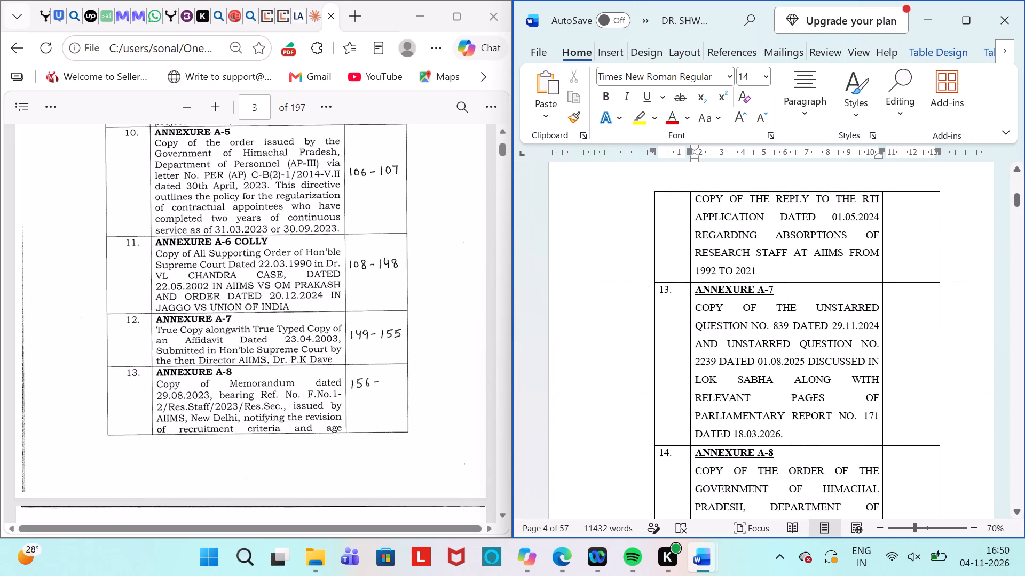
scroll(761, 259, down, 2)
scroll(761, 259, up, 1)
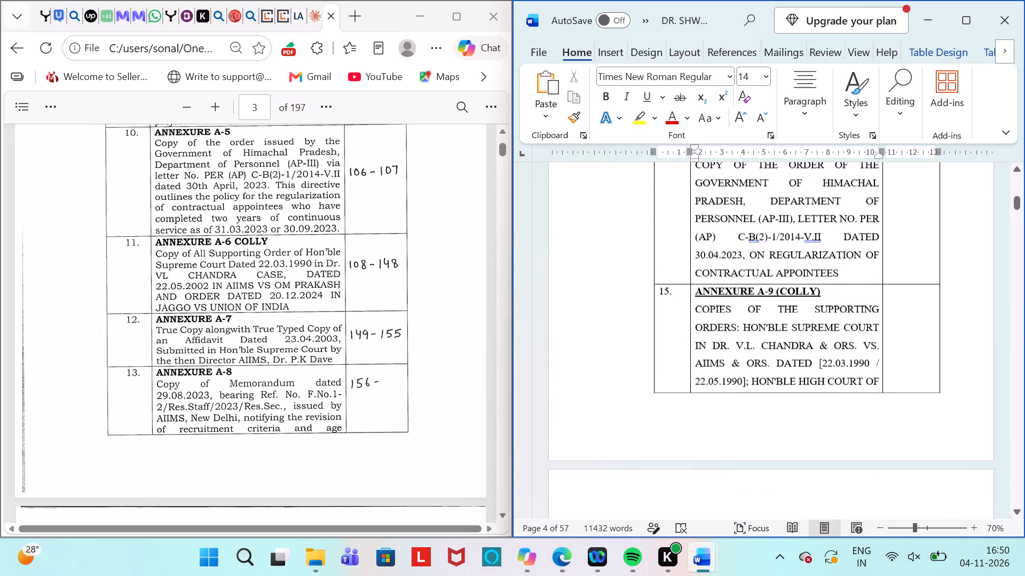
scroll(761, 259, up, 5)
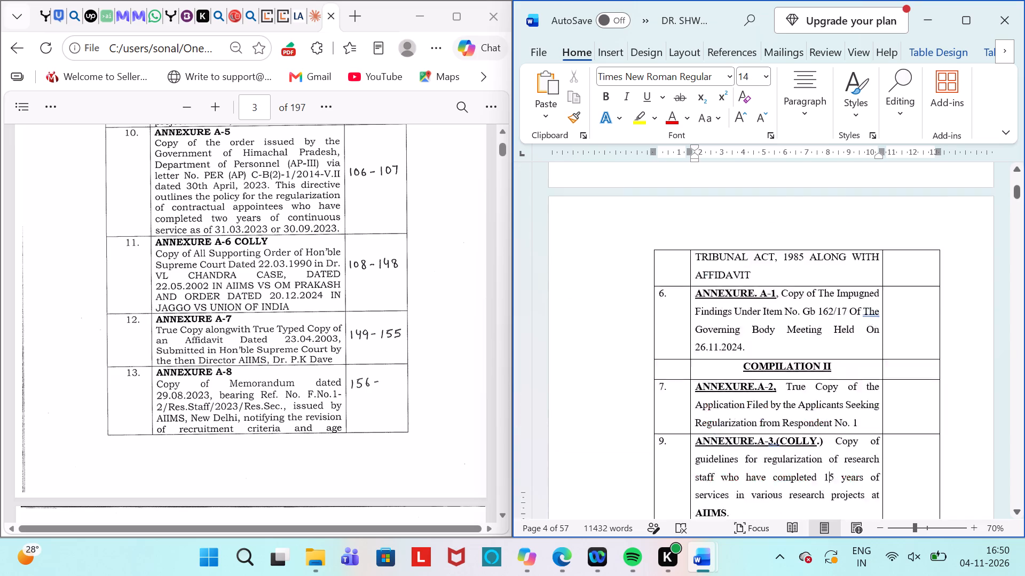
scroll(761, 259, down, 1)
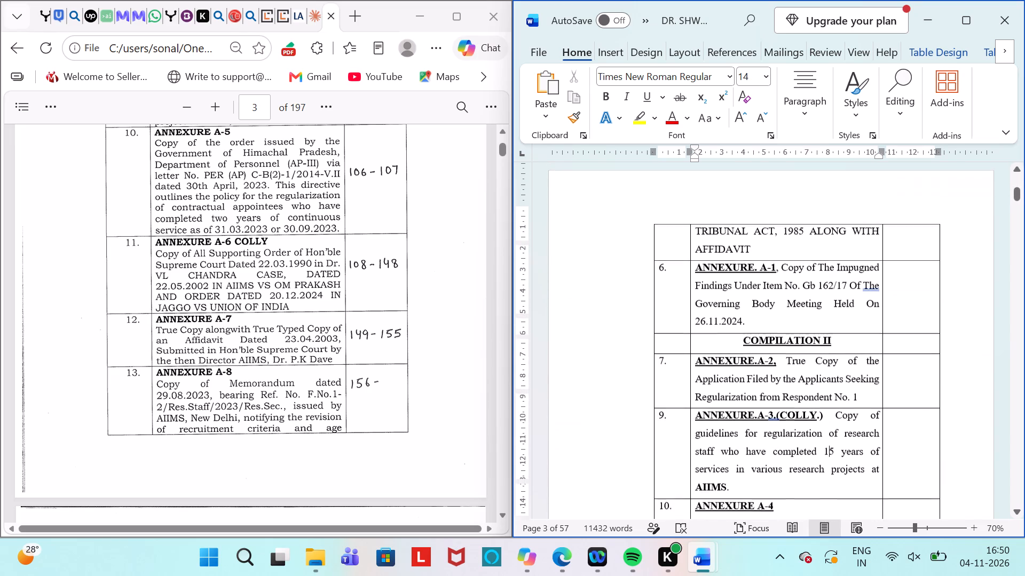
scroll(761, 259, down, 2)
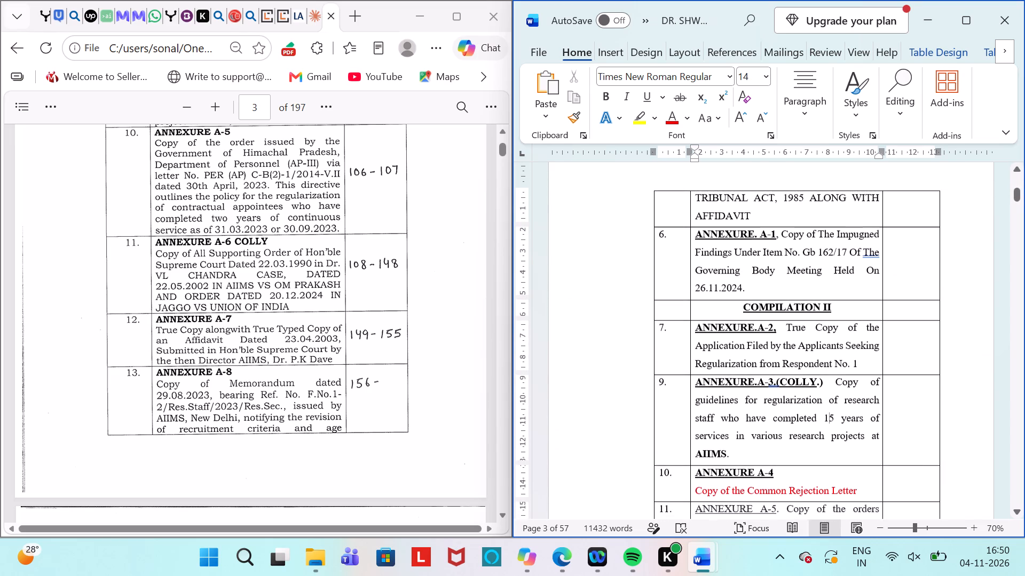
scroll(761, 259, down, 1)
scroll(761, 259, up, 1)
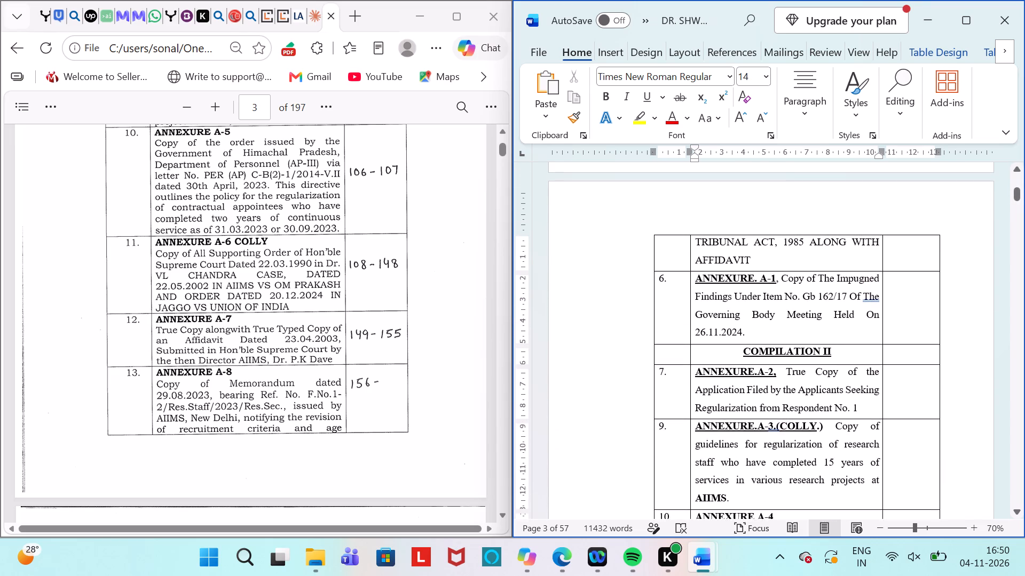
scroll(761, 259, down, 1)
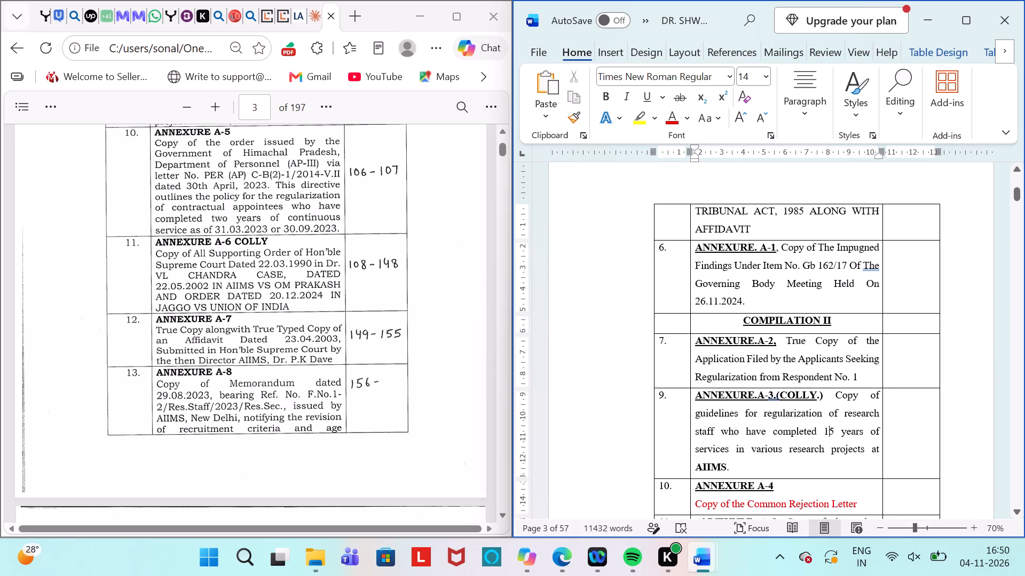
scroll(847, 261, down, 2)
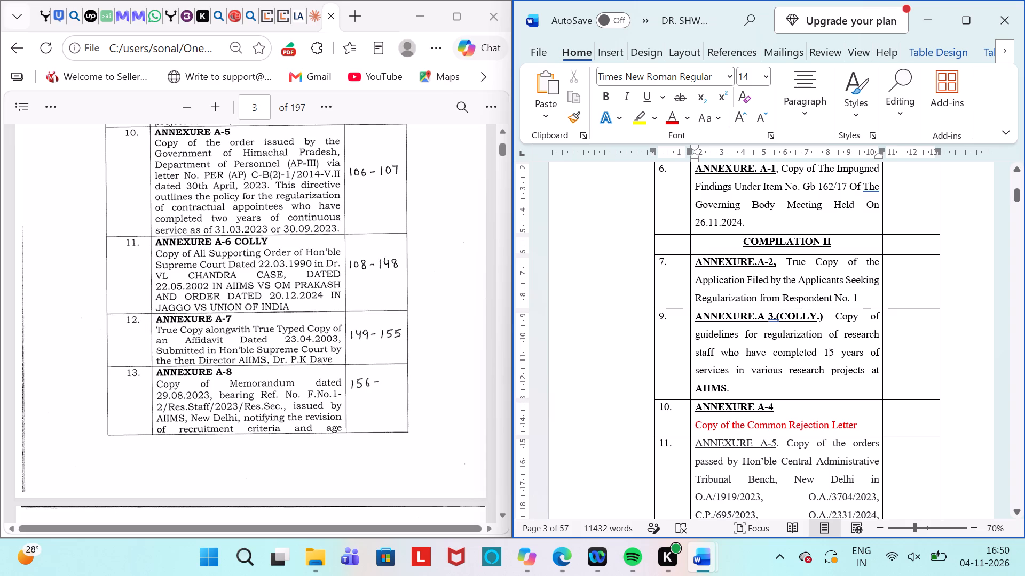
ctrl+scroll(827, 292, down, 1)
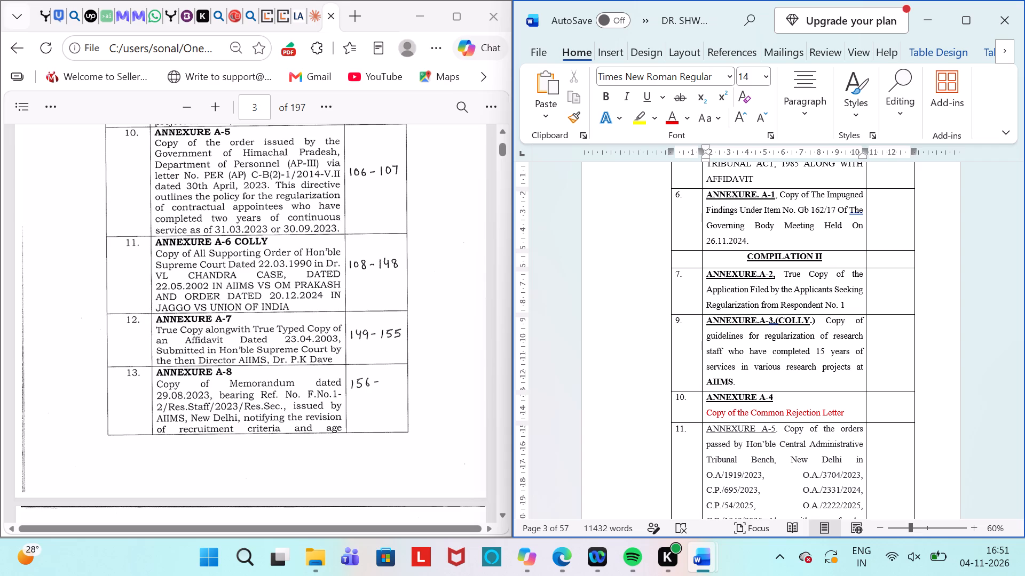
scroll(870, 259, down, 1)
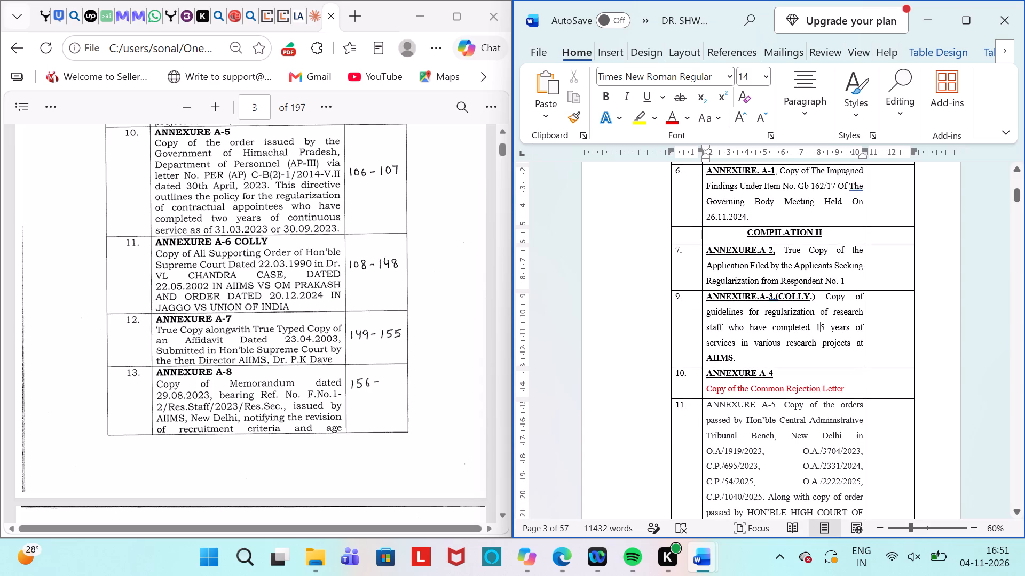
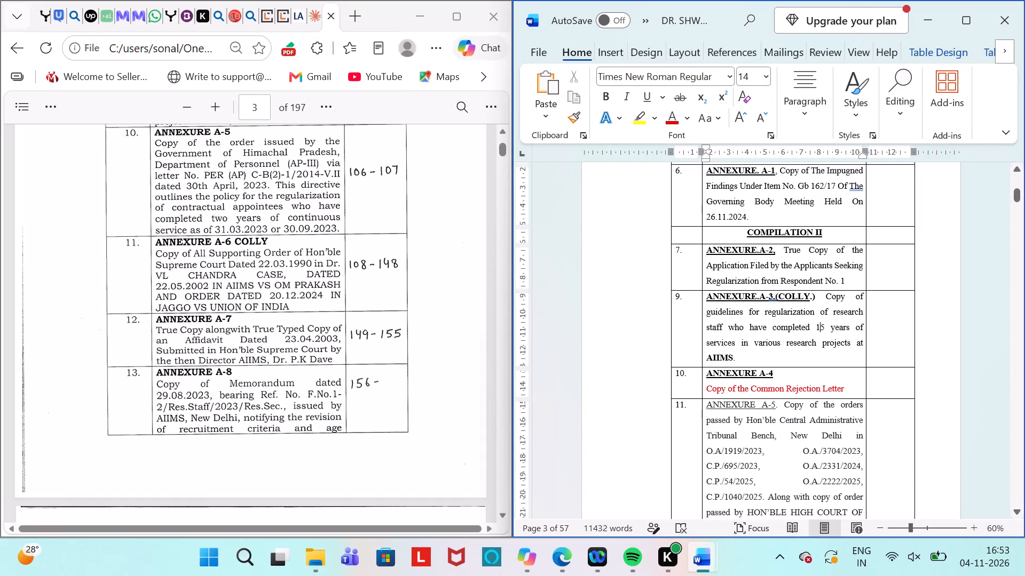
Search the scanned PDF for "ANNEXURE A-4", copied from its index entry, and go to the next match.
scroll(374, 327, up, 1)
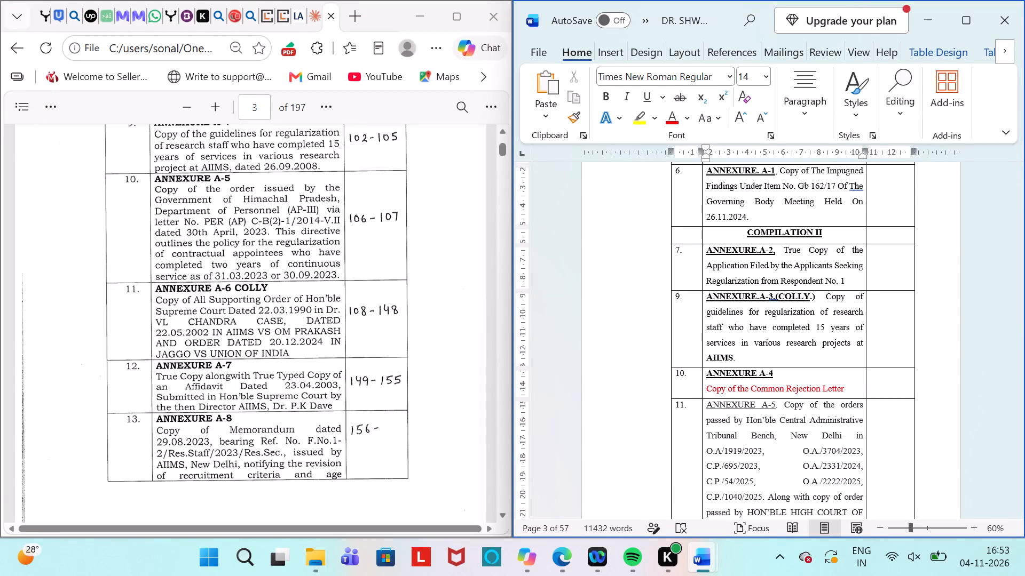
scroll(374, 327, up, 2)
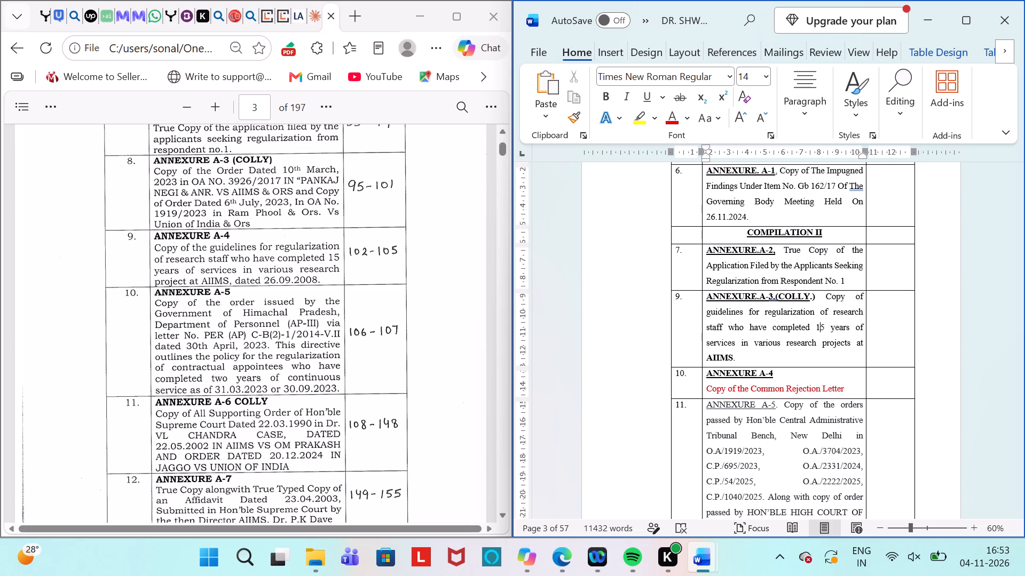
click(454, 103)
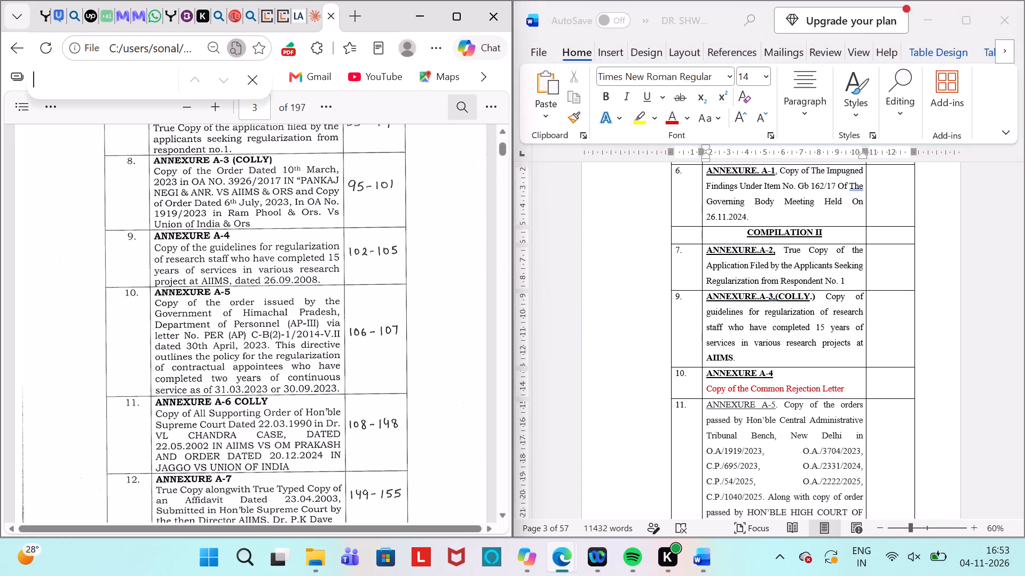
click(155, 234)
drag(155, 234, 206, 233)
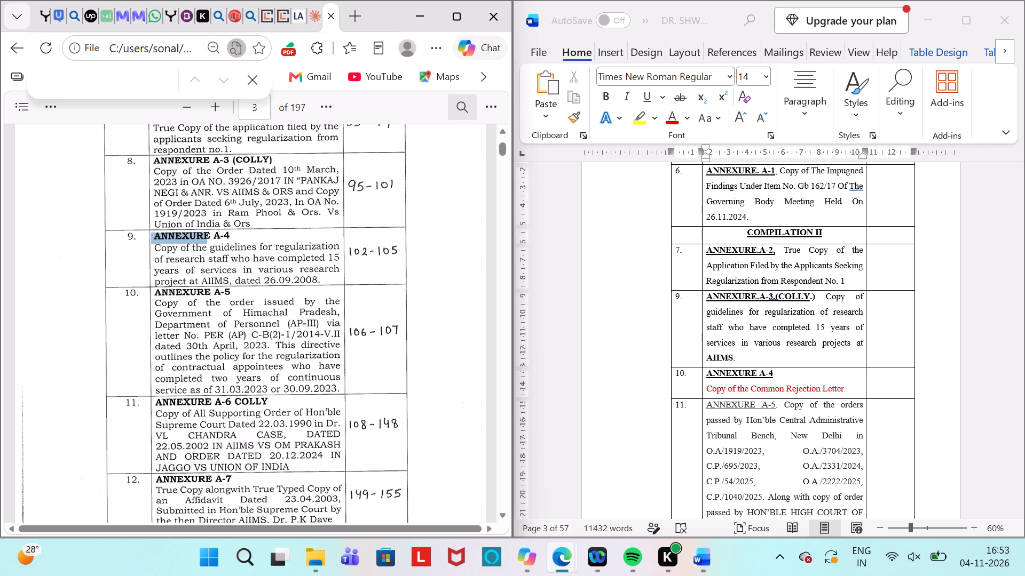
drag(206, 233, 228, 233)
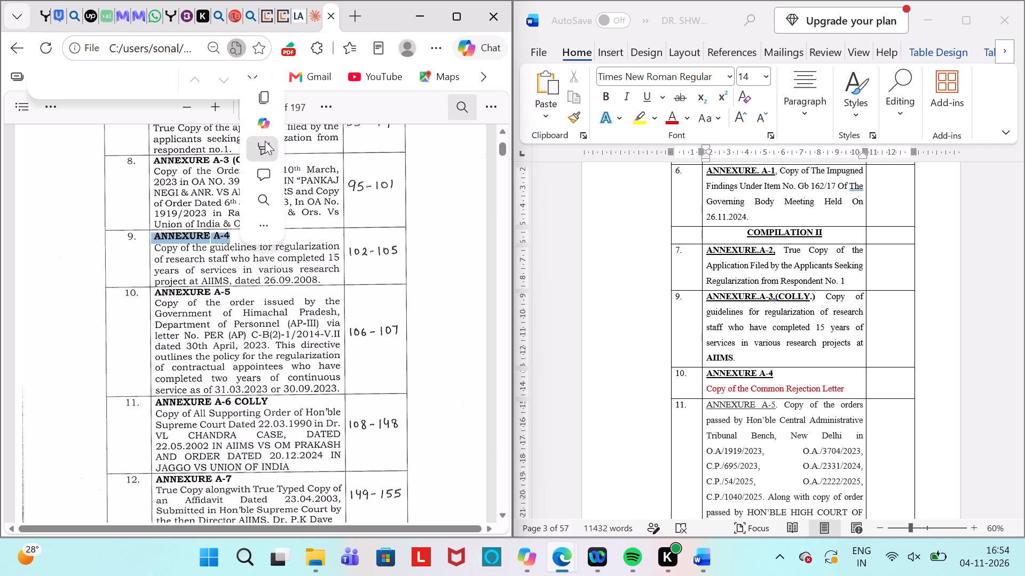
click(266, 99)
click(153, 78)
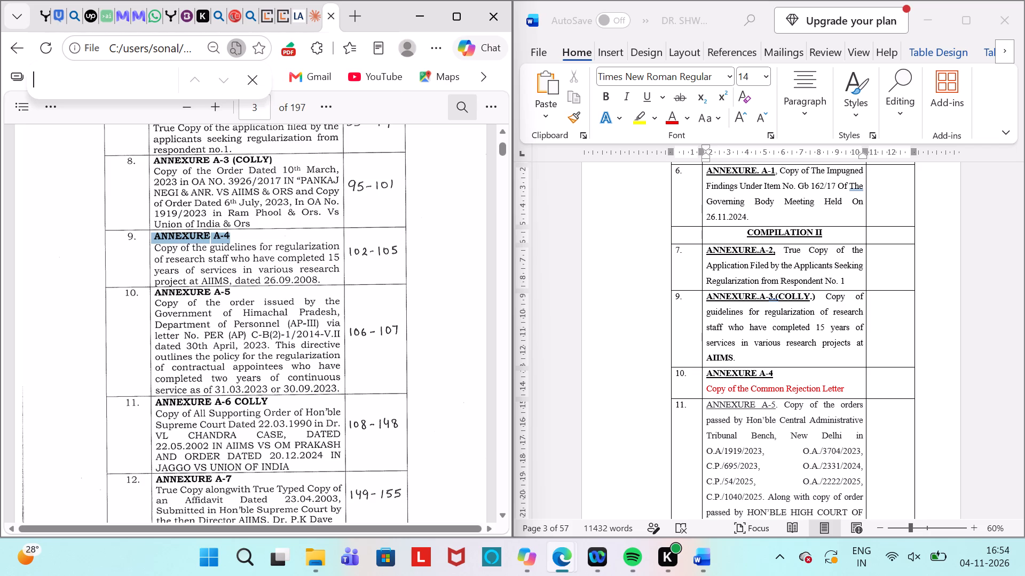
key(ctrl+v)
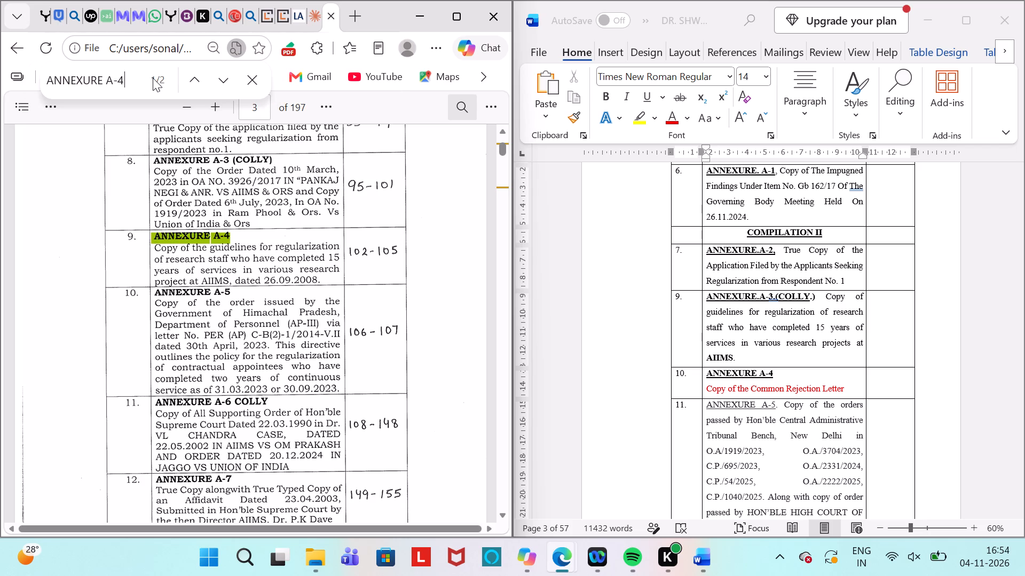
click(217, 78)
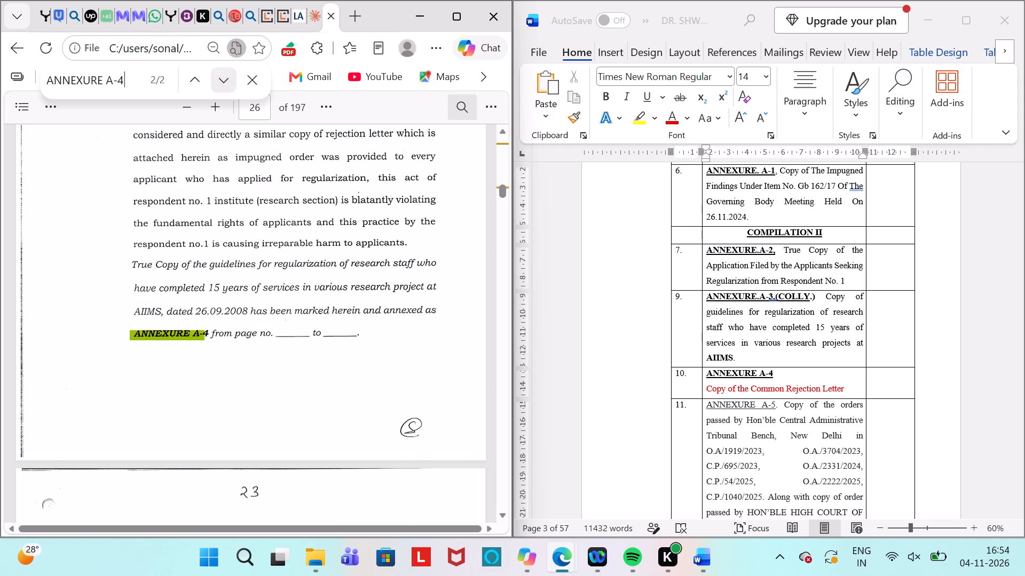
Examine the application paragraphs around the Annexure A-4 citation, including paragraph 4.6, and return to the PDF's index entry.
click(260, 251)
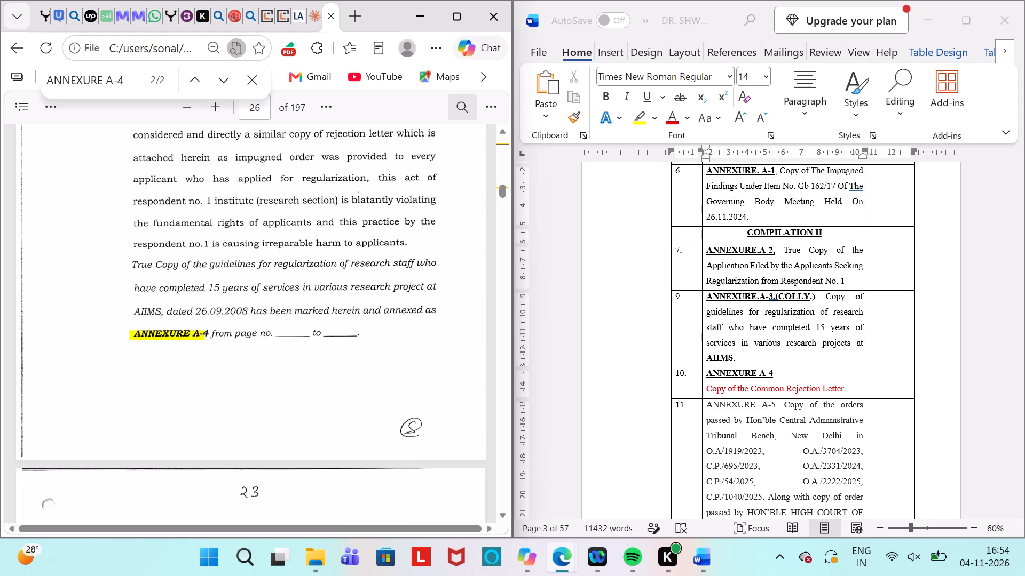
scroll(260, 251, up, 3)
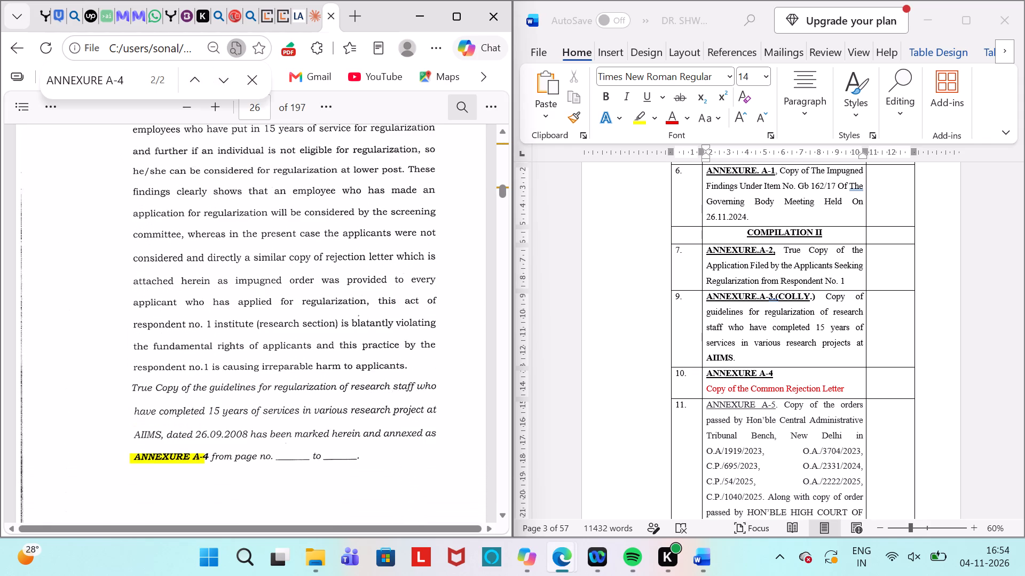
scroll(260, 251, up, 3)
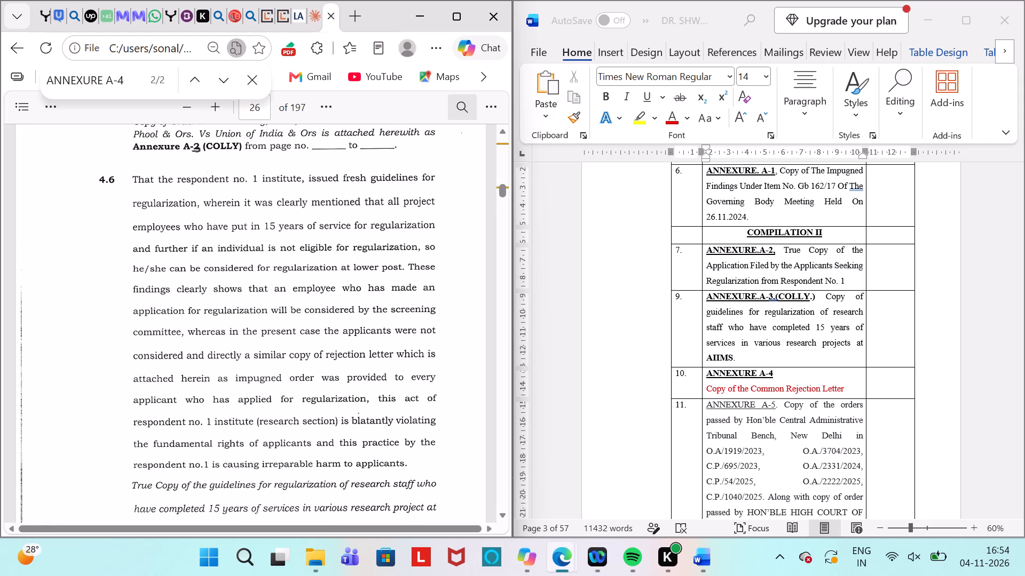
scroll(260, 251, down, 5)
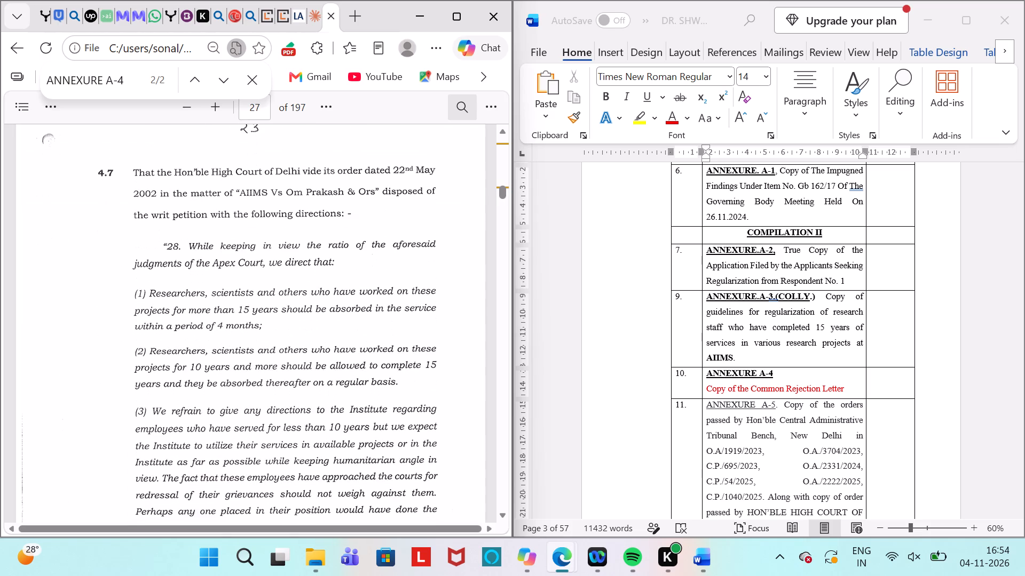
scroll(260, 251, up, 2)
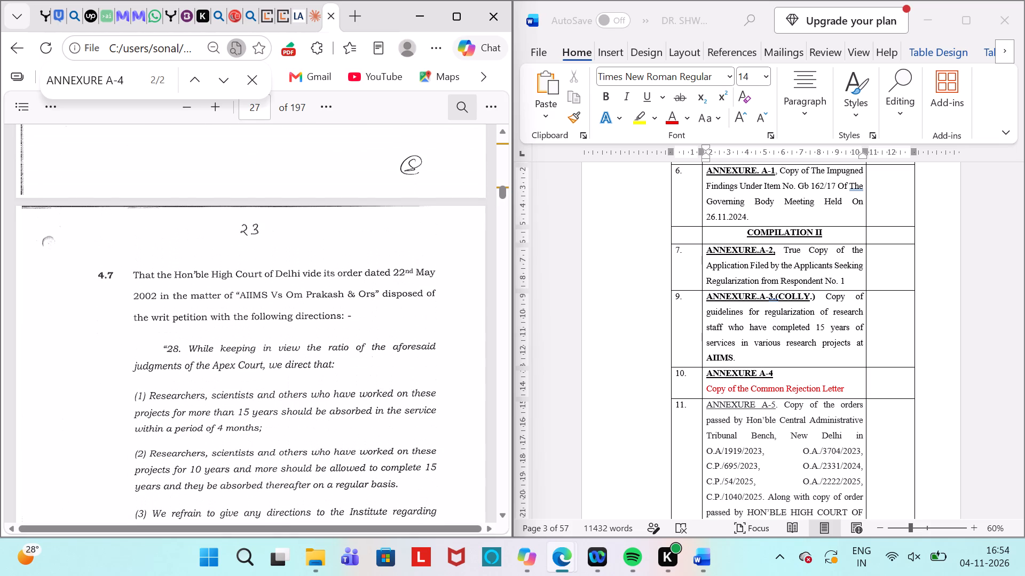
click(223, 82)
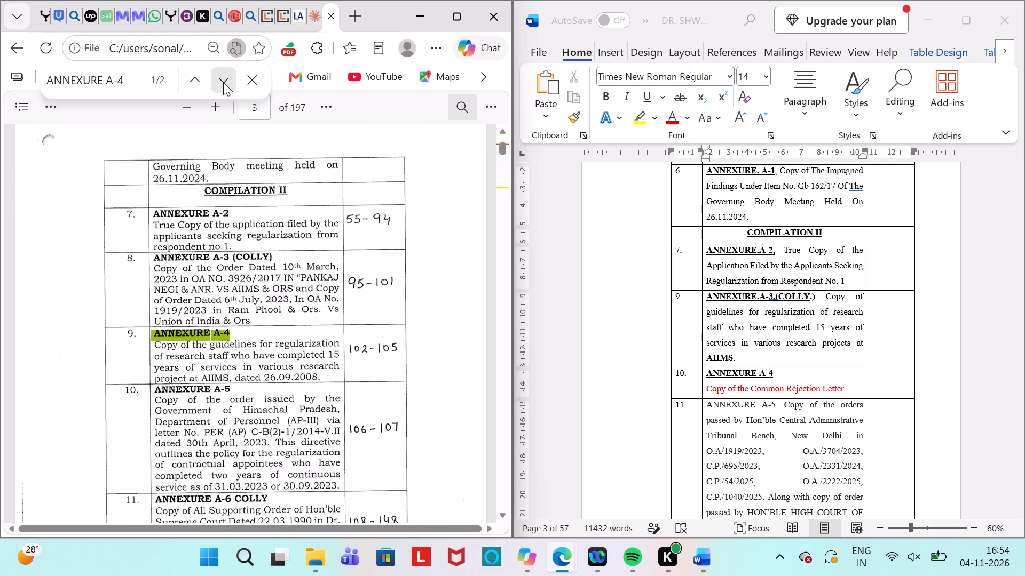
click(223, 82)
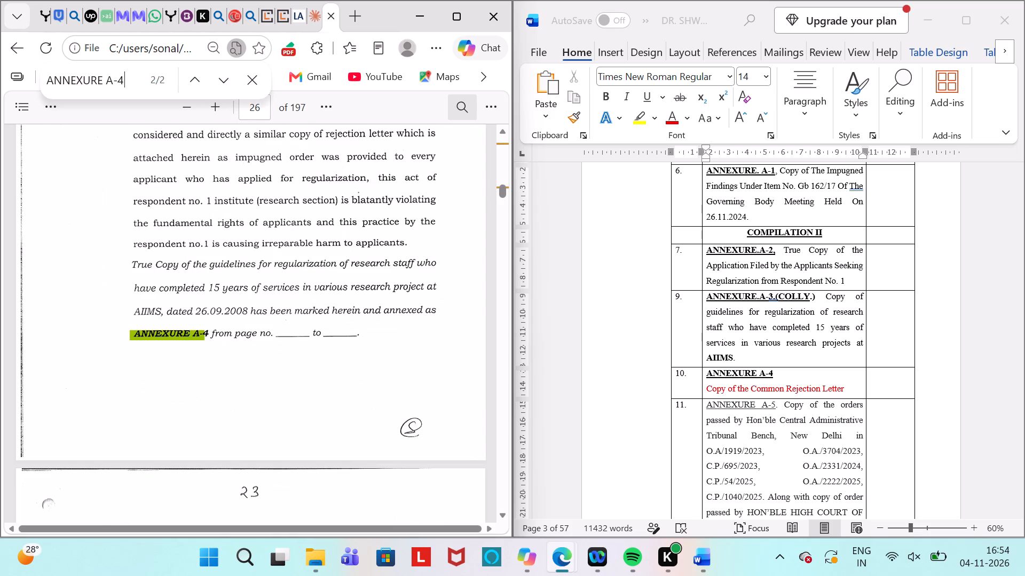
scroll(242, 254, up, 1)
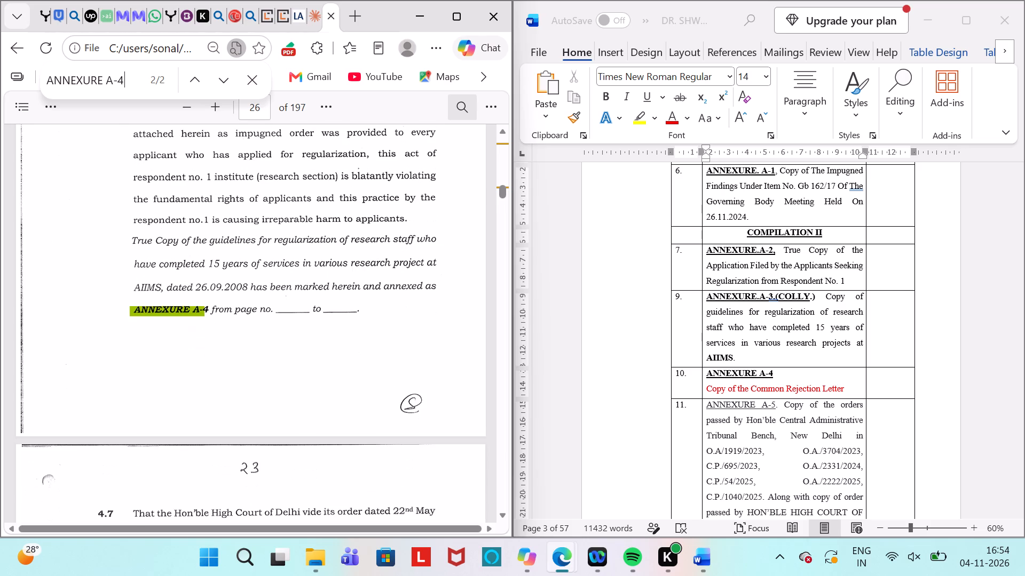
scroll(242, 254, up, 1)
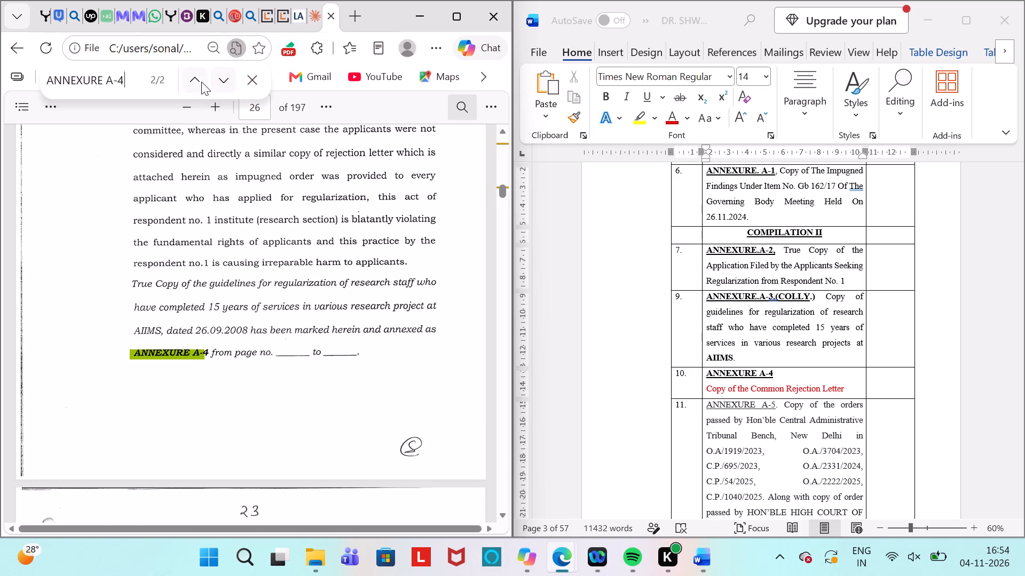
click(199, 80)
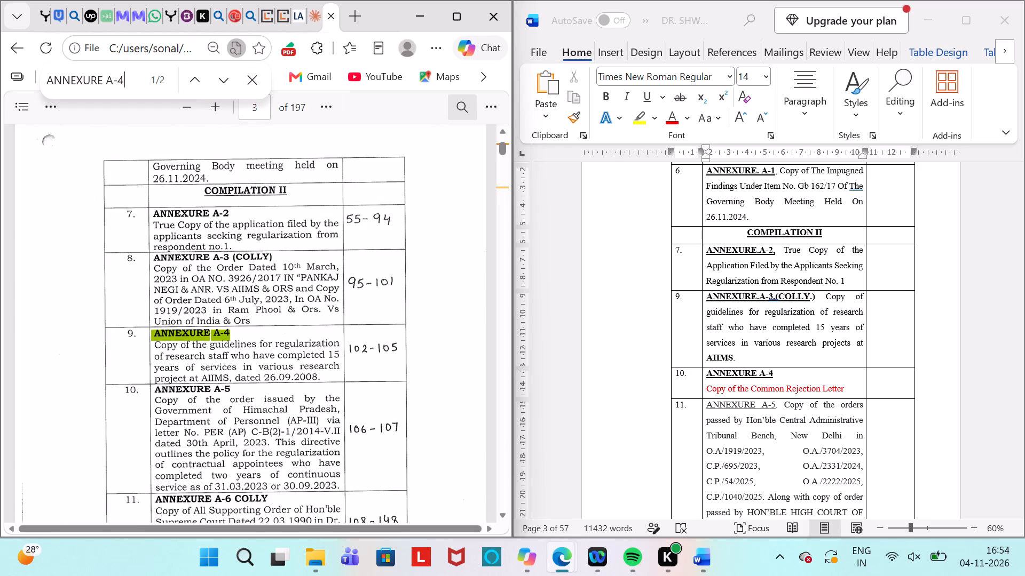
click(266, 295)
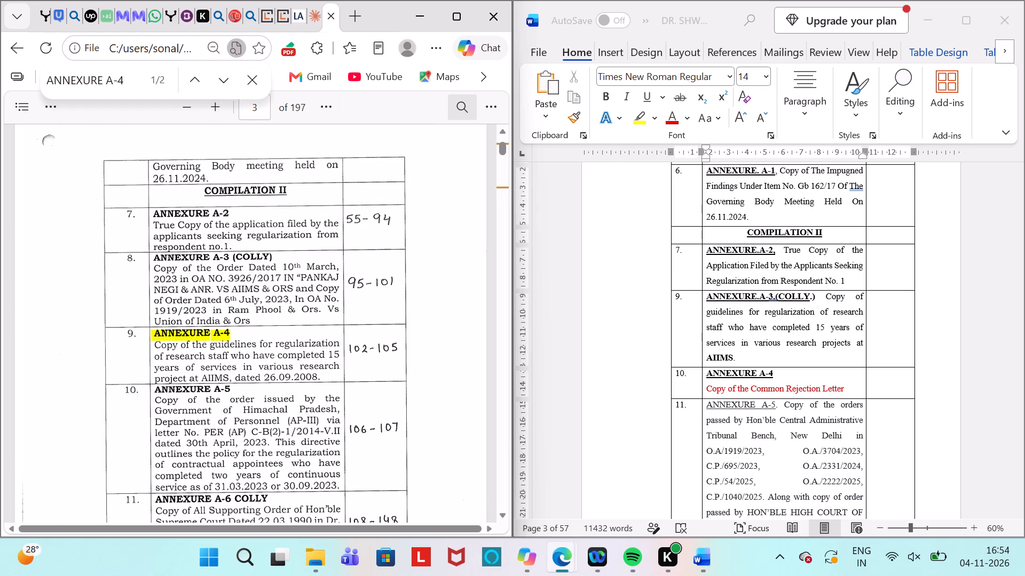
Search the PDF for the starting page number copied from the Annexure A-4 index row.
drag(349, 347, 368, 347)
drag(368, 347, 368, 347)
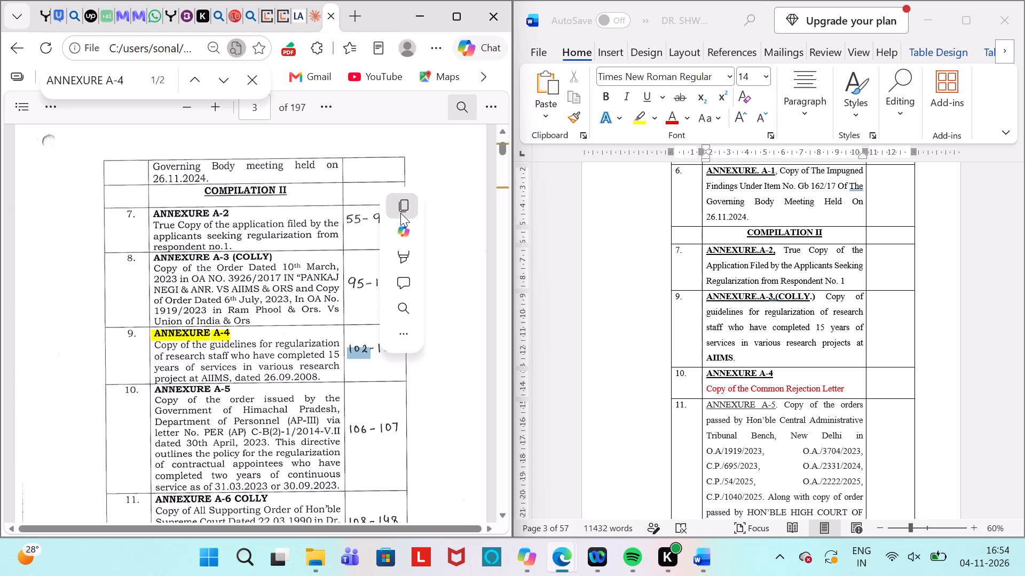
click(400, 213)
click(250, 80)
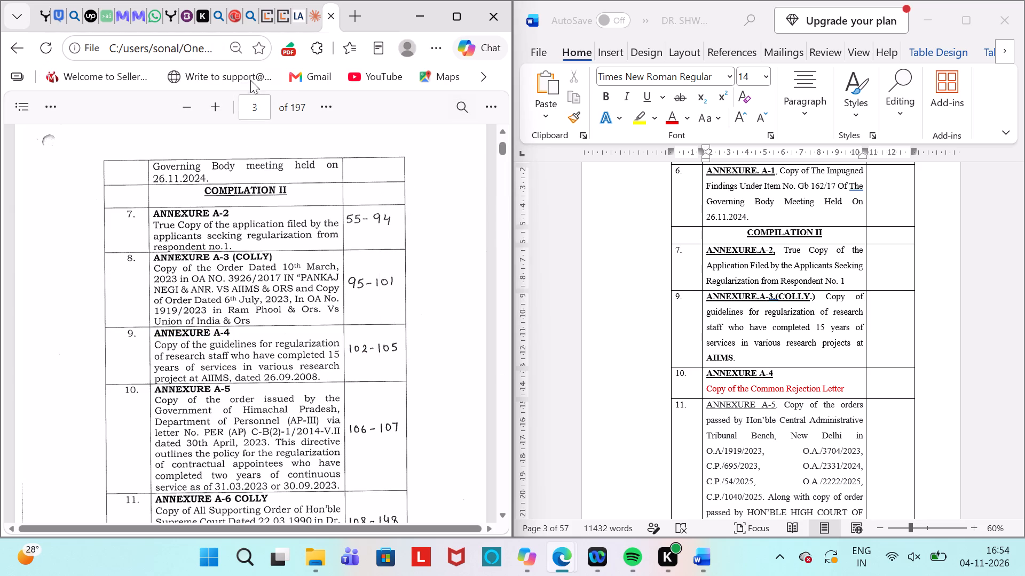
click(458, 107)
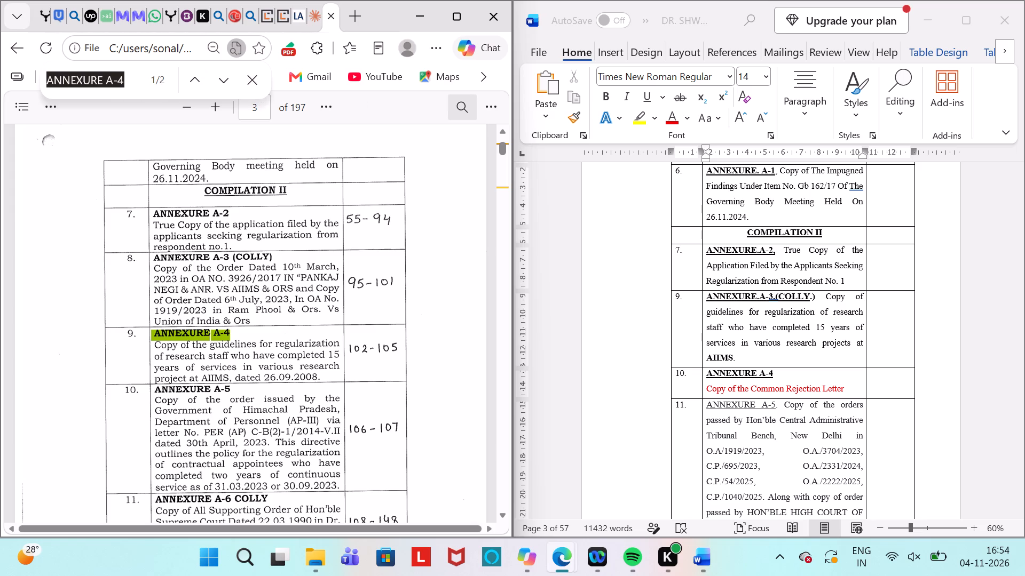
click(142, 71)
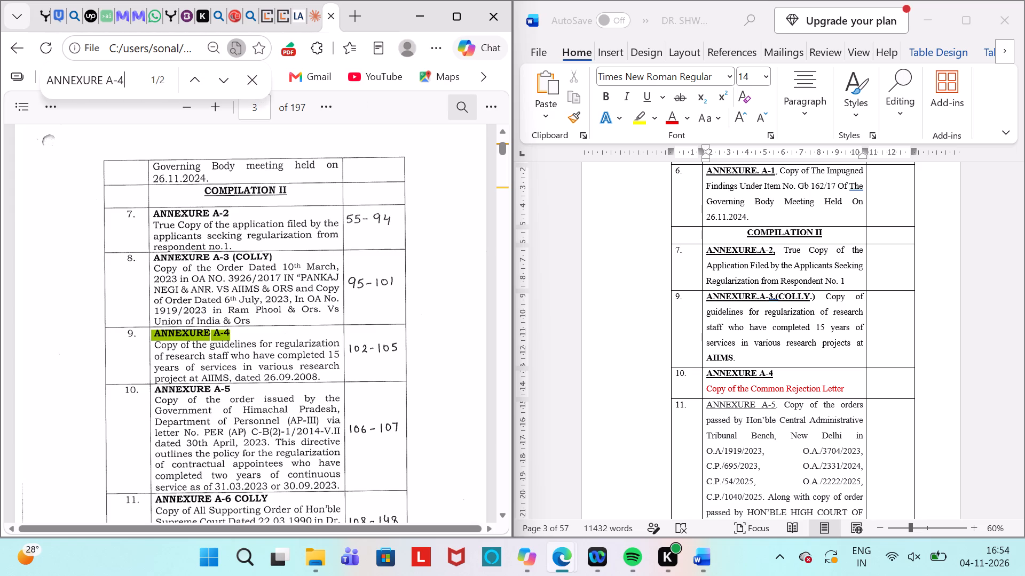
key(BackSpace)
key(BackSpace)
key(BackSpace)
key(BackSpace)
key(BackSpace)
key(BackSpace)
key(BackSpace)
key(BackSpace)
key(BackSpace)
key(BackSpace)
key(BackSpace)
key(BackSpace)
key(BackSpace)
key(BackSpace)
key(BackSpace)
key(BackSpace)
key(BackSpace)
key(BackSpace)
key(BackSpace)
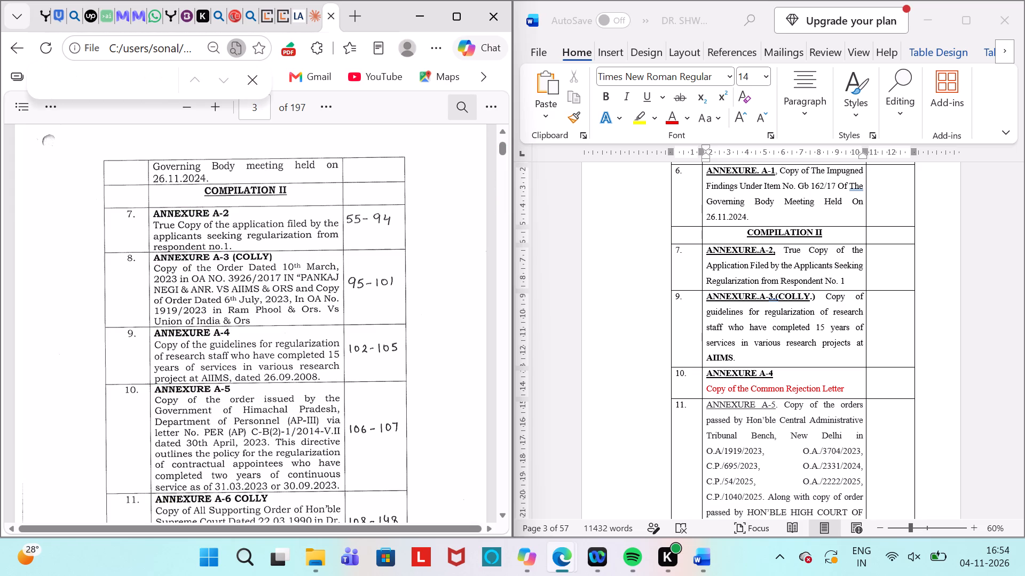
key(ctrl+v)
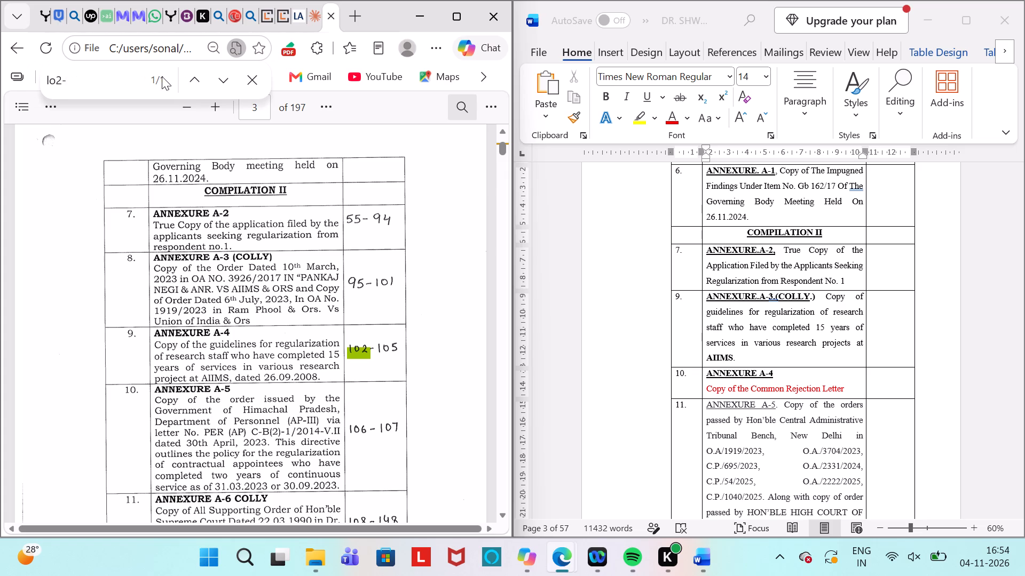
Search the PDF for 102 instead and close the search.
click(111, 83)
key(BackSpace)
key(BackSpace)
key(BackSpace)
key(BackSpace)
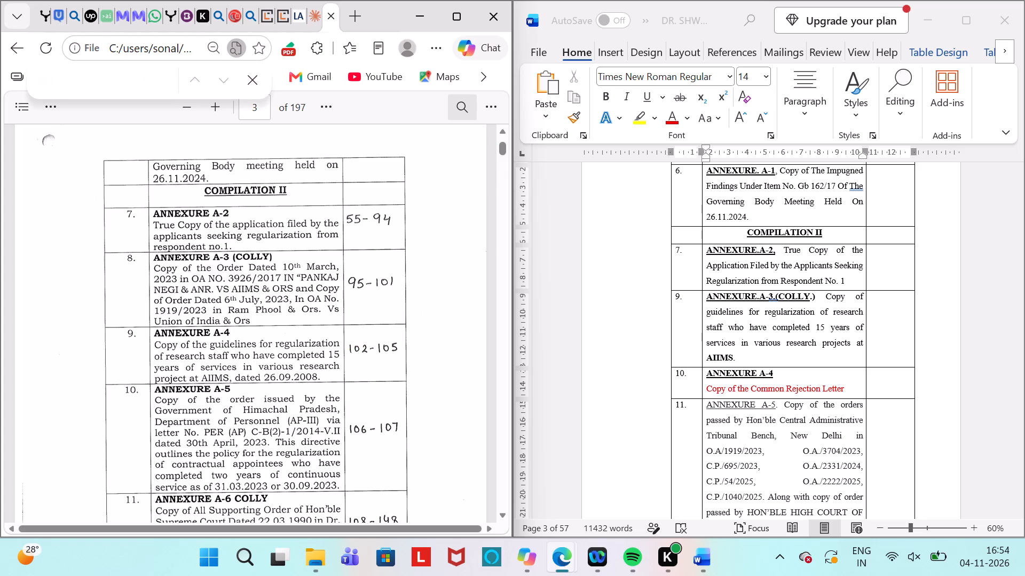
text(102)
key(Return)
click(247, 71)
Locate the first page of Annexure A-4, hand-numbered 102, among the annexures in the scanned PDF.
scroll(334, 209, down, 5)
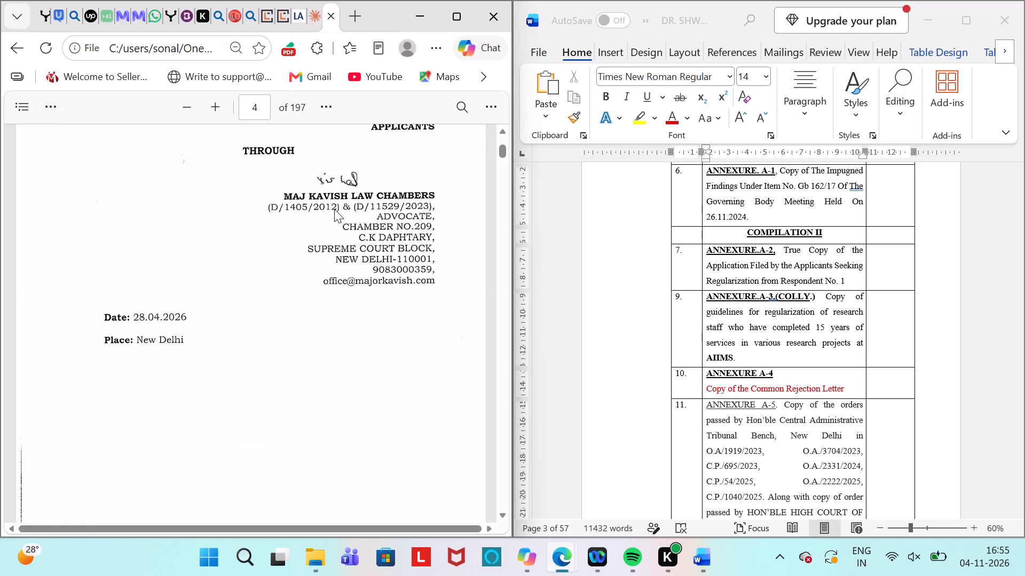
scroll(334, 209, down, 20)
scroll(334, 209, down, 15)
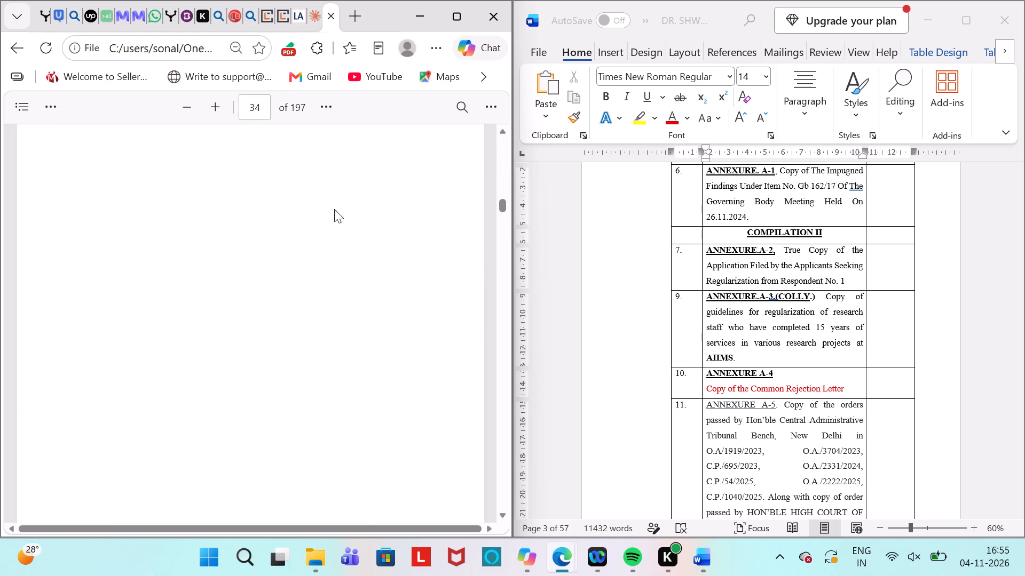
scroll(334, 209, down, 20)
scroll(334, 209, down, 6)
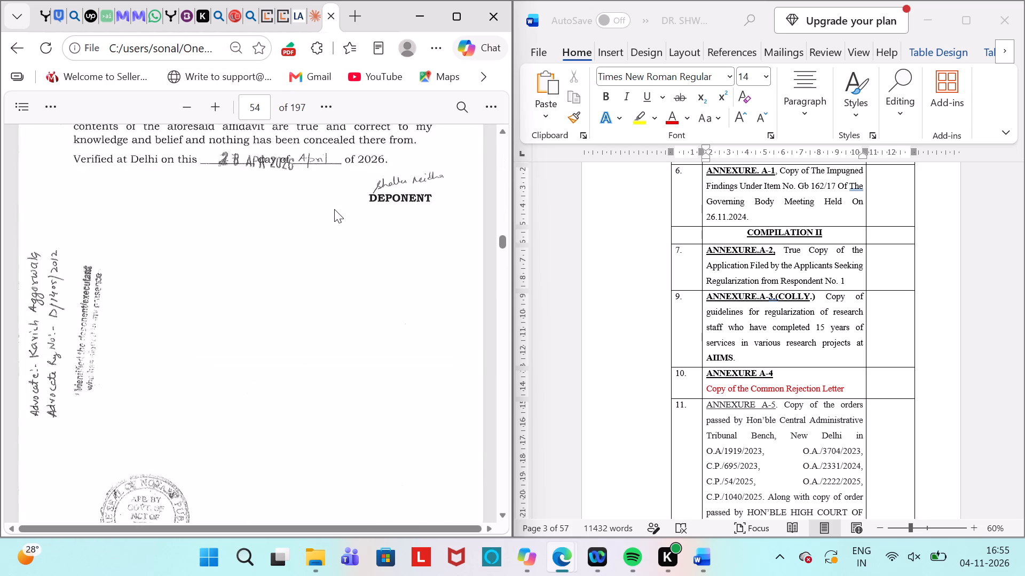
scroll(334, 209, down, 10)
drag(497, 246, 493, 282)
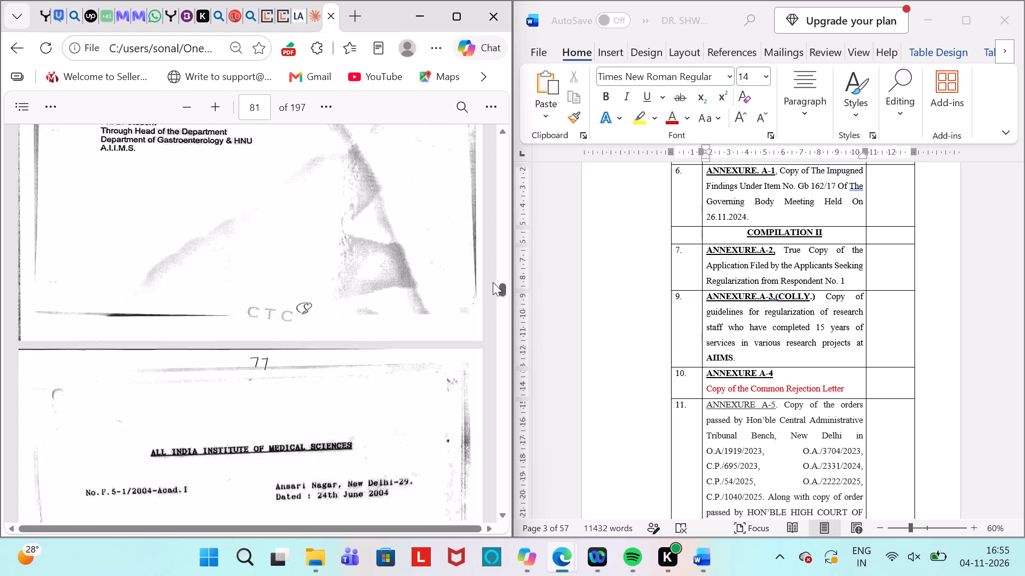
drag(493, 282, 494, 306)
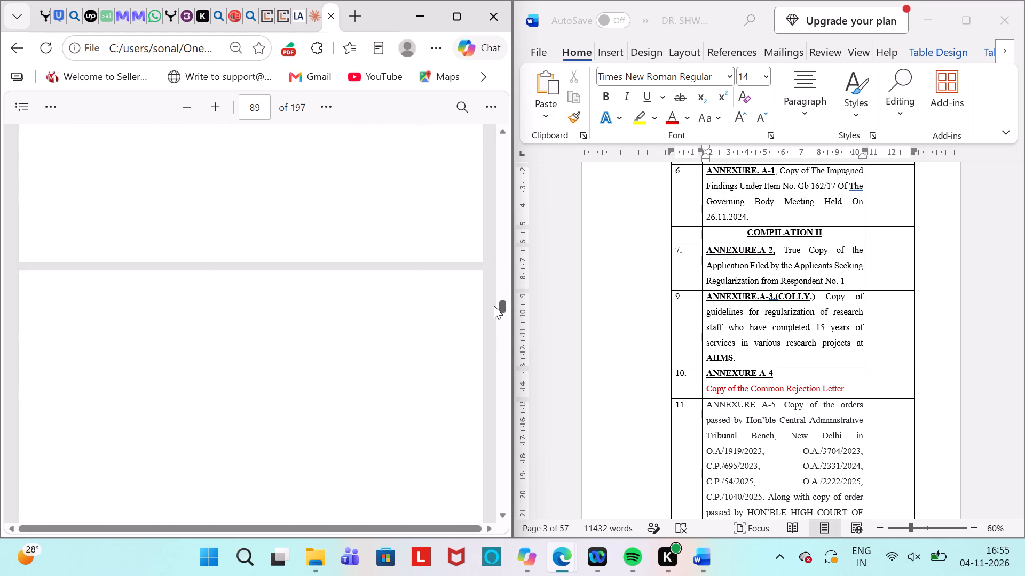
drag(494, 306, 491, 333)
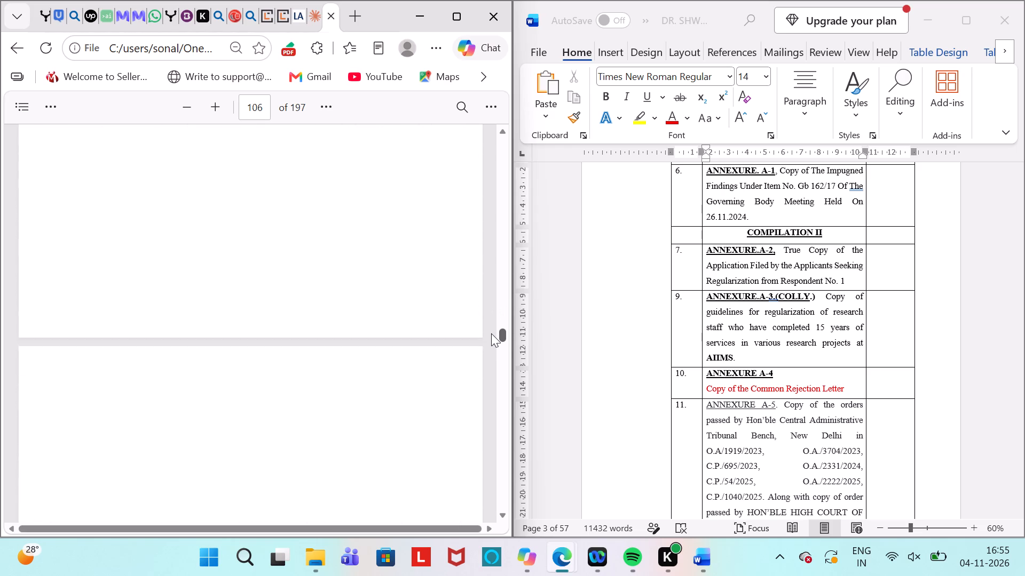
drag(491, 333, 491, 335)
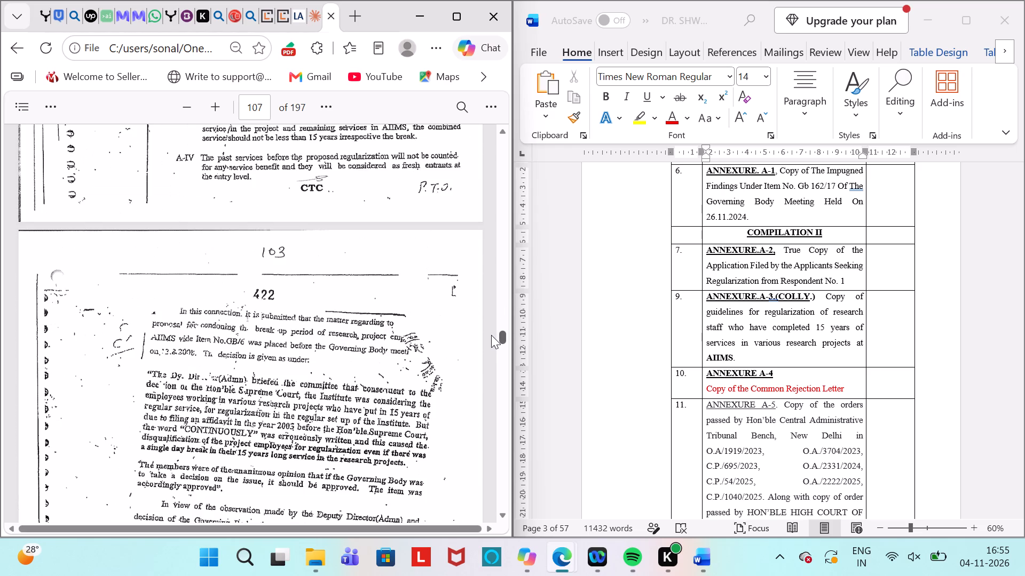
drag(491, 335, 491, 298)
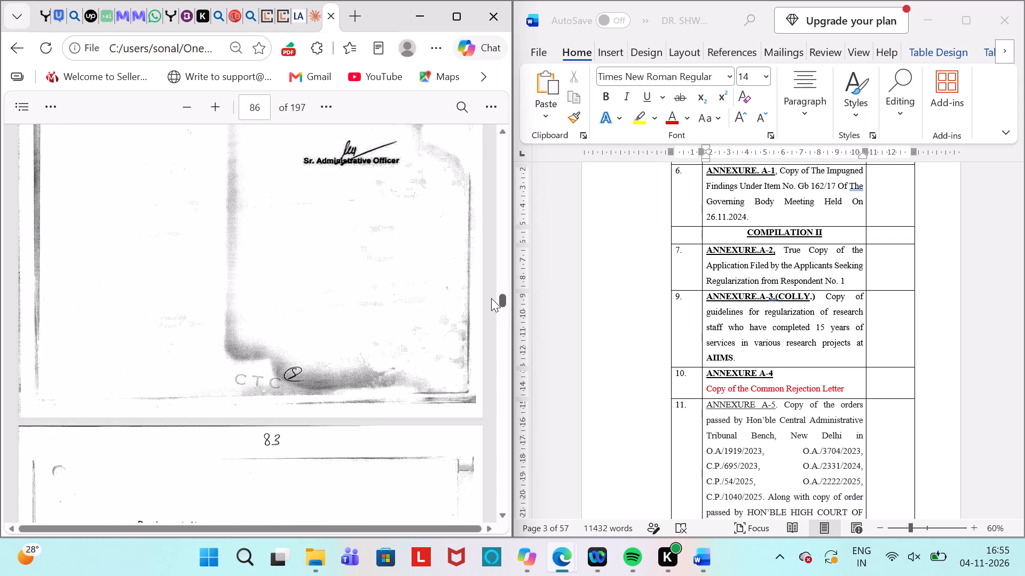
drag(491, 298, 491, 312)
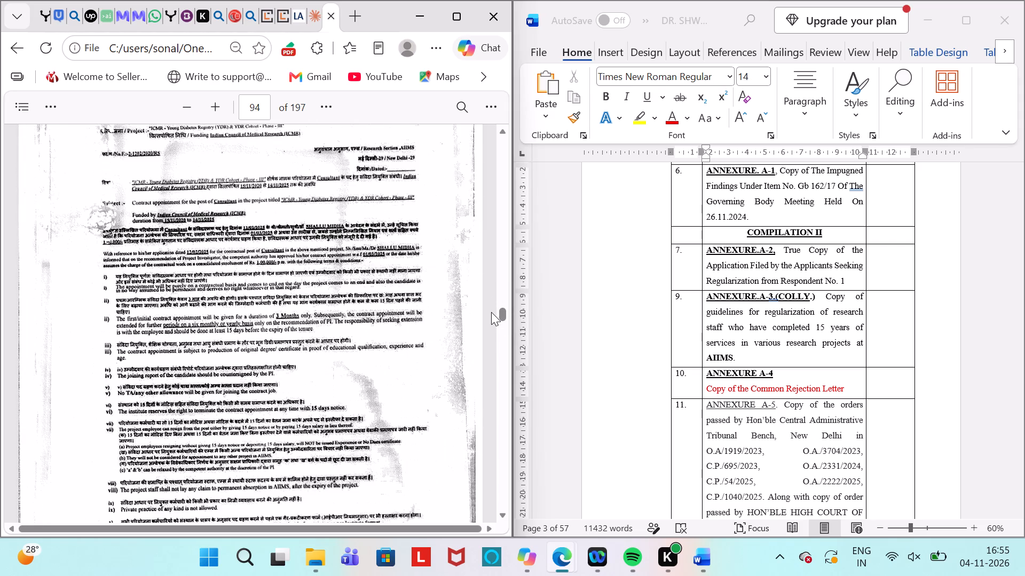
scroll(366, 262, up, 2)
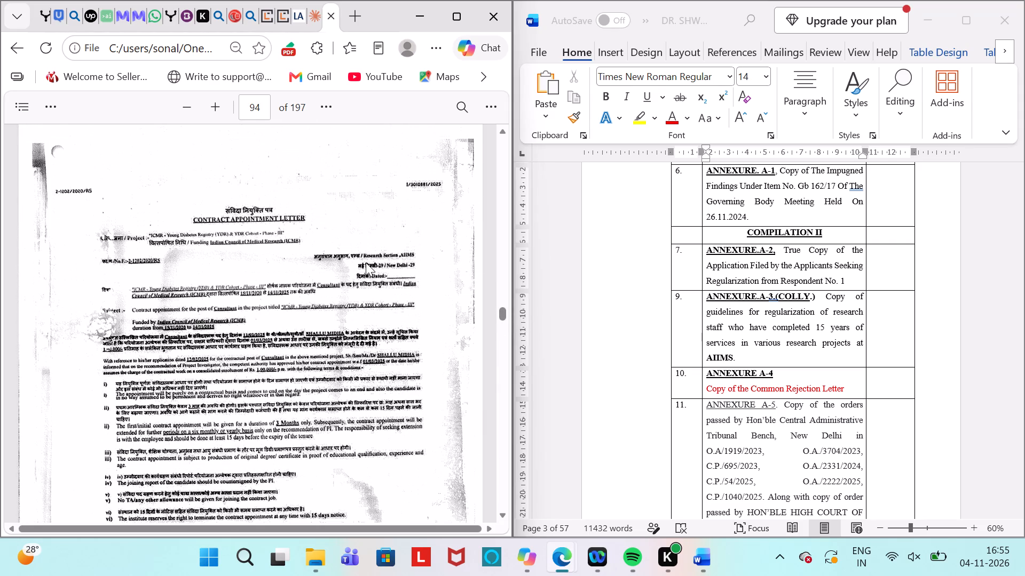
scroll(366, 262, up, 1)
scroll(366, 262, down, 6)
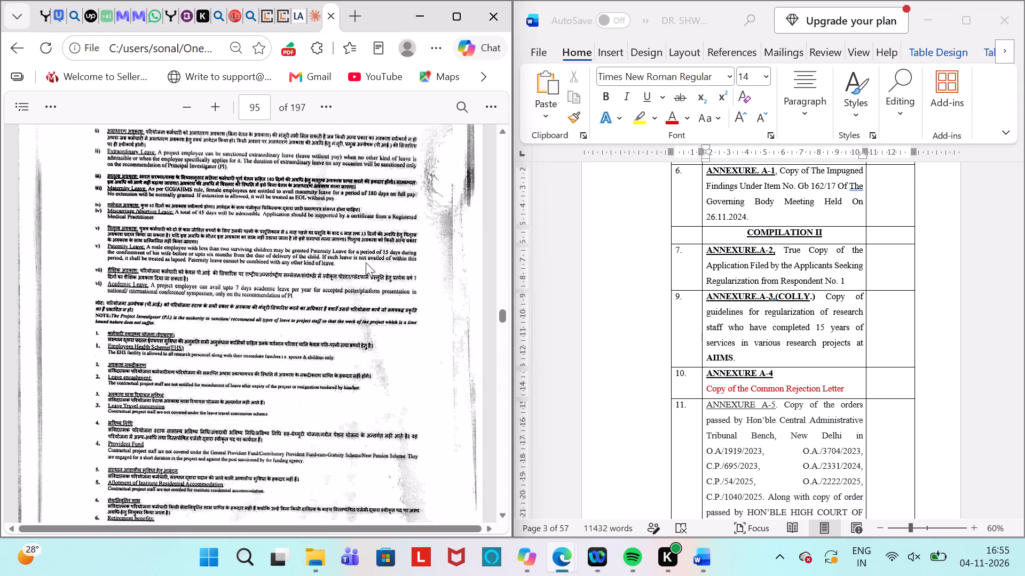
scroll(366, 262, down, 7)
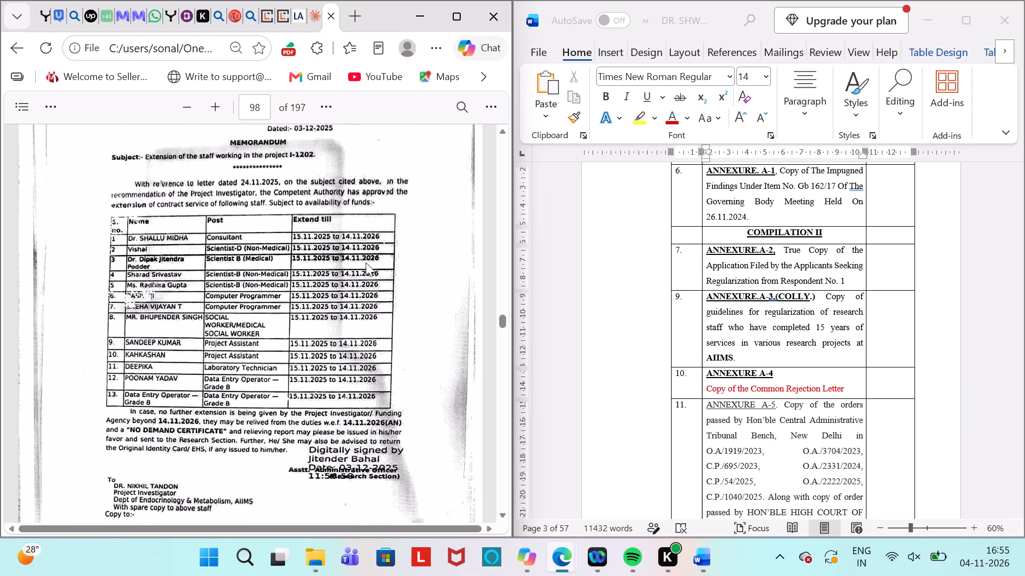
scroll(366, 262, down, 10)
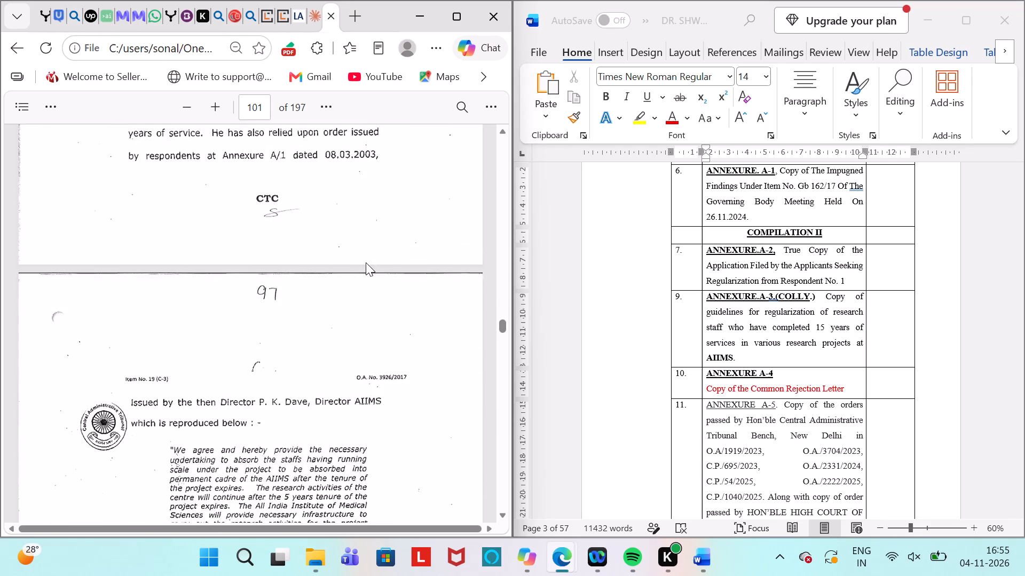
scroll(366, 262, down, 5)
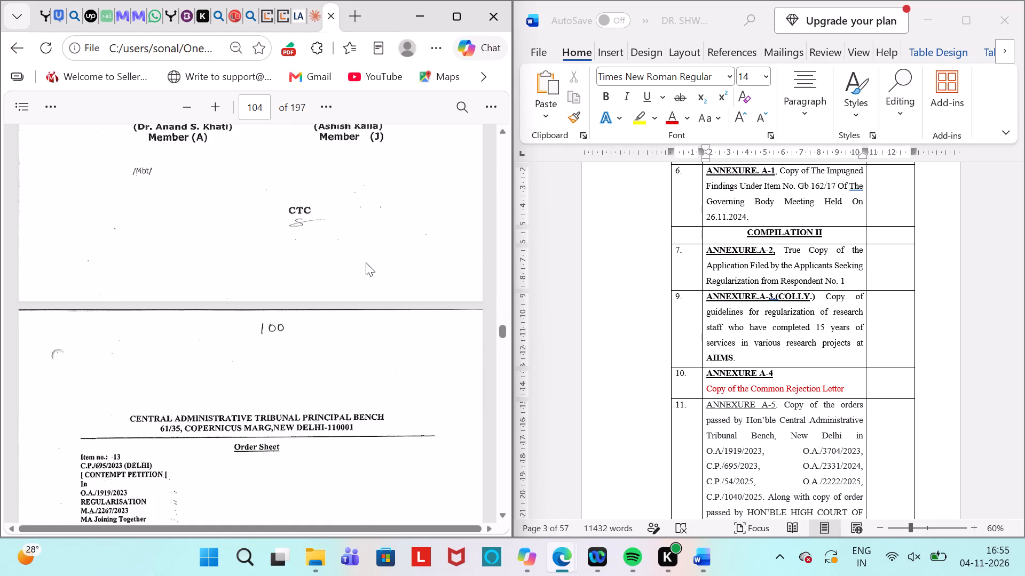
scroll(366, 262, down, 3)
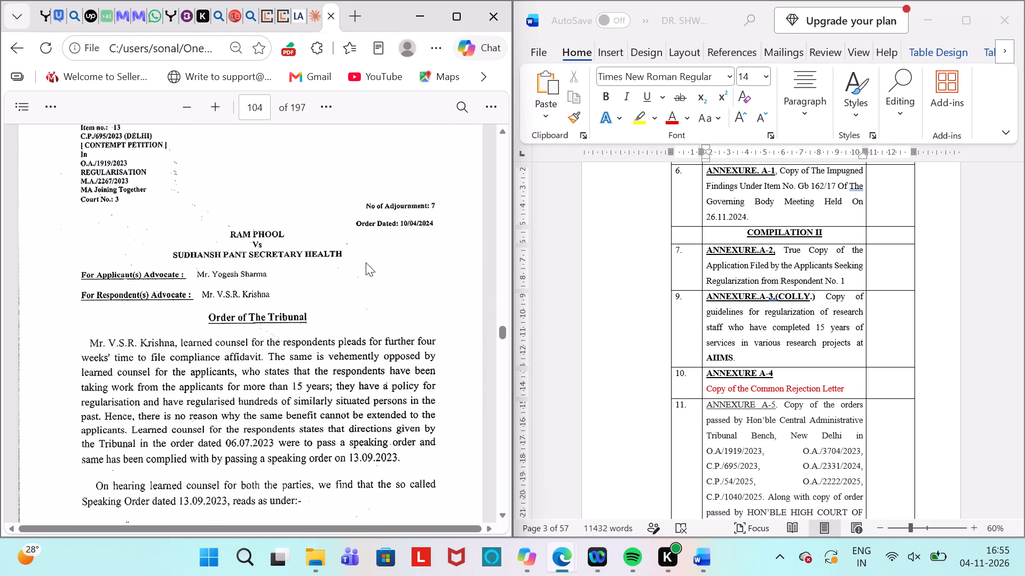
scroll(366, 262, down, 11)
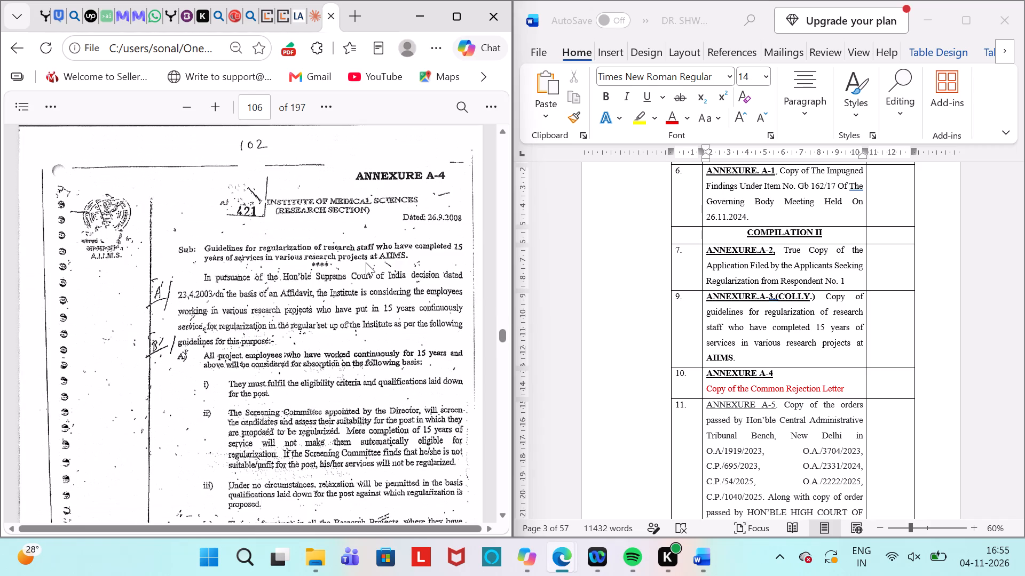
Examine the date, subject line and regularization criteria on the first page of Annexure A-4.
scroll(366, 262, down, 1)
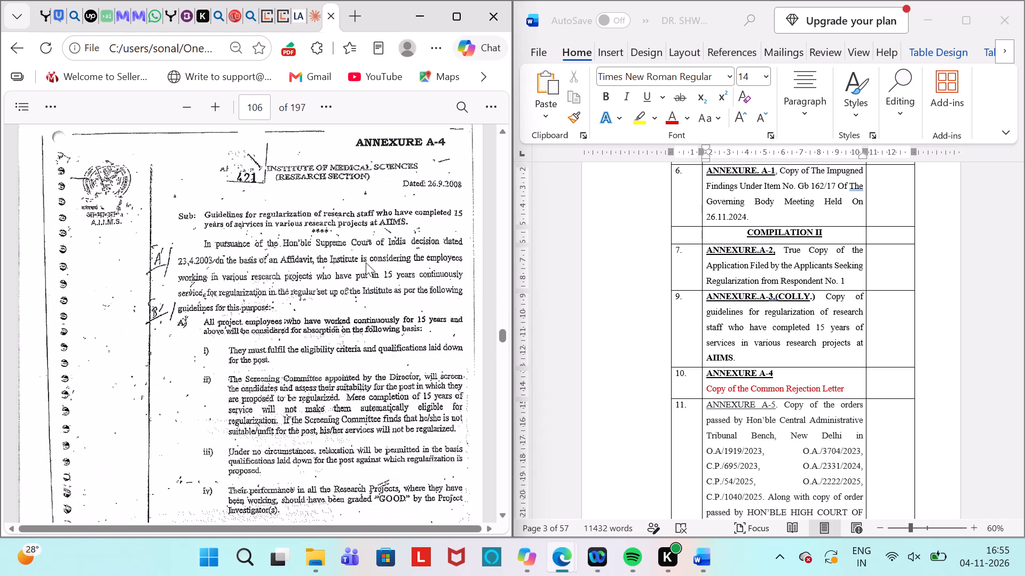
scroll(366, 262, down, 2)
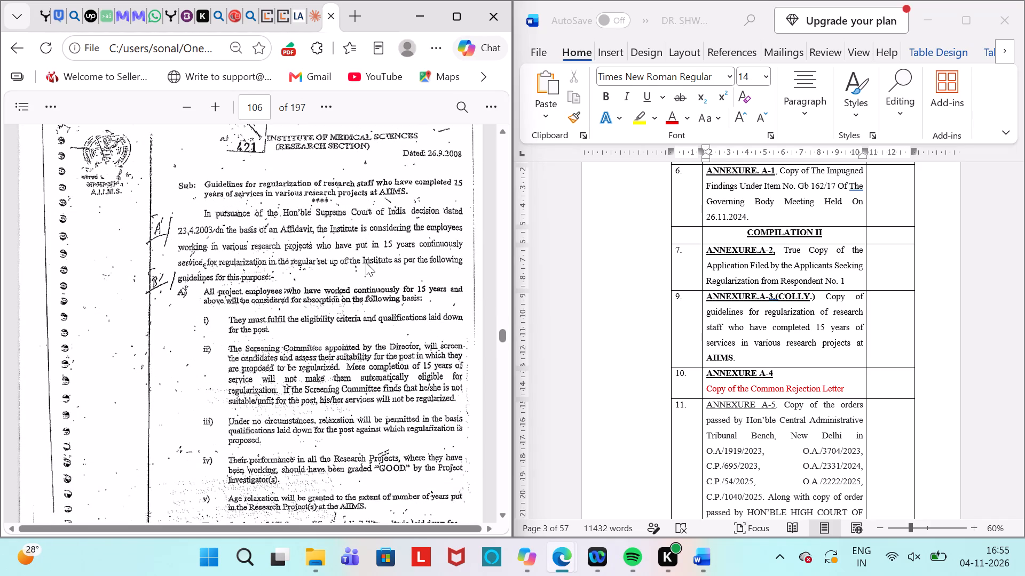
scroll(366, 262, down, 1)
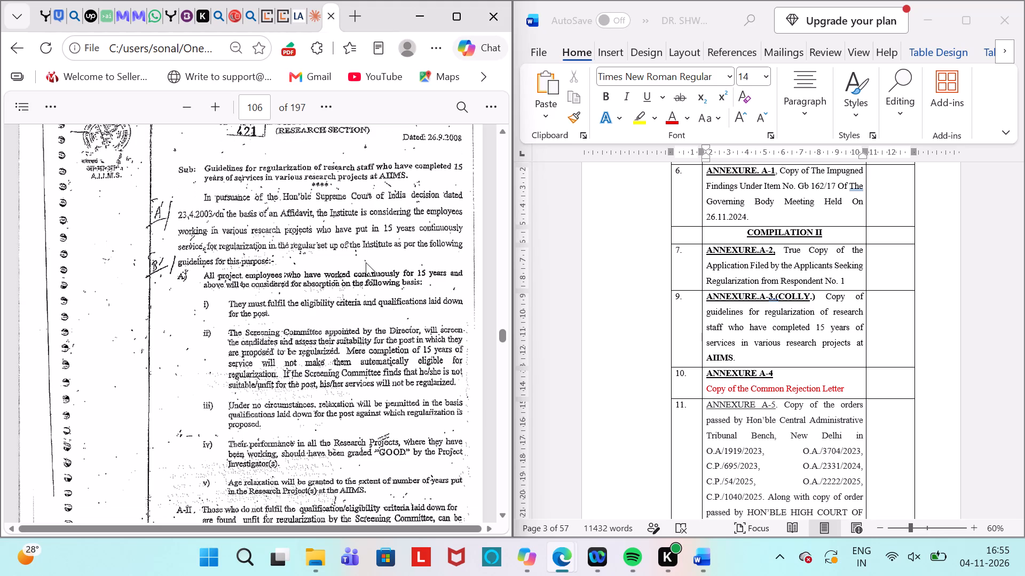
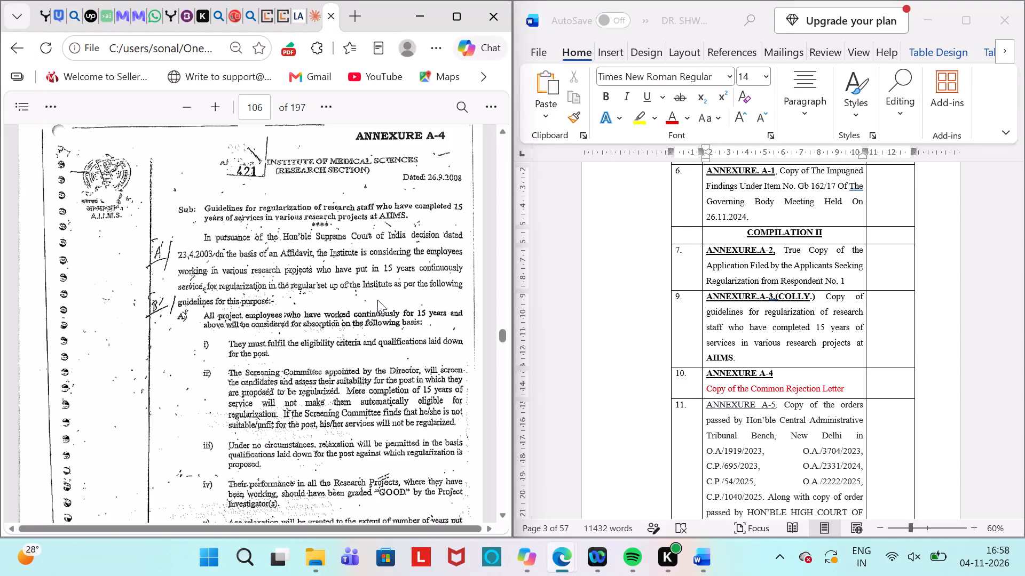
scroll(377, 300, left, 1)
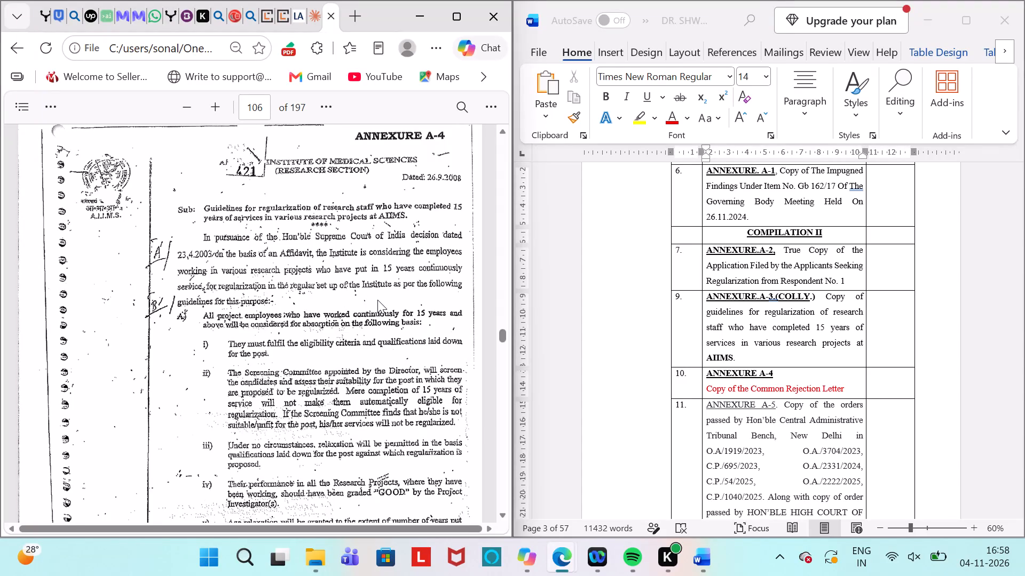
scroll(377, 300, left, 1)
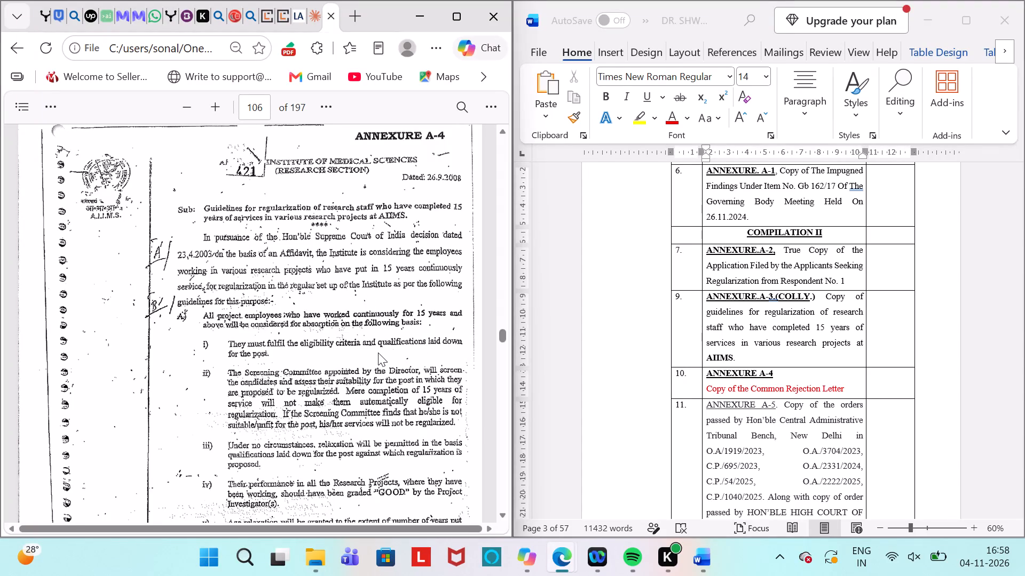
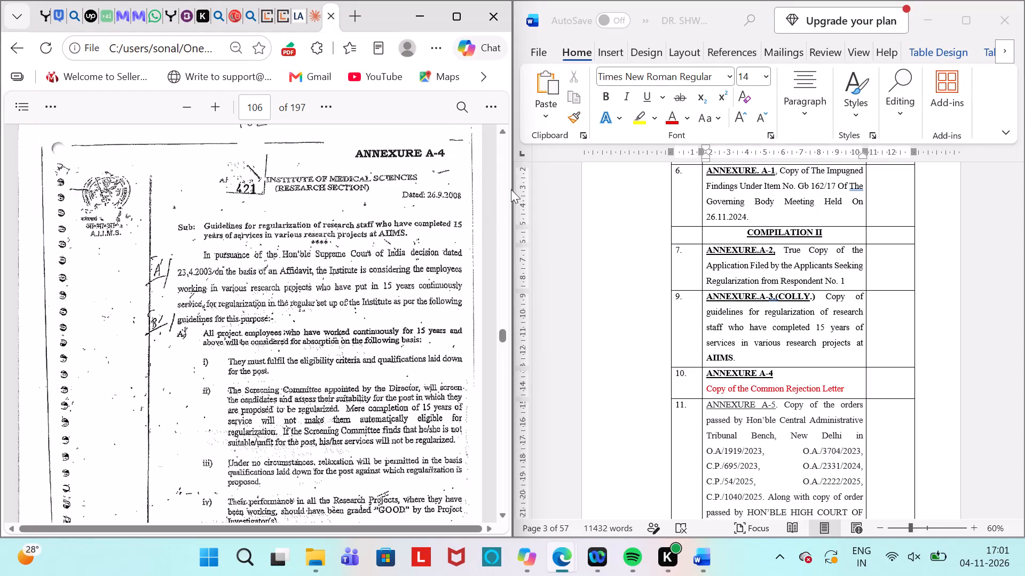
Return to the scanned PDF's index on page 3 and check its Compilation II annexure entries from A-2 onward against the draft.
drag(501, 334, 498, 217)
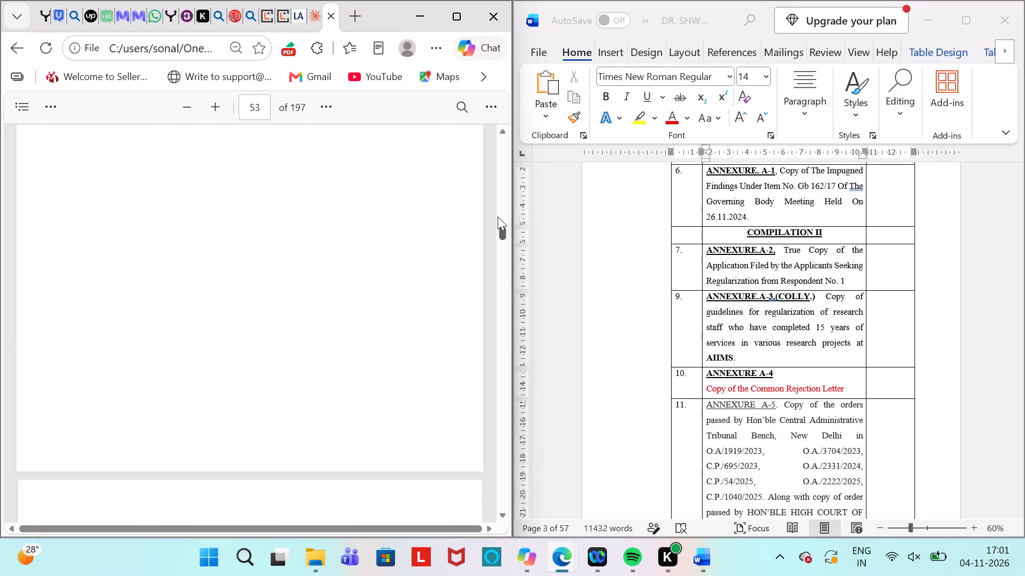
drag(498, 217, 503, 160)
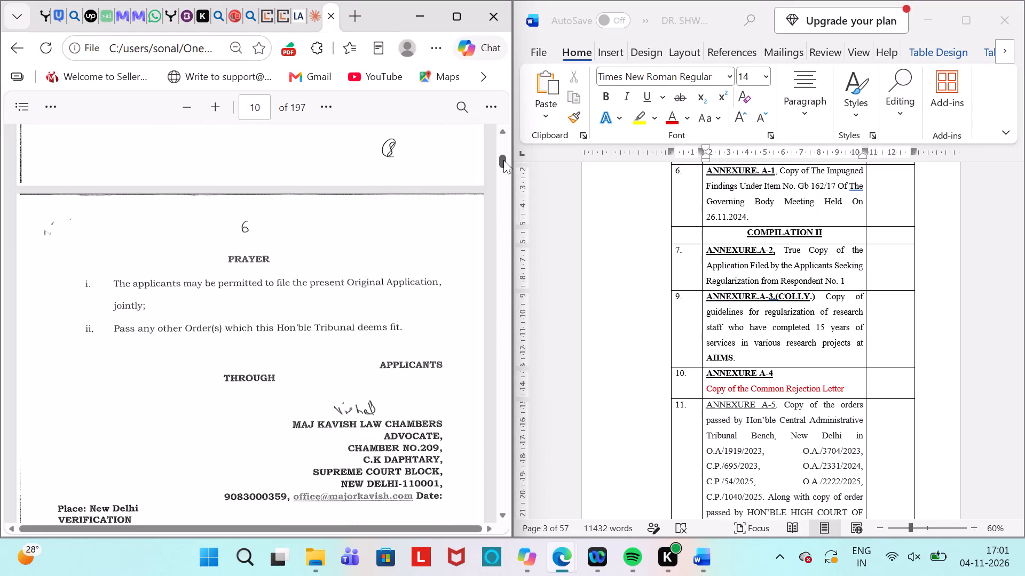
drag(503, 160, 504, 148)
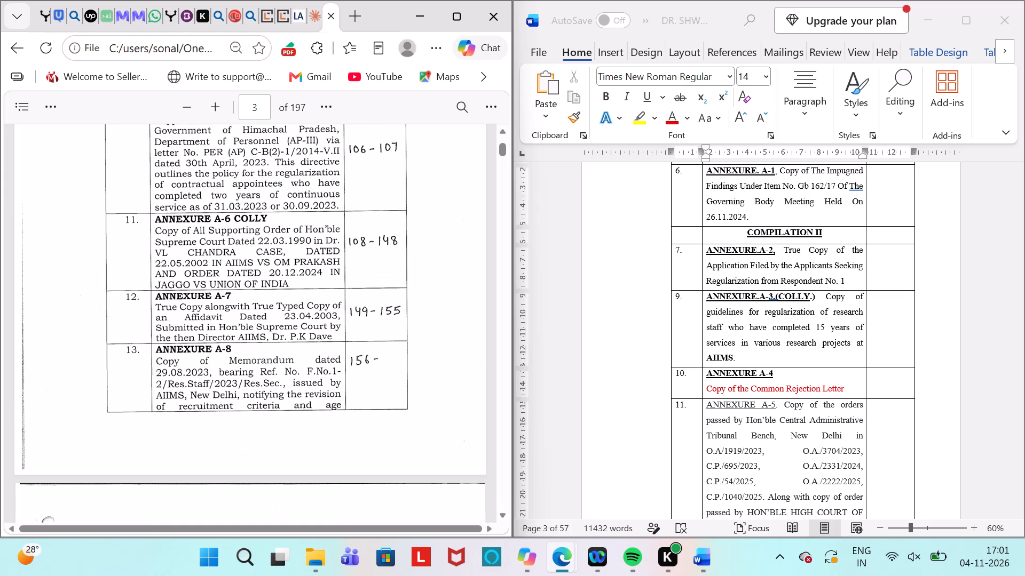
scroll(323, 233, up, 3)
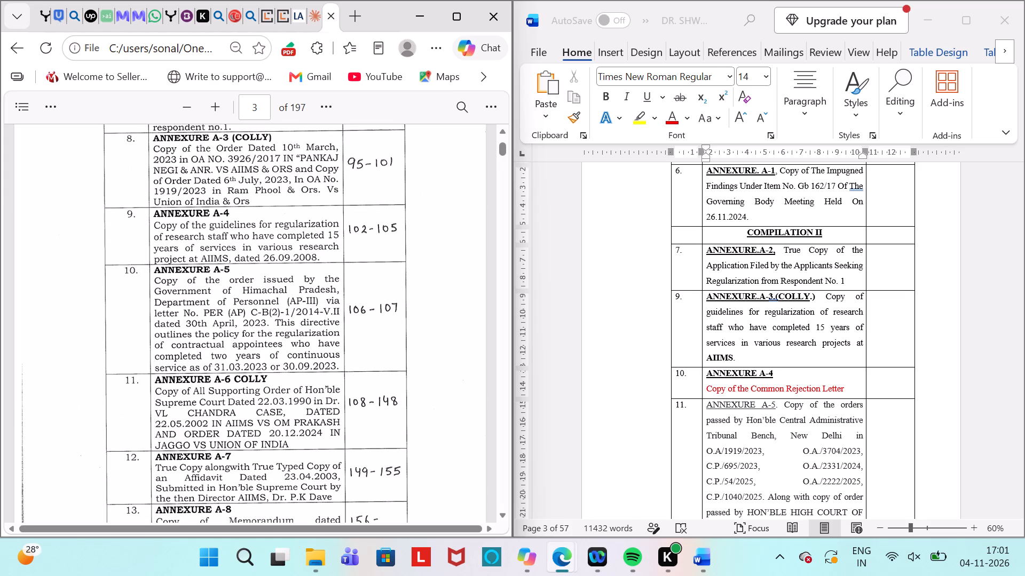
scroll(323, 233, up, 2)
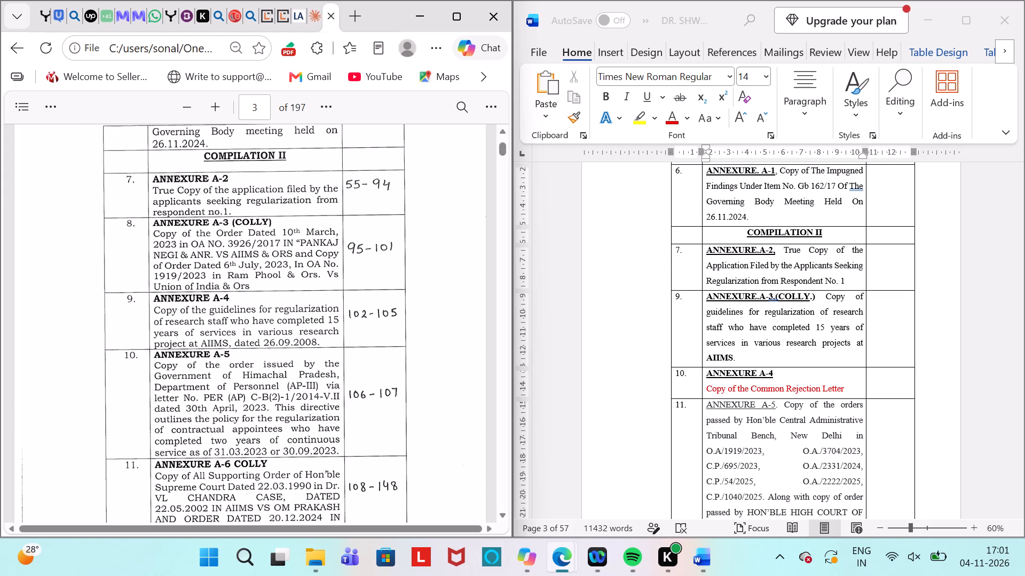
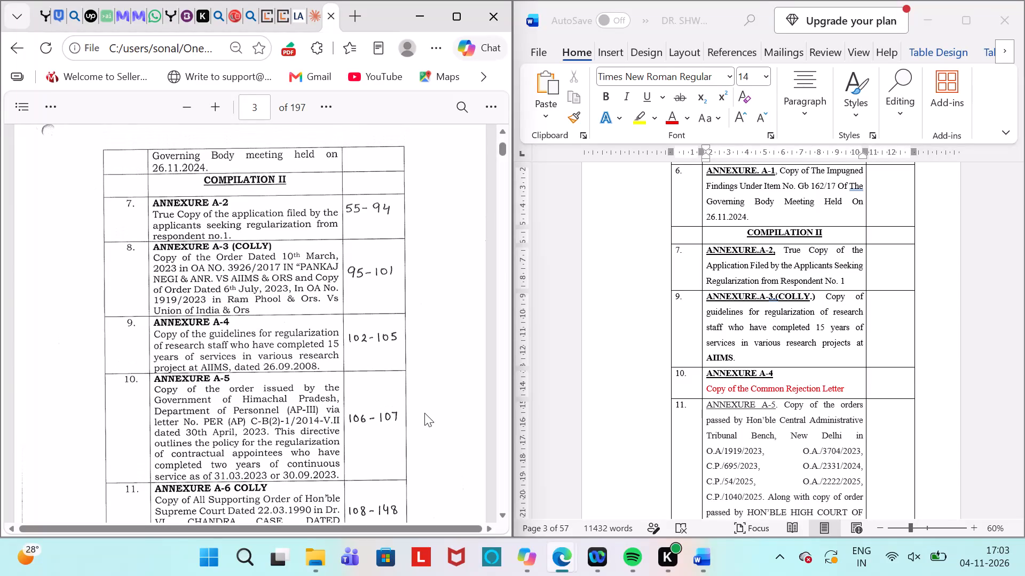
Look over the Word draft's annexure index and skim the synopsis that follows, up to the List of Dates and Events.
scroll(736, 308, up, 1)
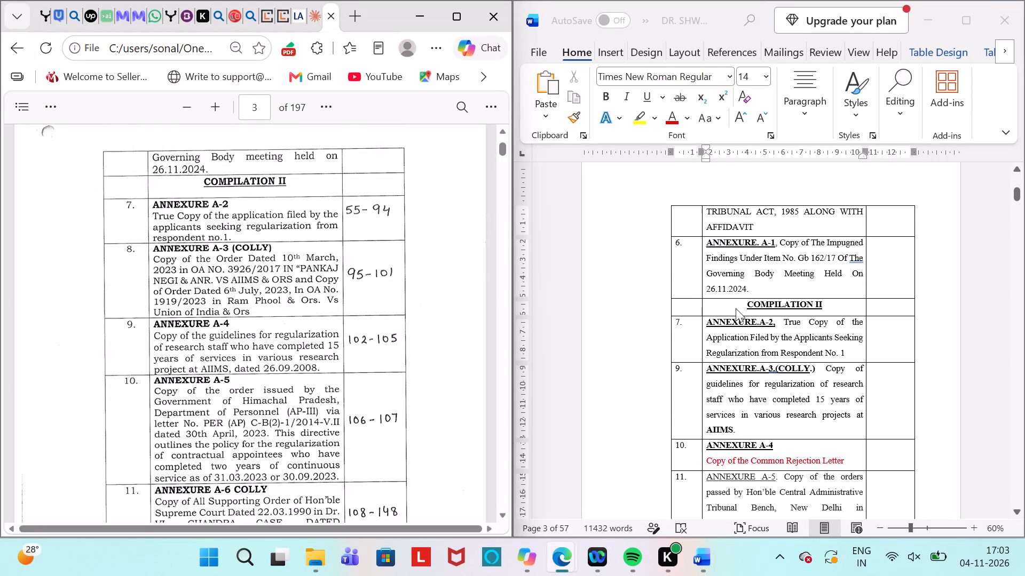
scroll(736, 308, up, 1)
scroll(736, 308, down, 20)
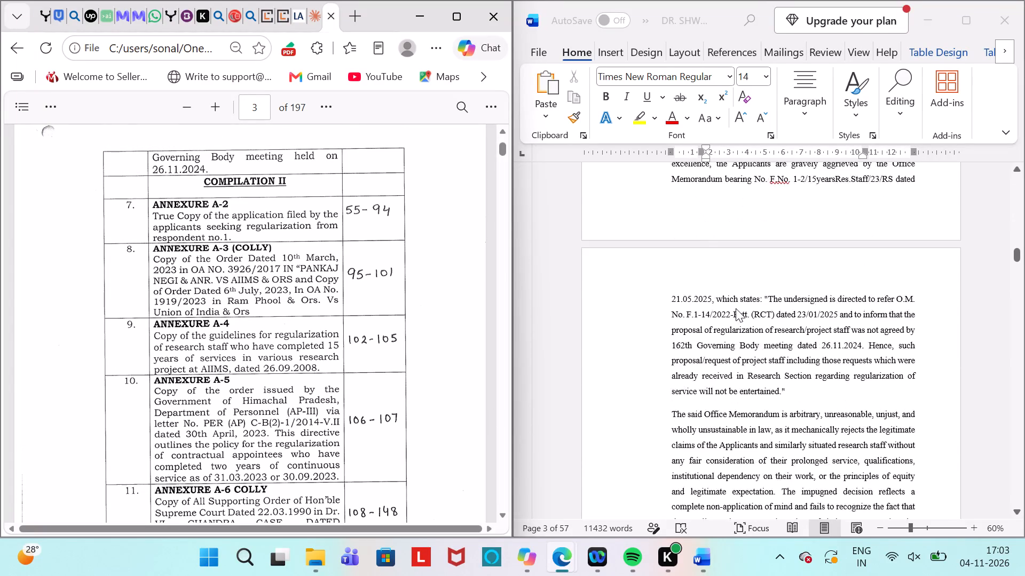
scroll(736, 308, up, 3)
scroll(736, 308, down, 6)
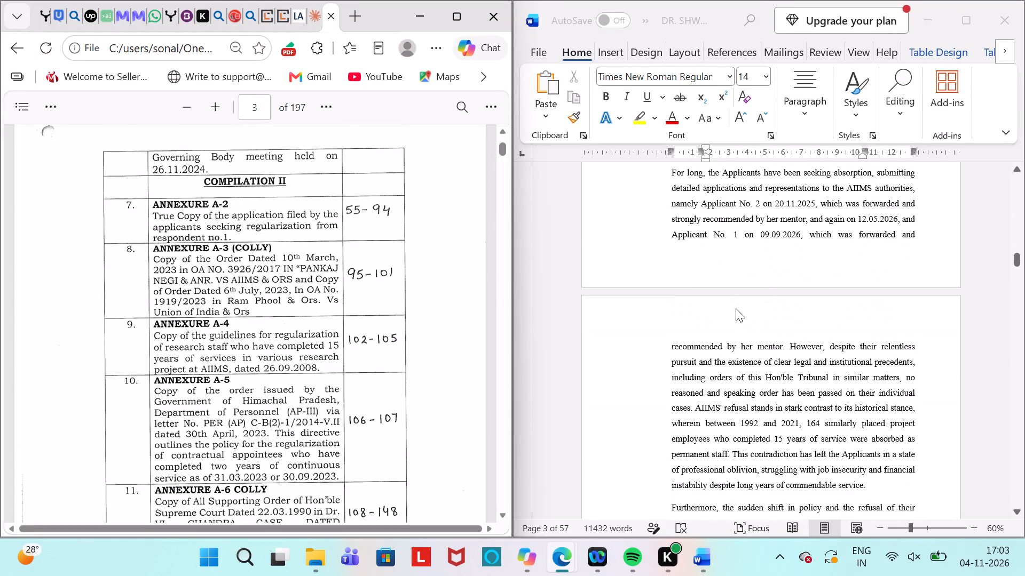
scroll(736, 308, down, 6)
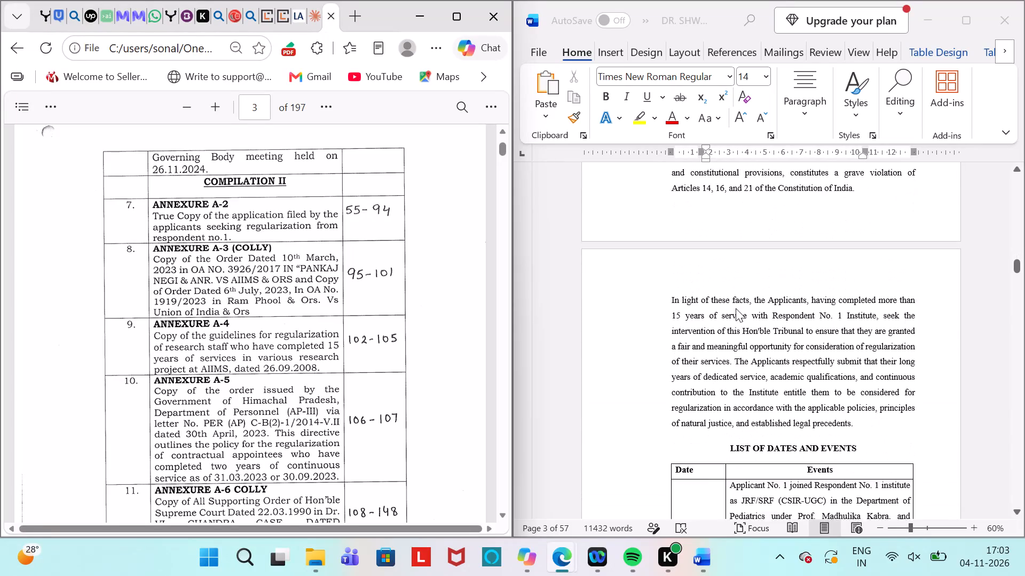
Read the draft's List of Dates and Events entries dated 17.08.2006, 26.09.2008 and 27.08.2010.
scroll(736, 308, down, 2)
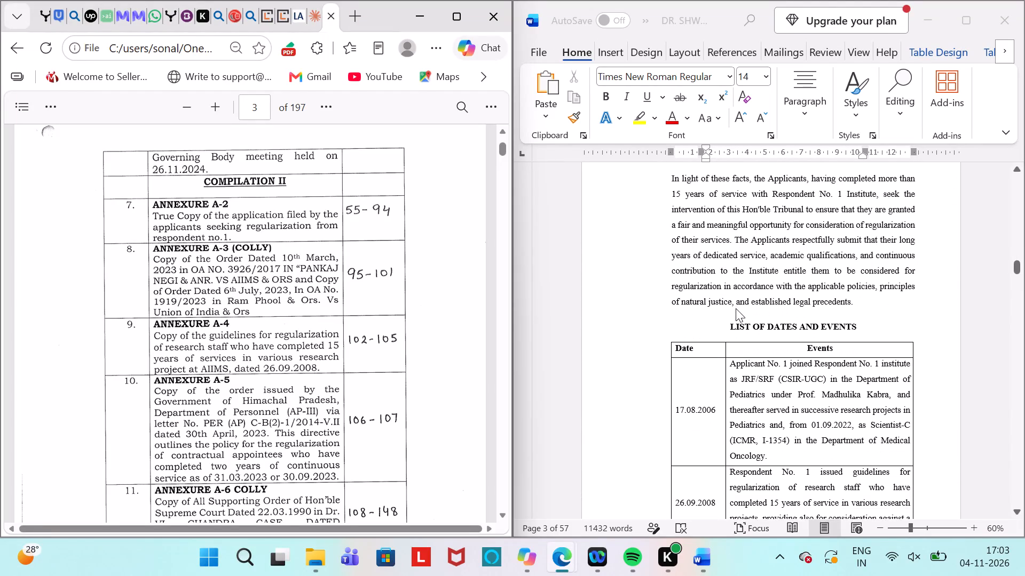
scroll(736, 308, down, 1)
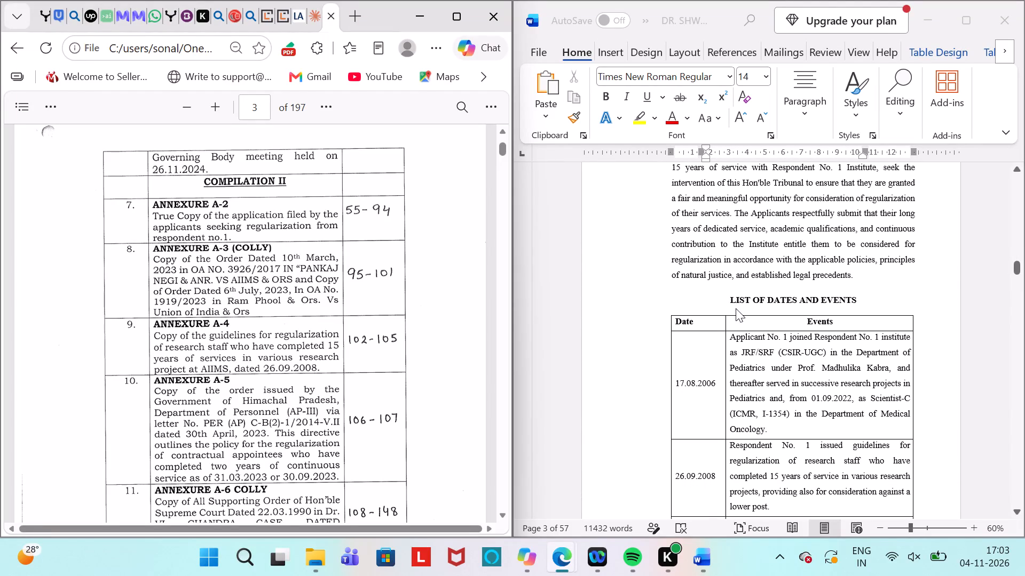
scroll(736, 308, down, 4)
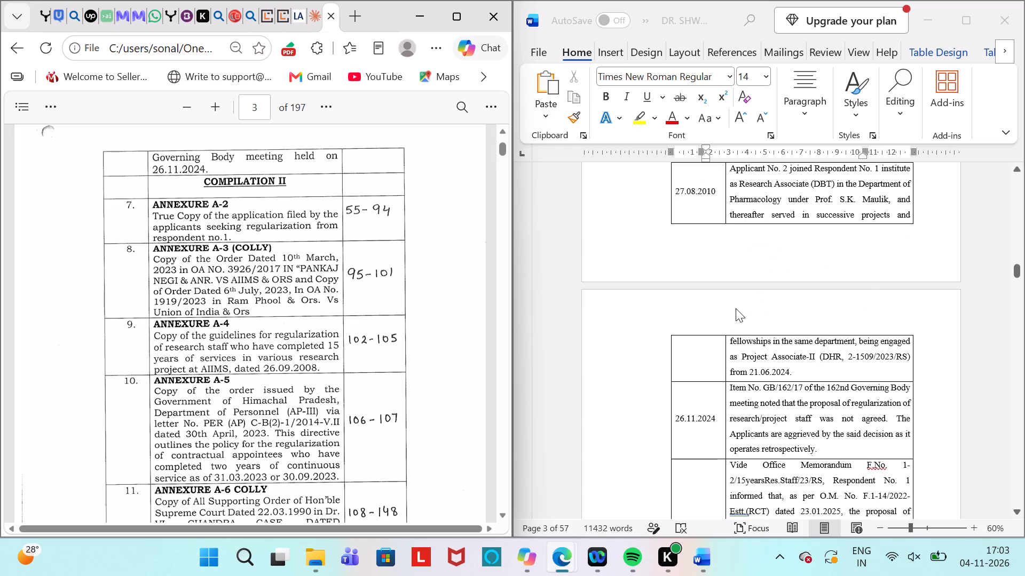
scroll(736, 308, up, 5)
scroll(736, 308, down, 1)
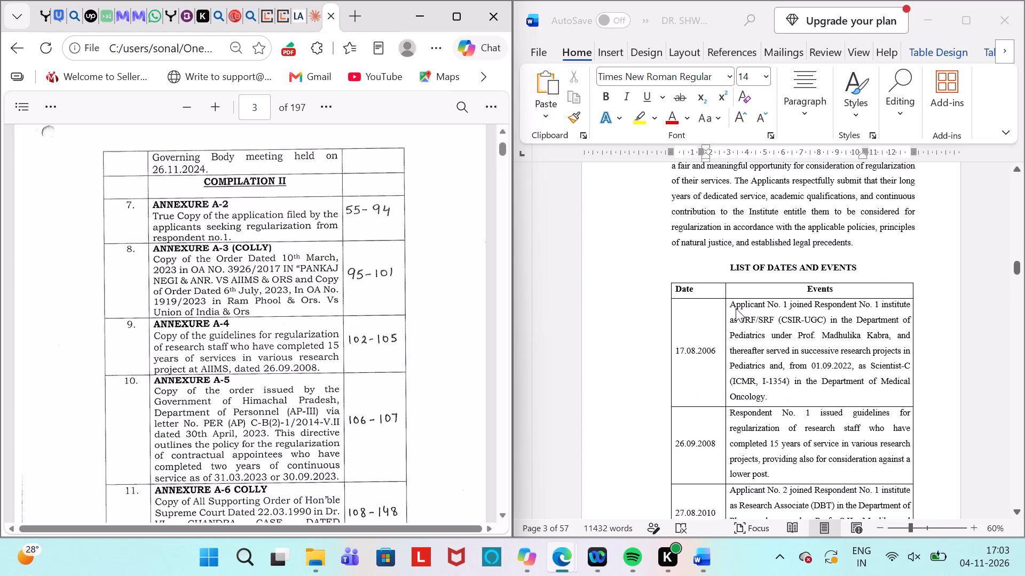
scroll(736, 308, down, 2)
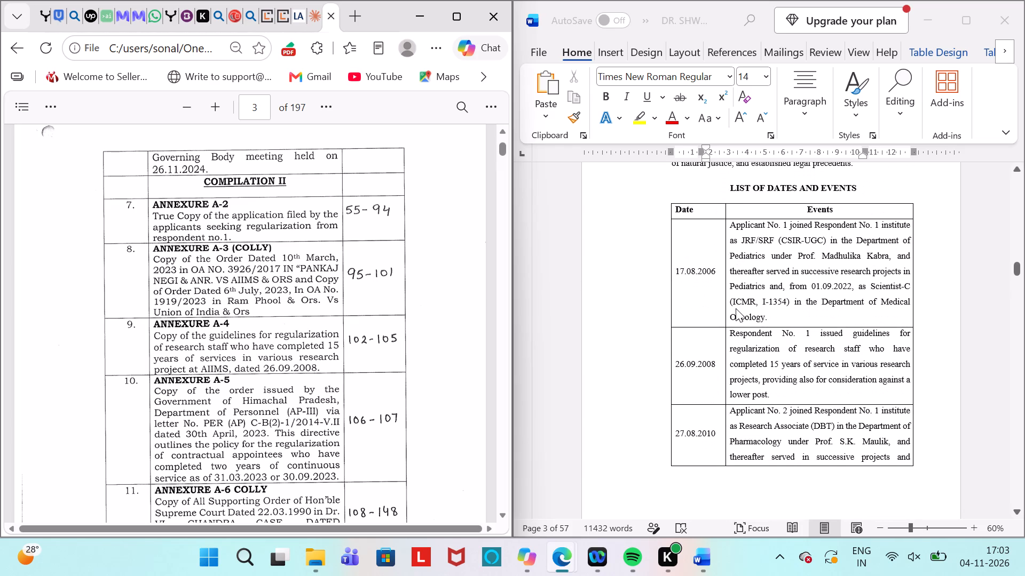
scroll(736, 304, down, 1)
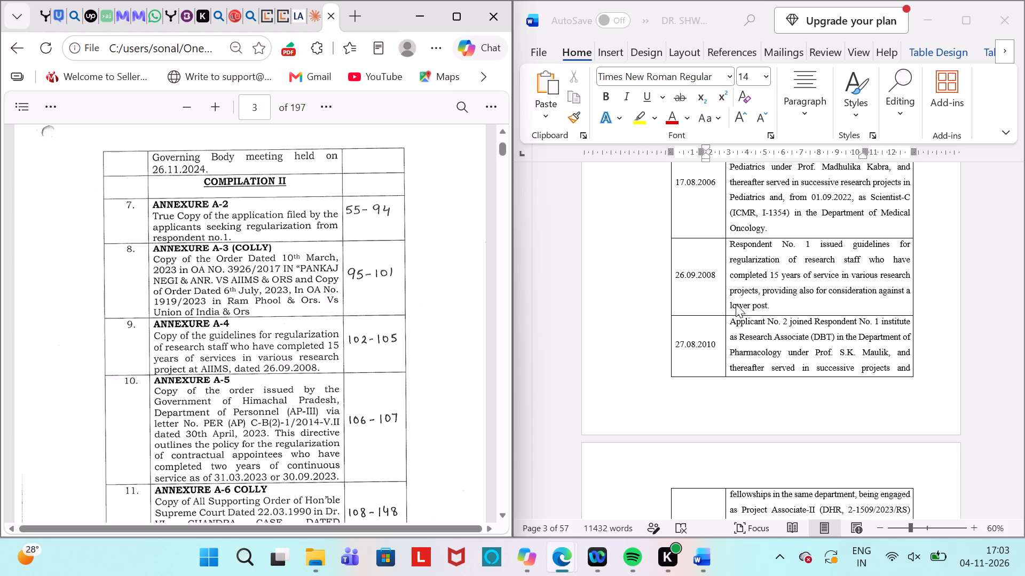
scroll(736, 304, down, 2)
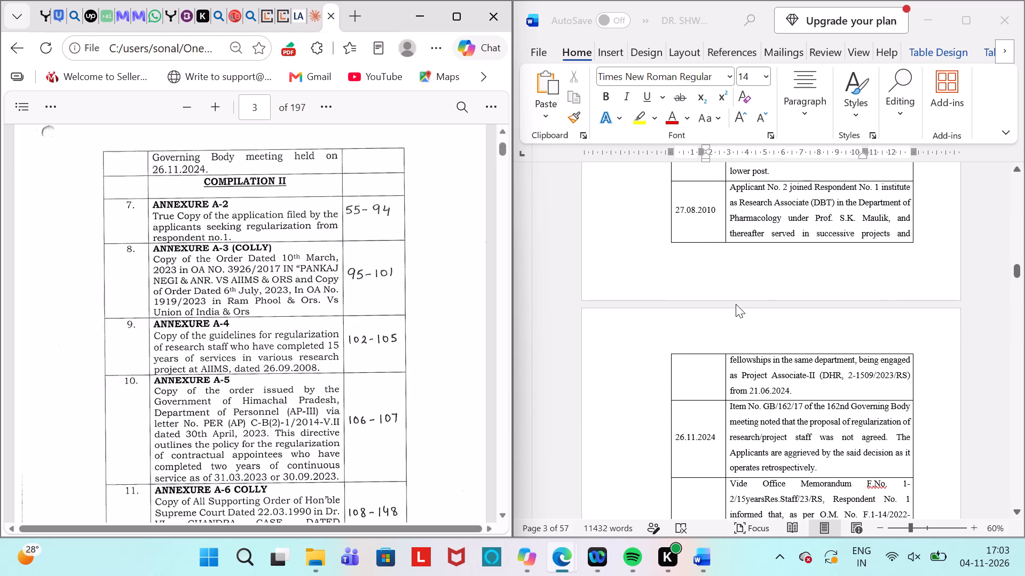
Read the remaining List of Dates and Events entries in the draft, from 26.11.2024 through 09.09.2026.
scroll(736, 304, down, 2)
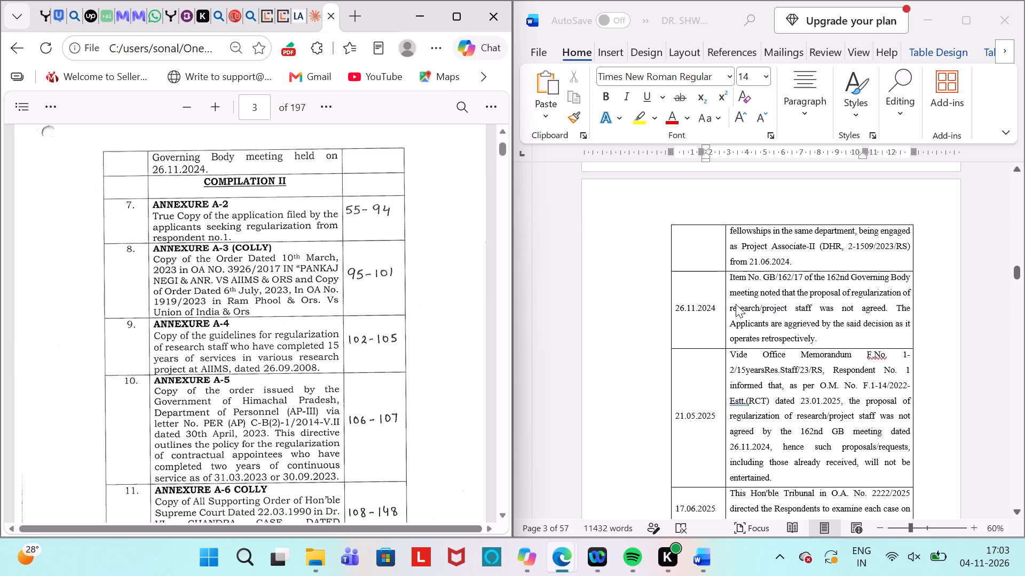
scroll(736, 304, down, 1)
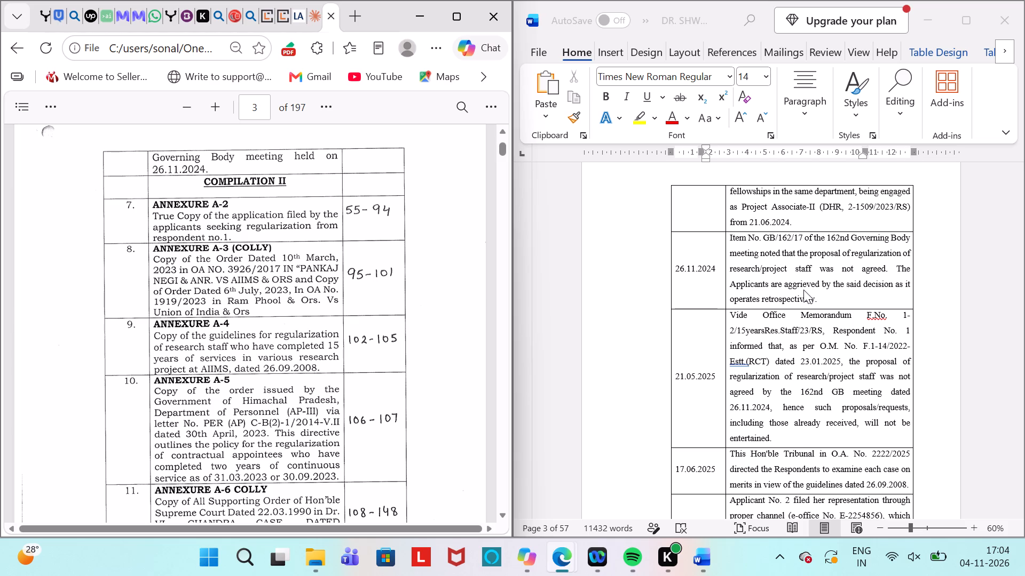
scroll(803, 290, down, 1)
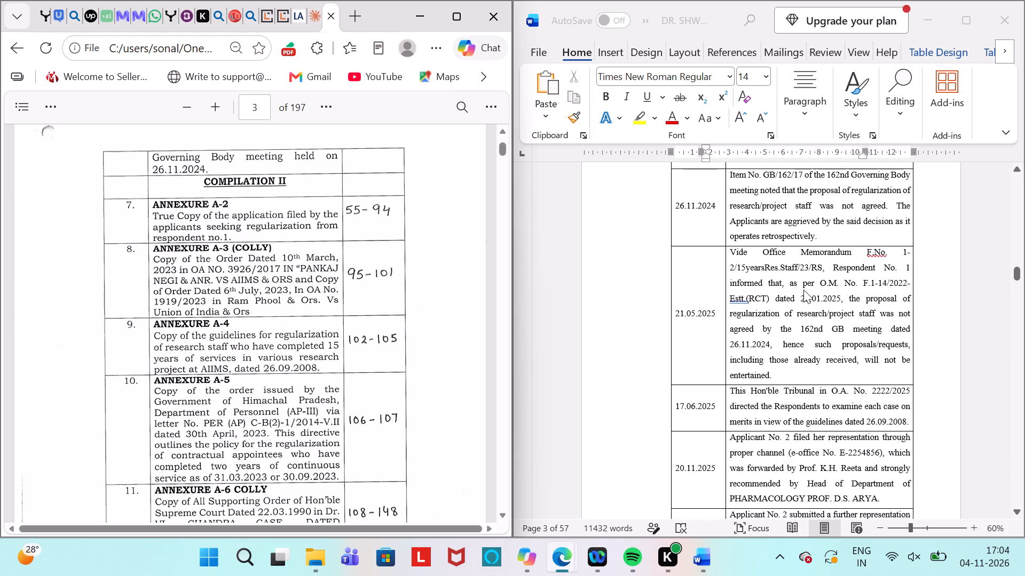
scroll(803, 290, down, 1)
scroll(803, 290, up, 3)
scroll(803, 290, down, 1)
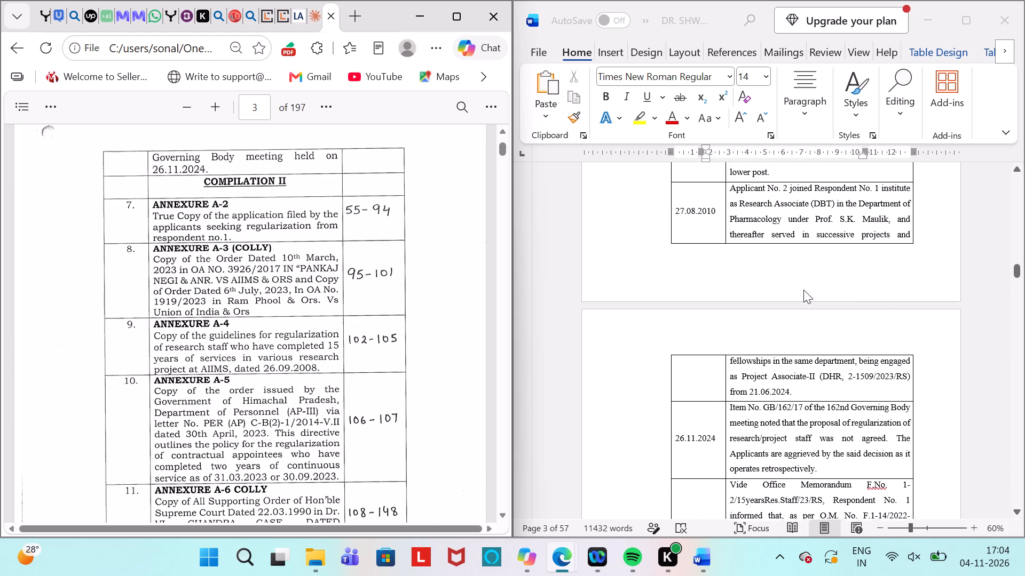
scroll(803, 290, down, 3)
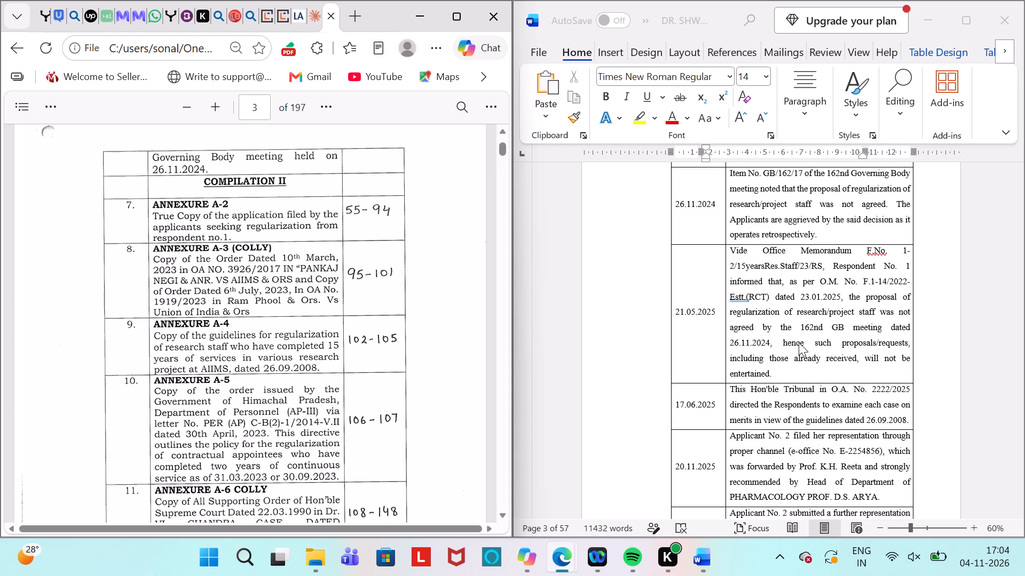
scroll(849, 348, down, 1)
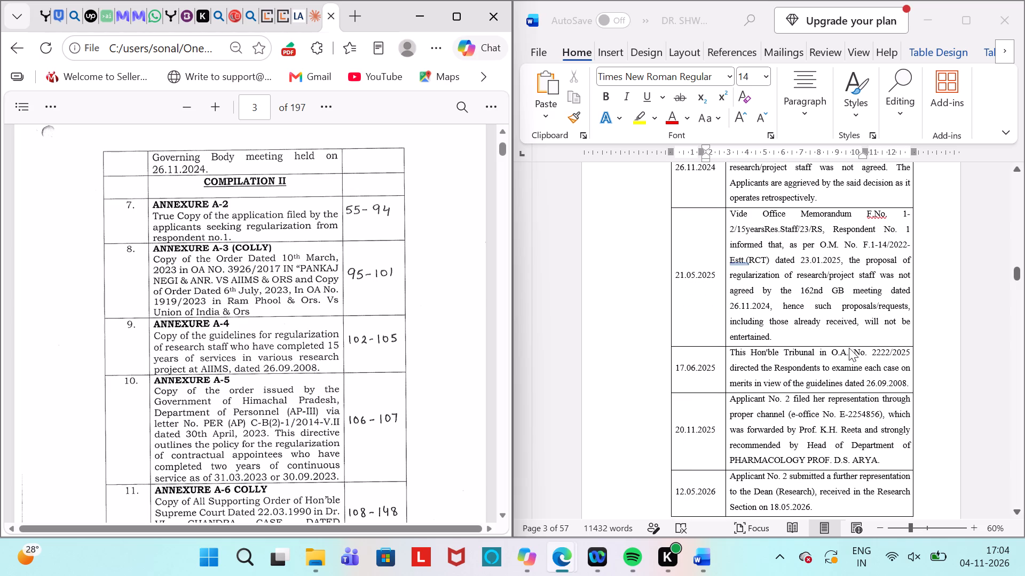
scroll(849, 348, down, 1)
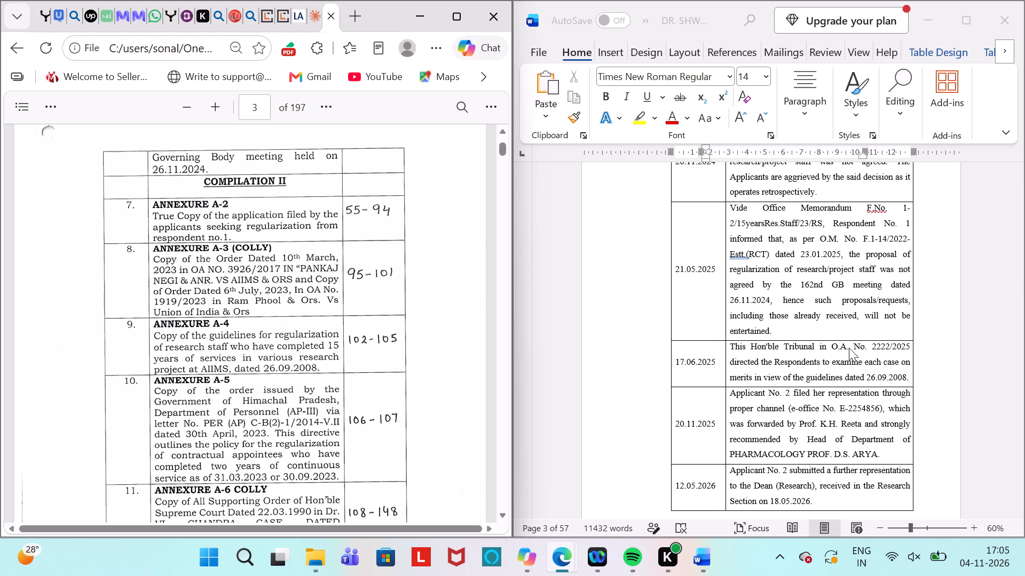
scroll(849, 348, down, 1)
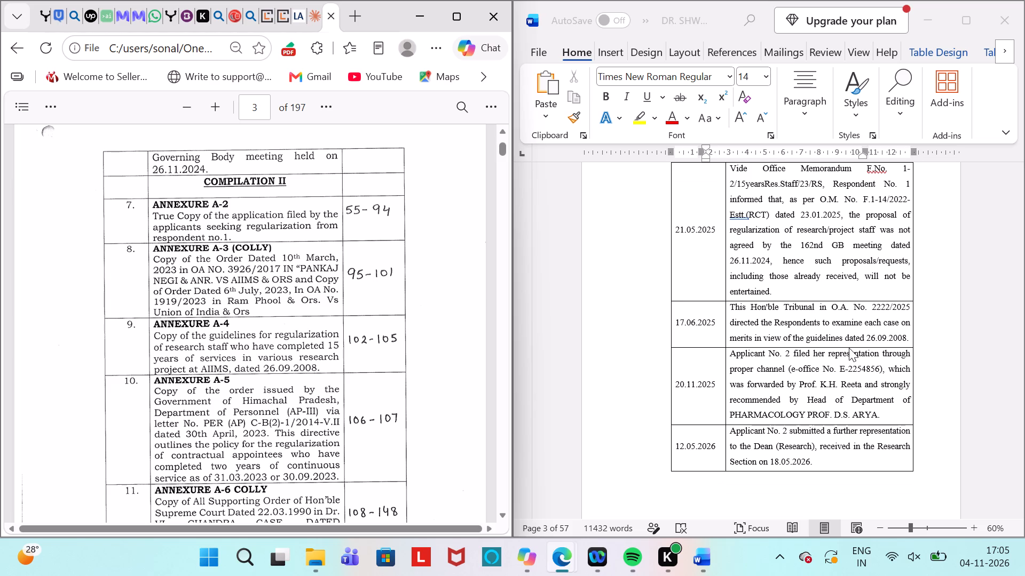
scroll(849, 348, down, 1)
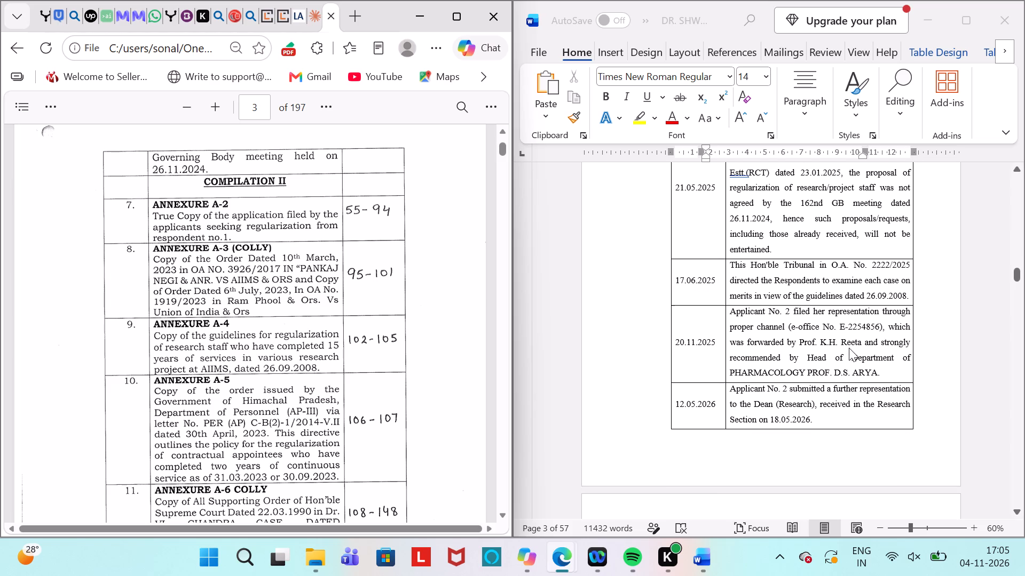
scroll(849, 348, down, 2)
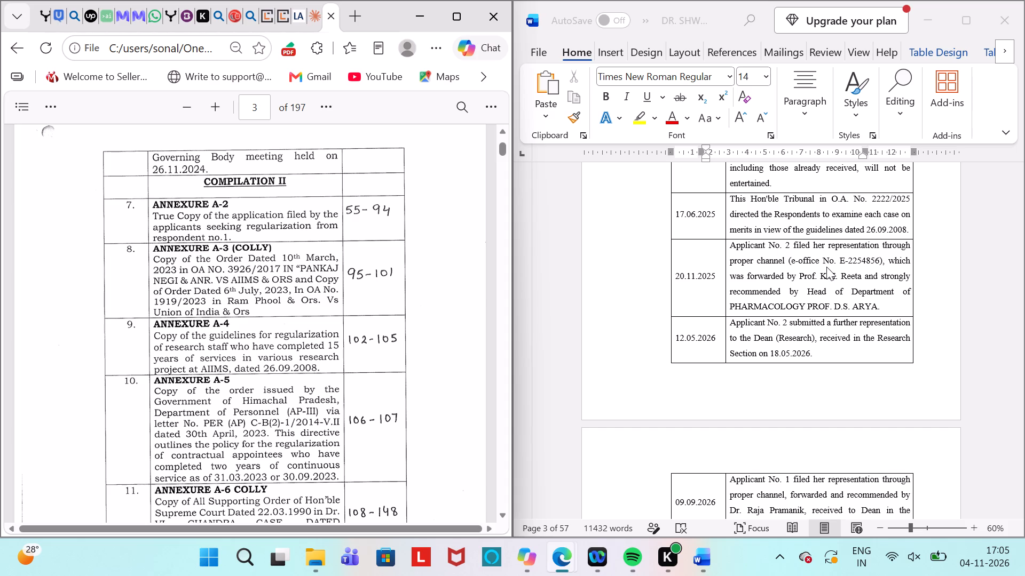
scroll(826, 267, down, 1)
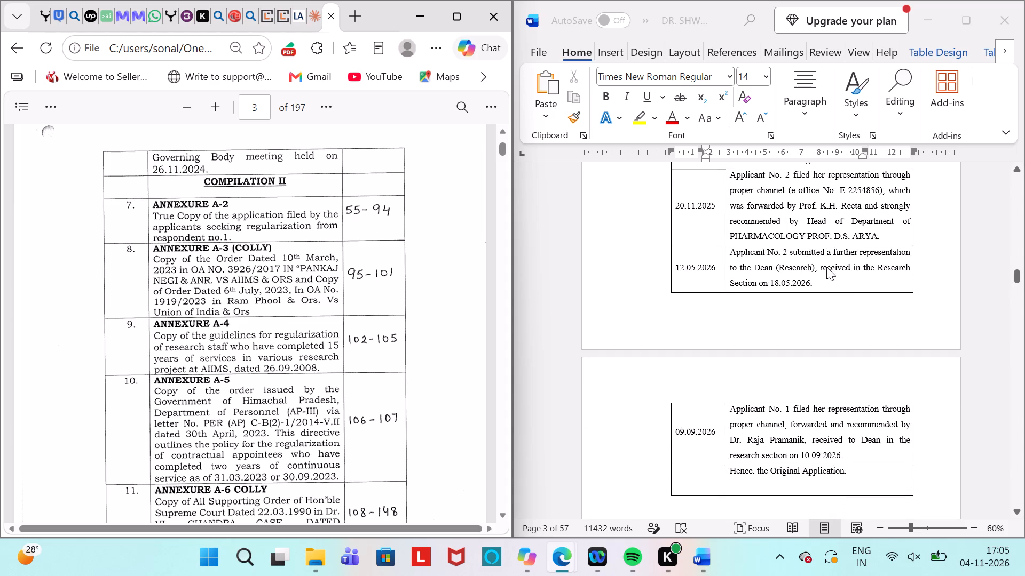
Read section 1 of the draft's Original Application, on particulars of the challenged order, through its Annexure A-1 attachment paragraph.
scroll(826, 267, down, 7)
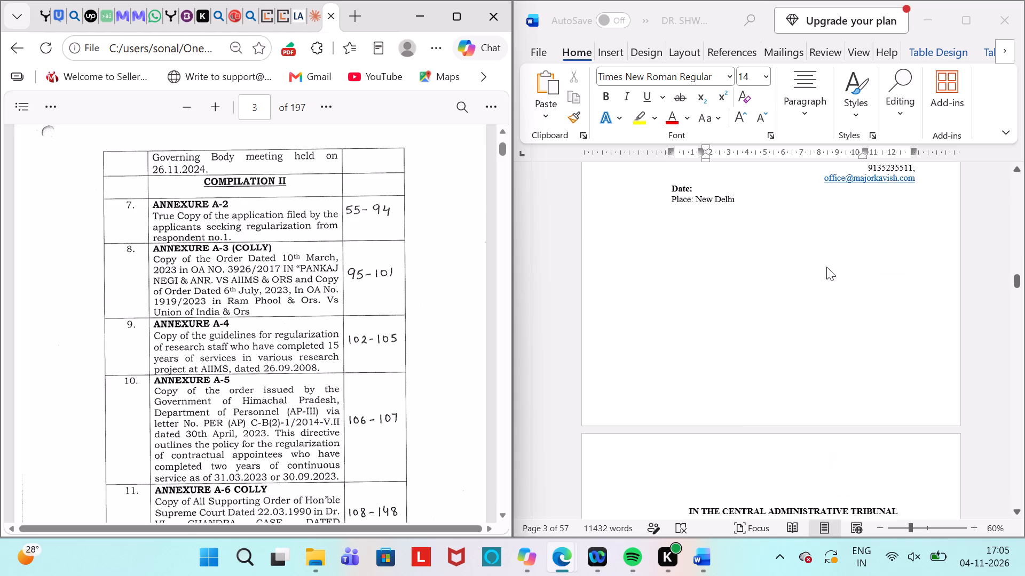
scroll(826, 267, down, 3)
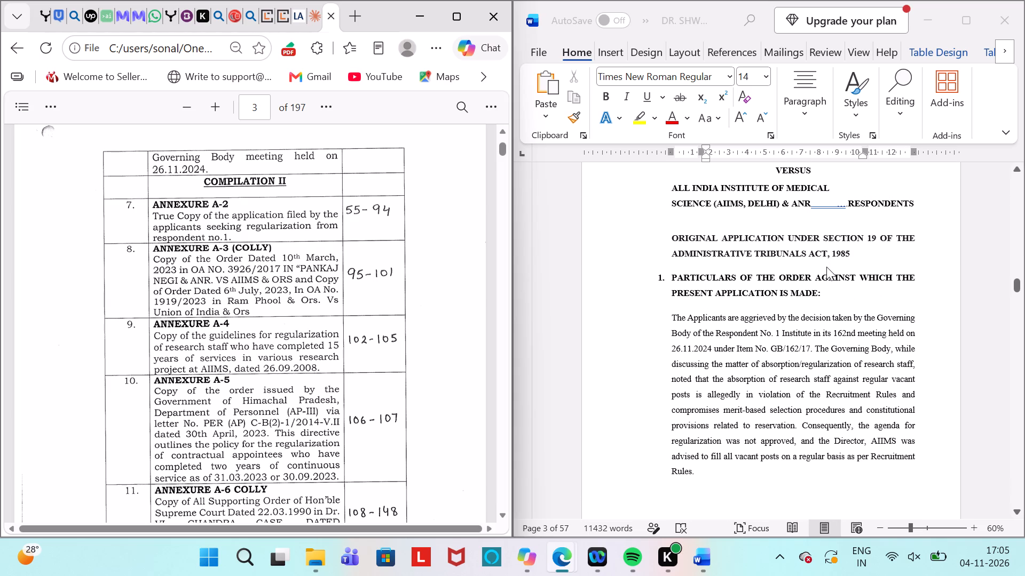
scroll(826, 267, down, 1)
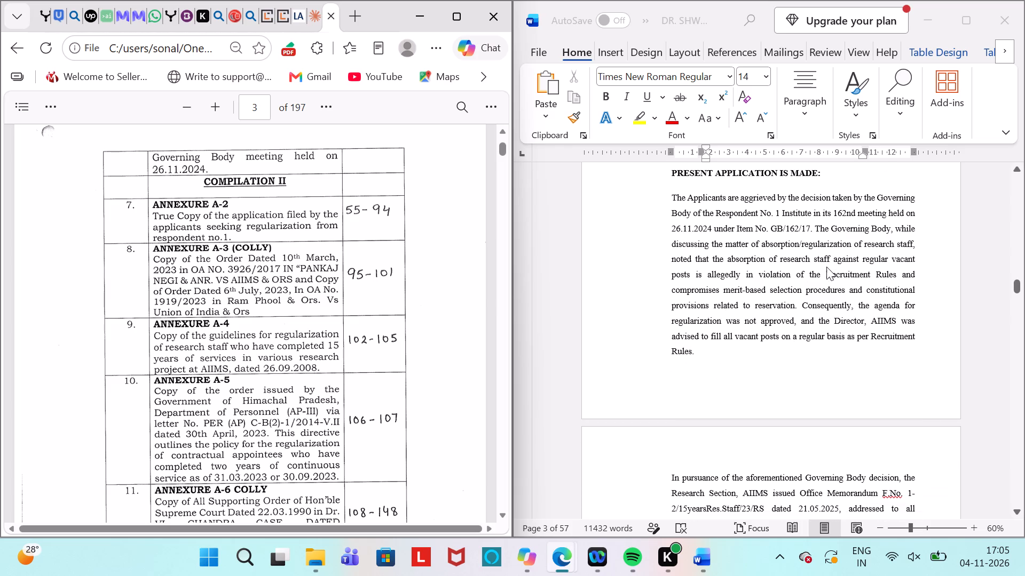
scroll(826, 267, down, 2)
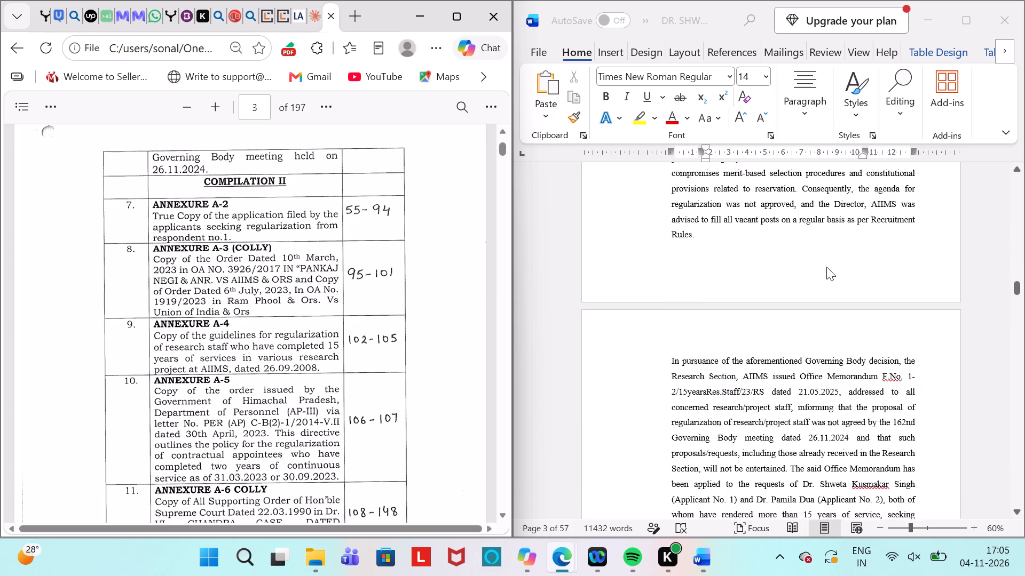
scroll(826, 267, down, 4)
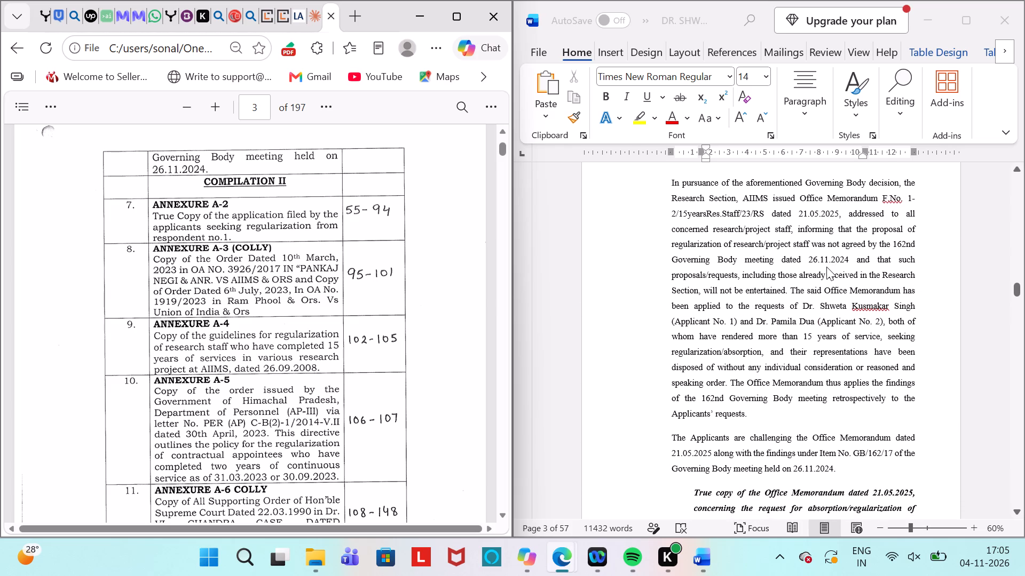
scroll(826, 267, down, 2)
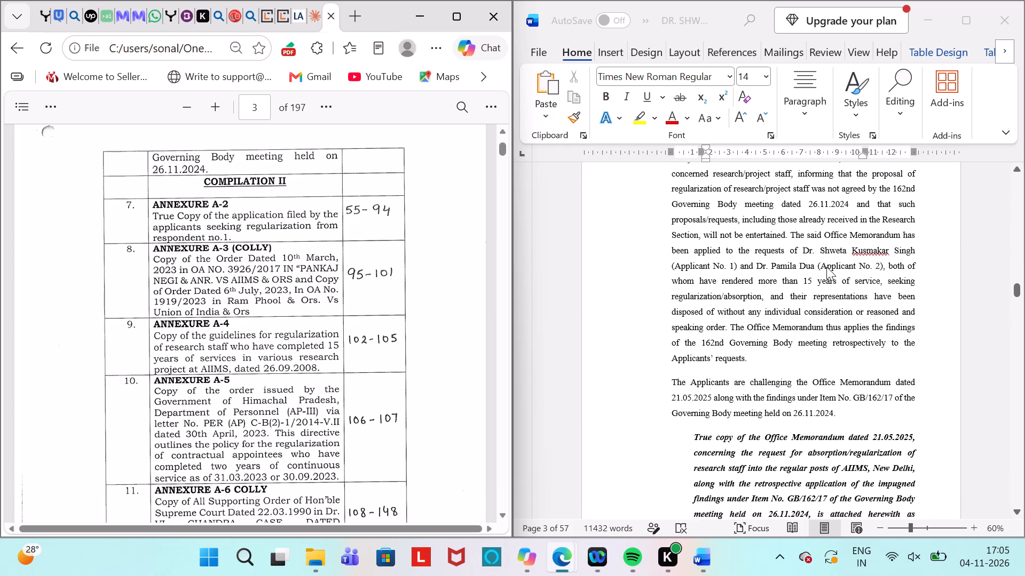
scroll(826, 267, down, 2)
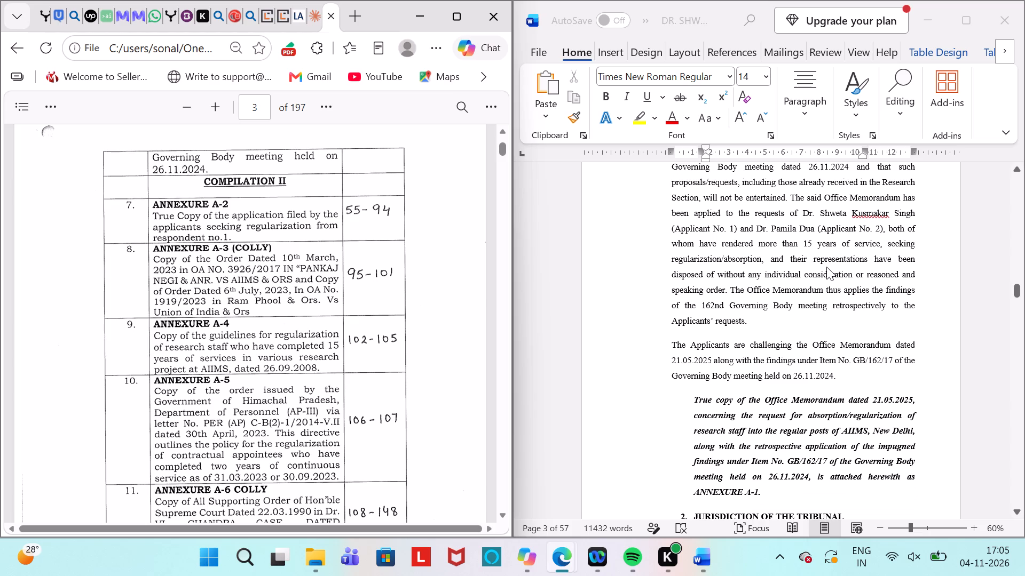
Go back over section 1's paragraphs on the 21.05.2025 Office Memorandum and the 162nd Governing Body meeting decision.
scroll(826, 267, up, 2)
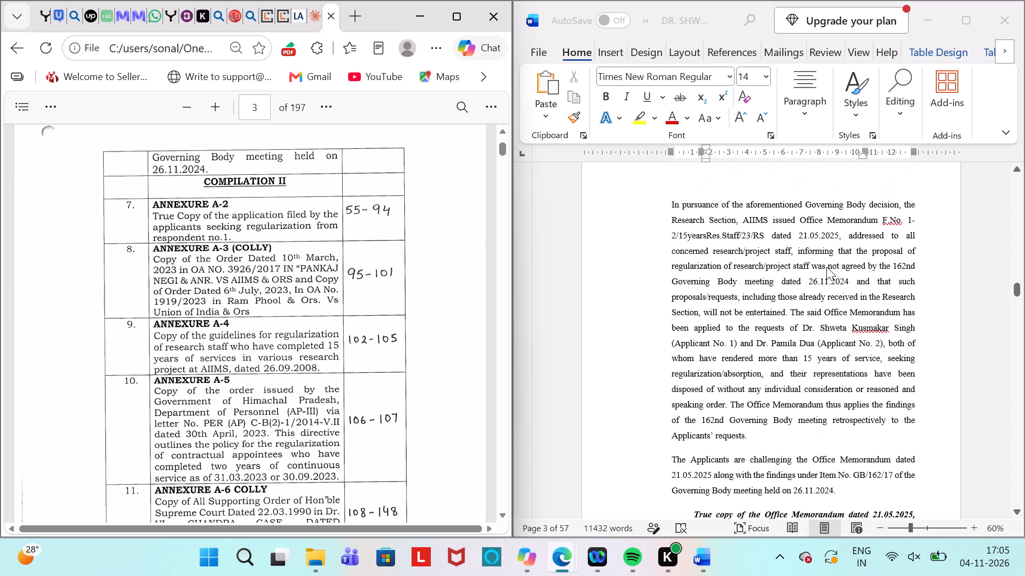
scroll(826, 267, up, 2)
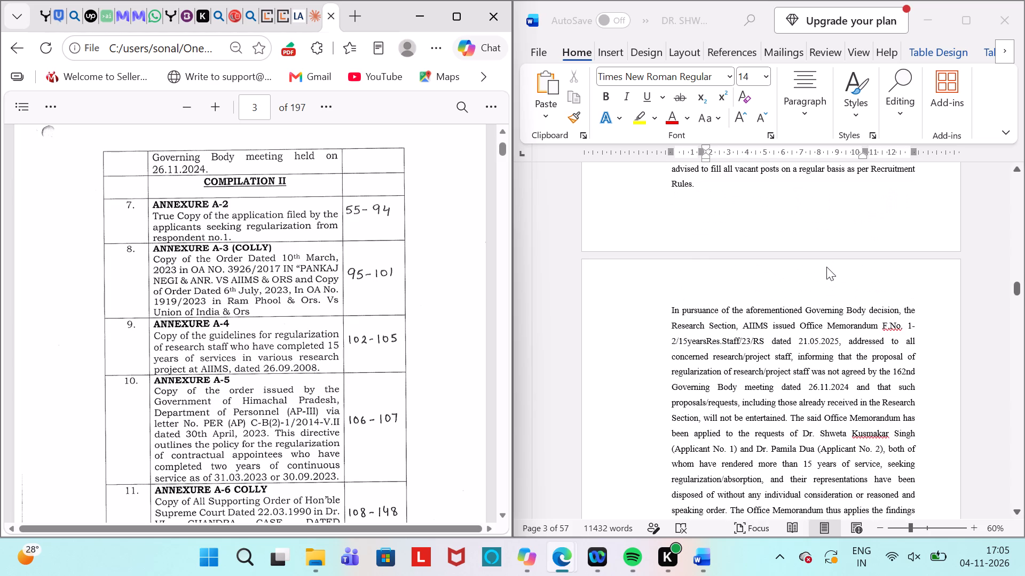
scroll(826, 267, up, 3)
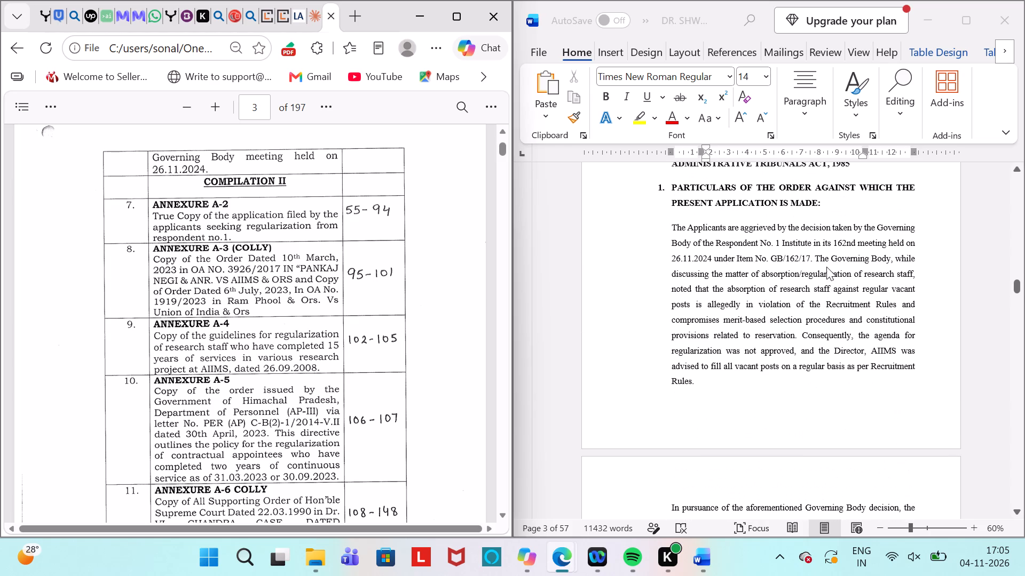
scroll(826, 267, up, 1)
Reread section 1 of the draft from the 162nd Governing Body meeting decision through the paragraph on the 21.05.2025 Office Memorandum.
scroll(826, 267, down, 2)
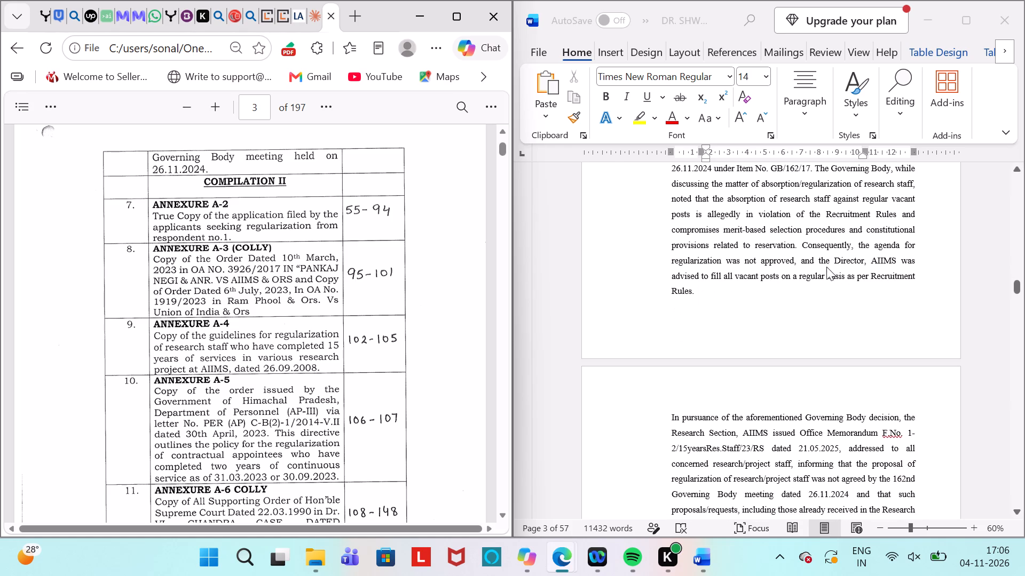
scroll(826, 267, down, 2)
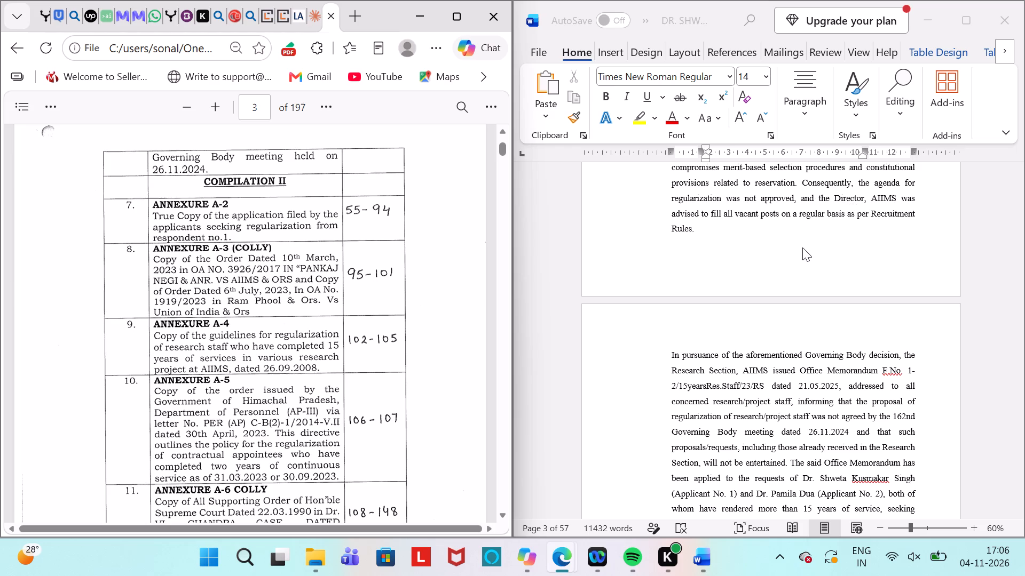
scroll(802, 247, down, 1)
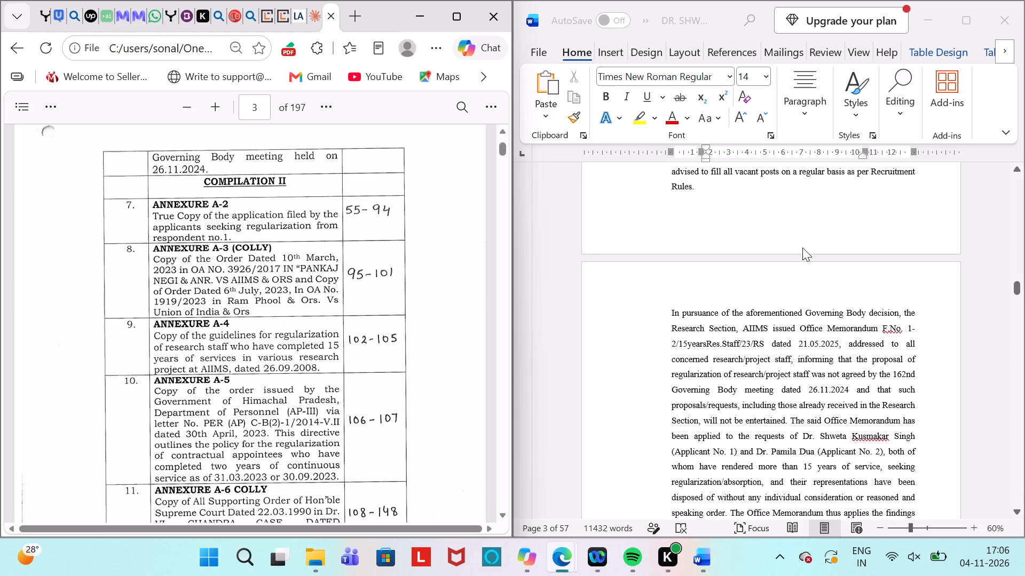
scroll(802, 247, down, 2)
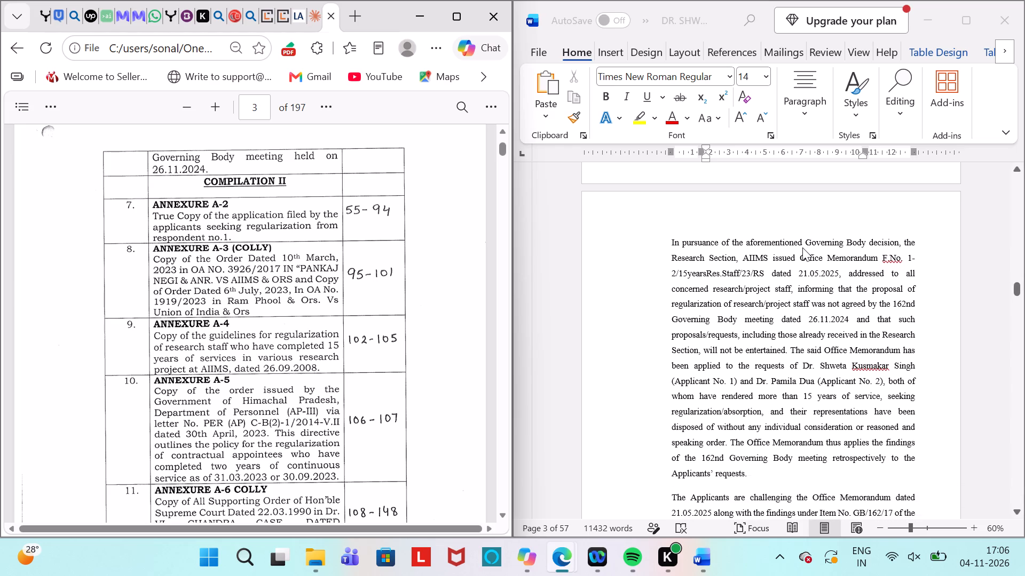
scroll(802, 247, down, 2)
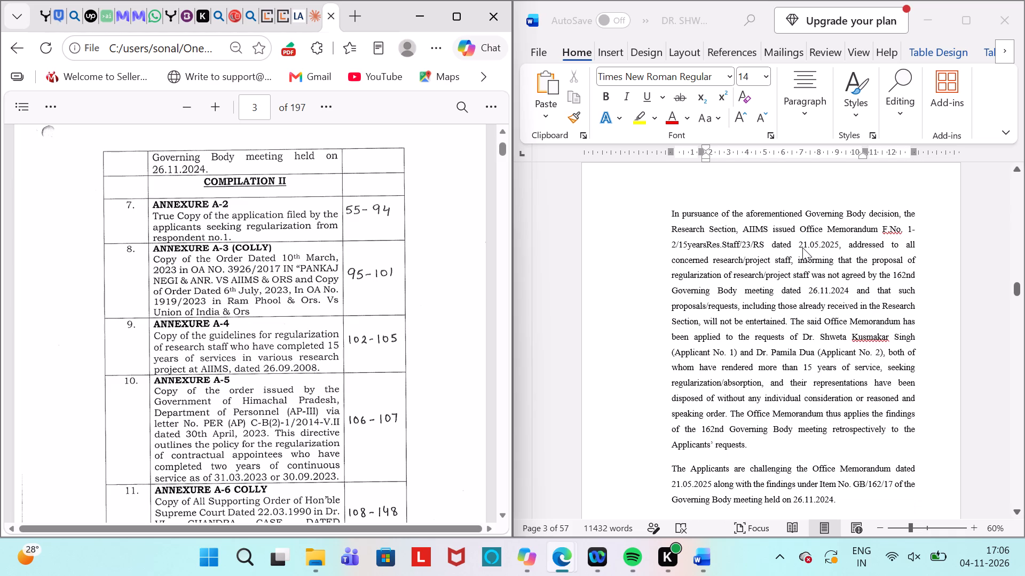
scroll(802, 247, down, 1)
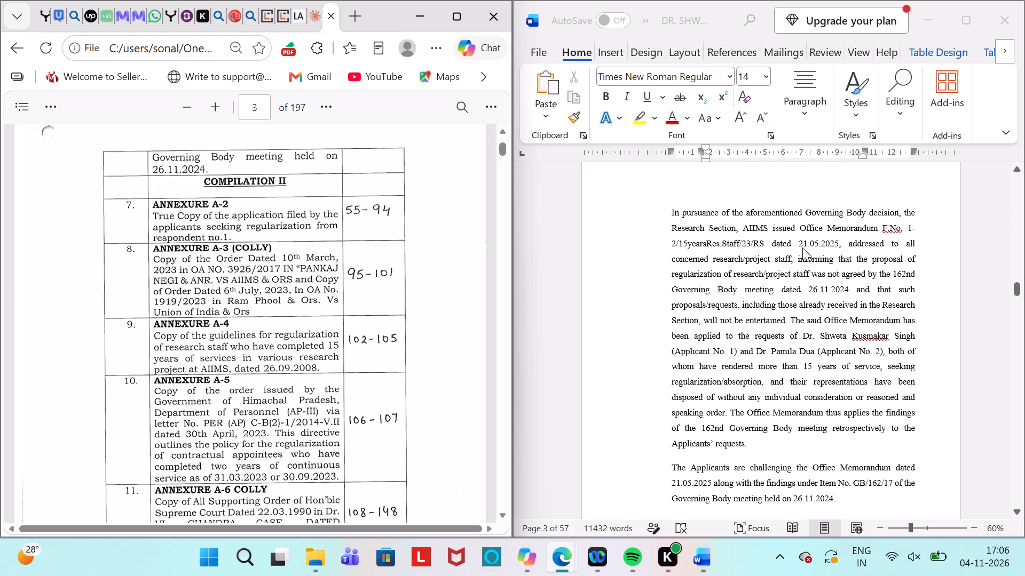
Reread the paragraph challenging the Office Memorandum and the Annexure A-1 attachment paragraph, up to the Jurisdiction of the Tribunal heading.
scroll(802, 247, down, 3)
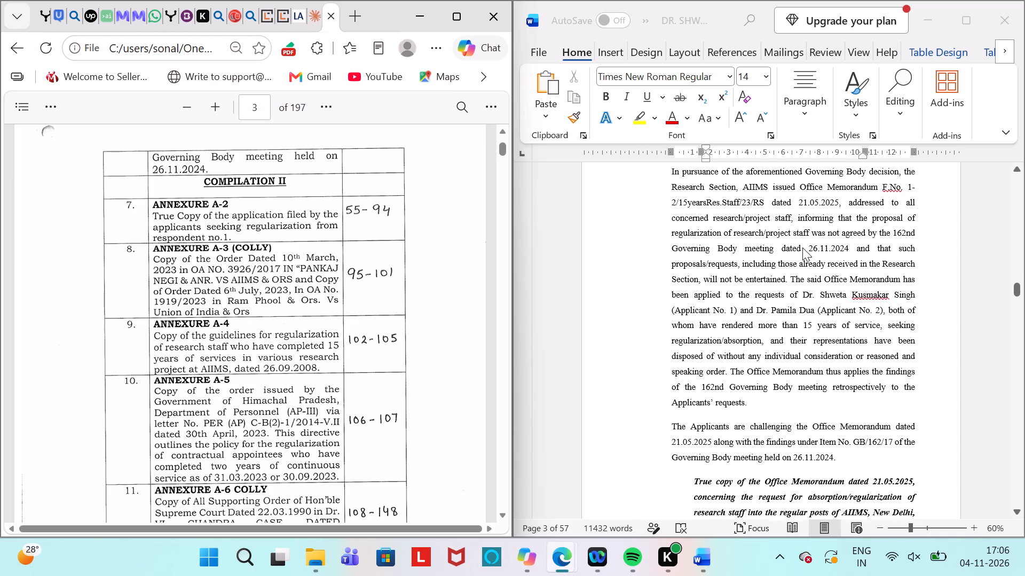
scroll(802, 247, down, 4)
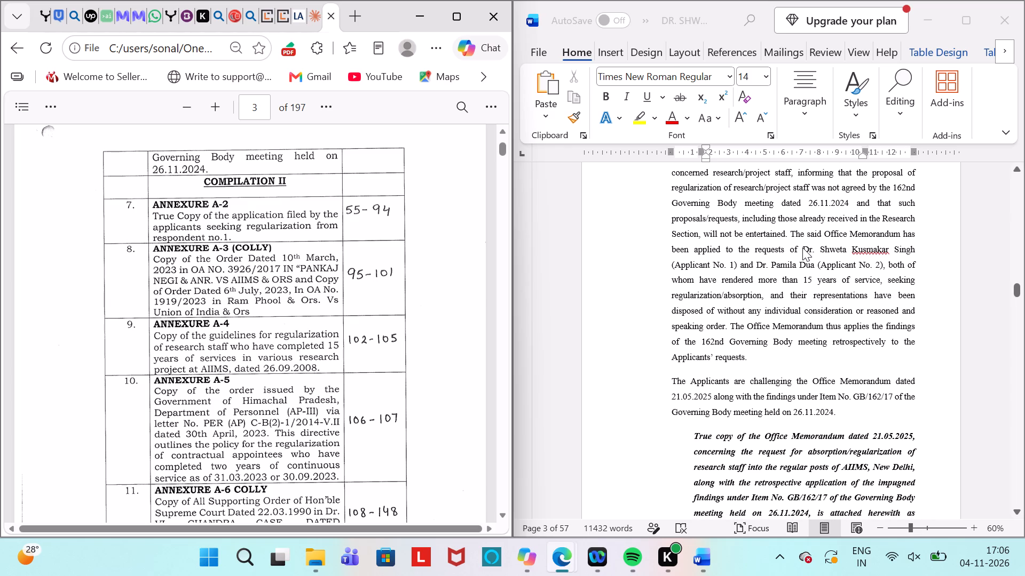
scroll(802, 247, down, 2)
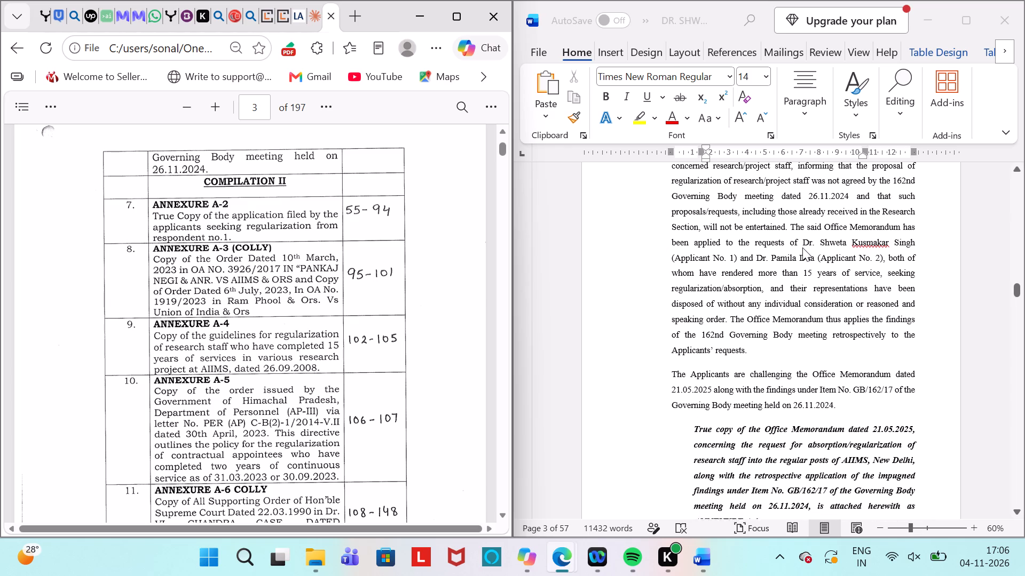
scroll(802, 247, down, 1)
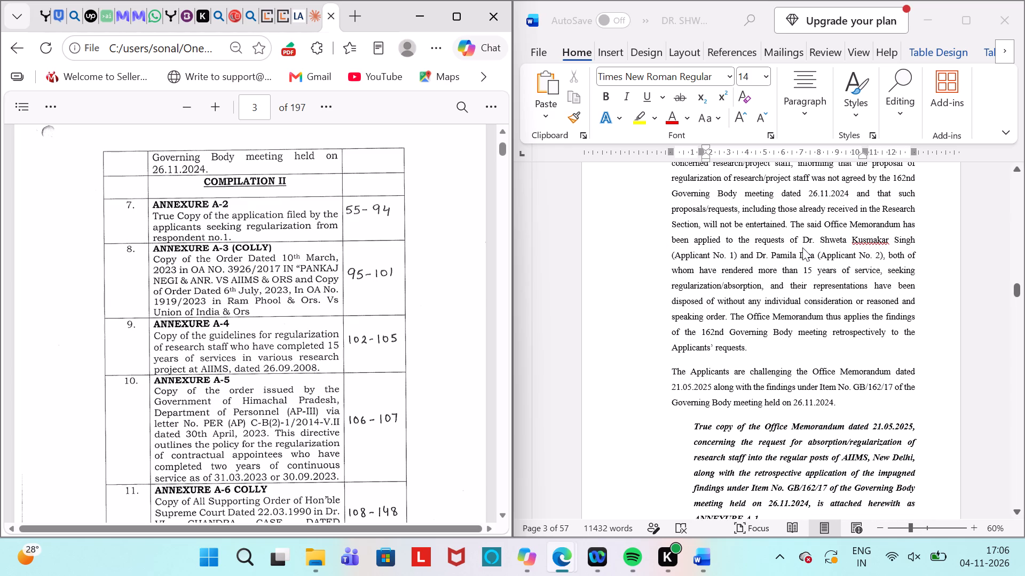
scroll(802, 247, down, 1)
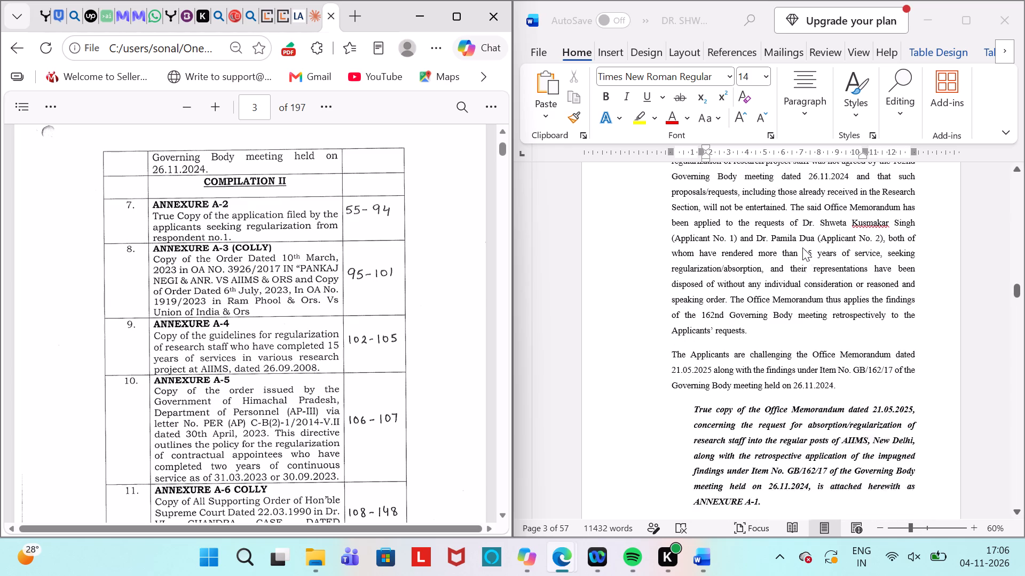
scroll(802, 247, down, 2)
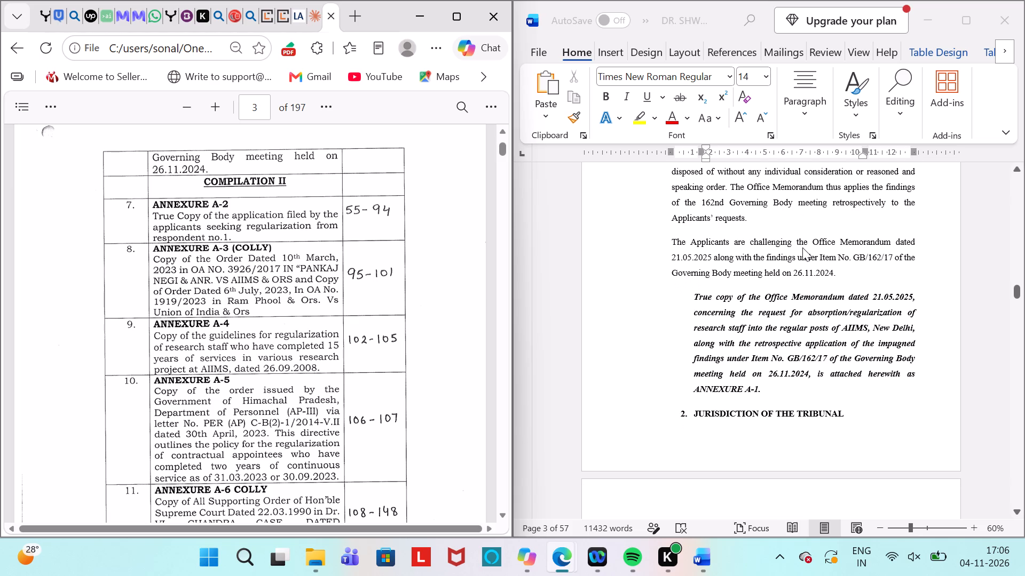
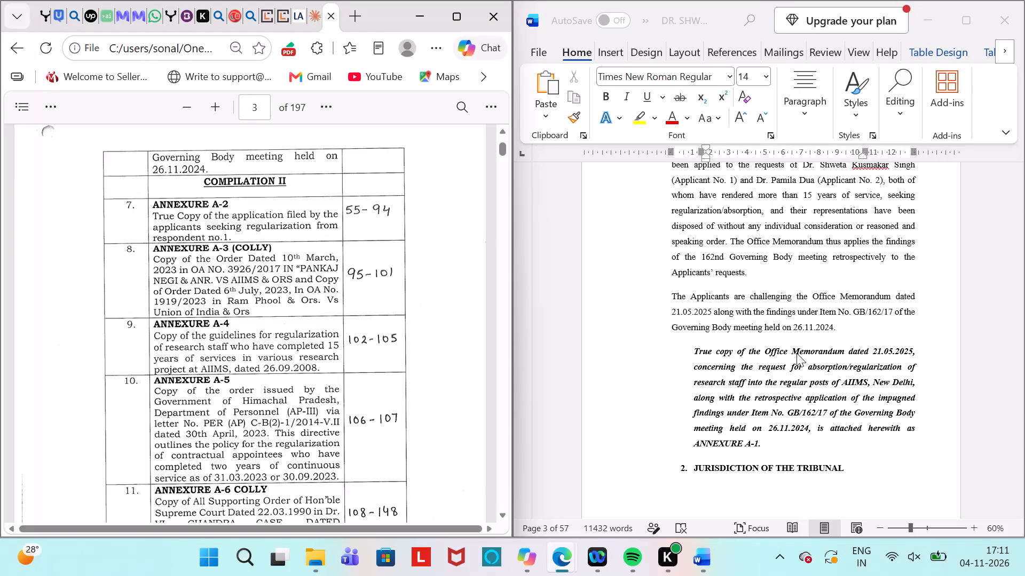
Recheck section 1's closing paragraphs on the 21.05.2025 Office Memorandum and the Annexure A-1 attachment wording, down to the Jurisdiction of the Tribunal heading.
scroll(797, 353, up, 2)
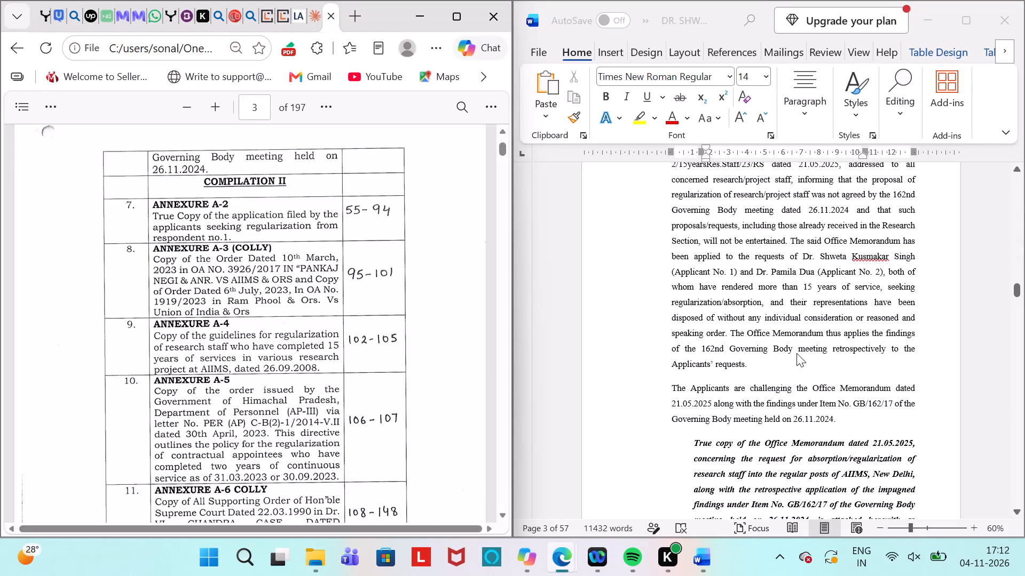
scroll(797, 353, down, 1)
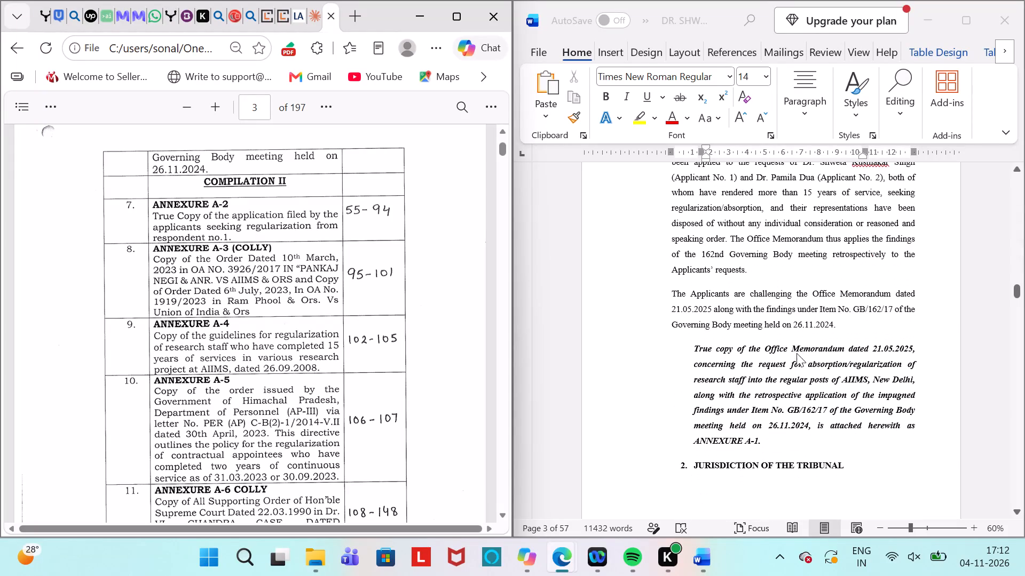
scroll(797, 353, down, 1)
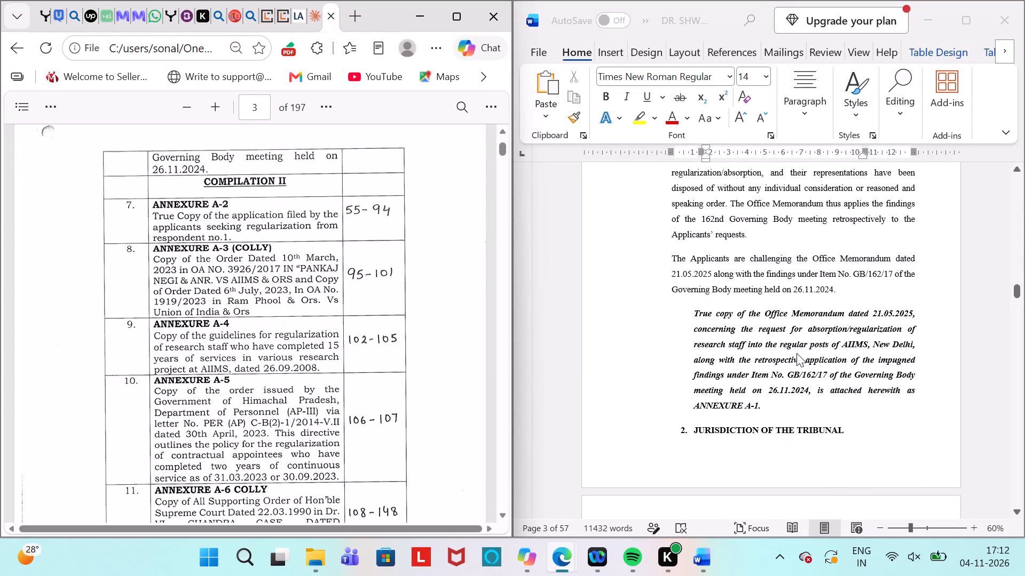
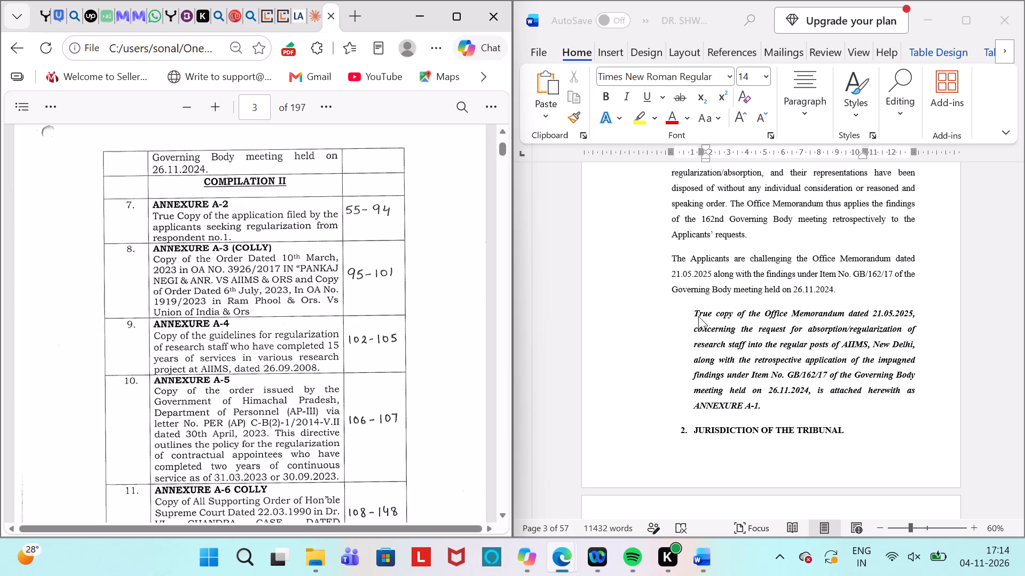
Cut the opening of the Annexure A-1 attachment paragraph, from "True copy of the Office Memorandum" through "retrospective application of".
click(697, 308)
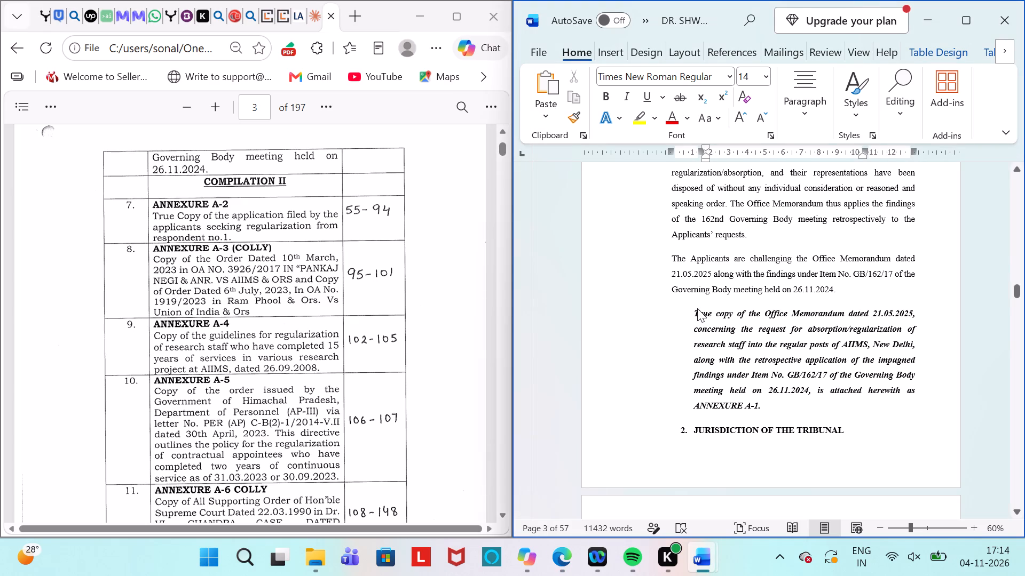
click(696, 308)
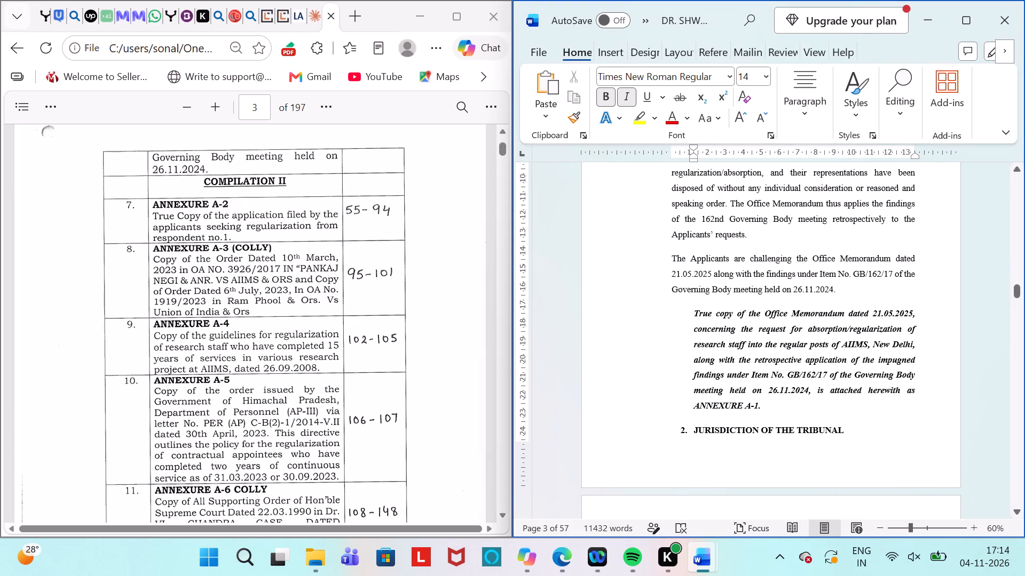
drag(696, 308, 817, 357)
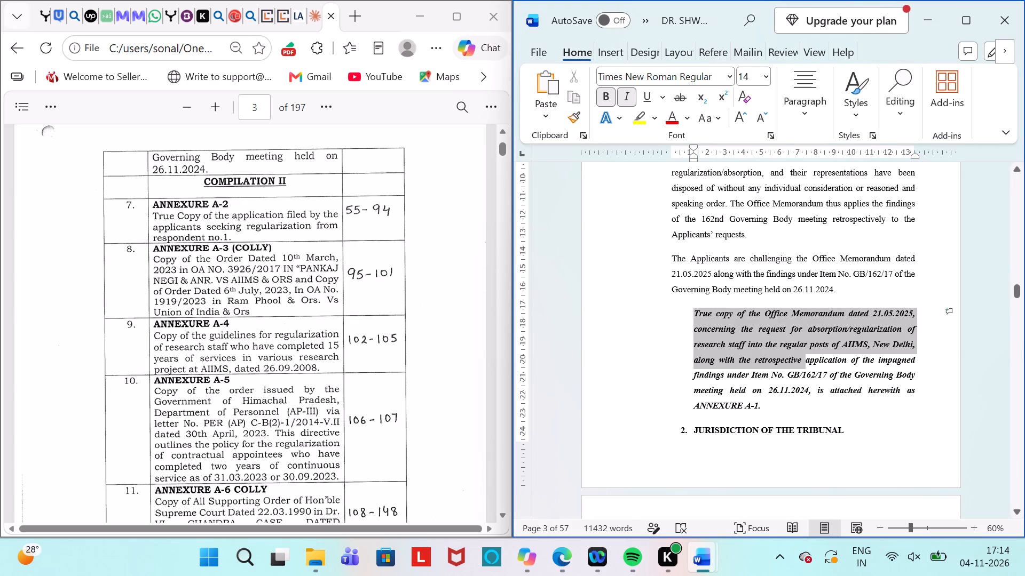
drag(817, 357, 842, 357)
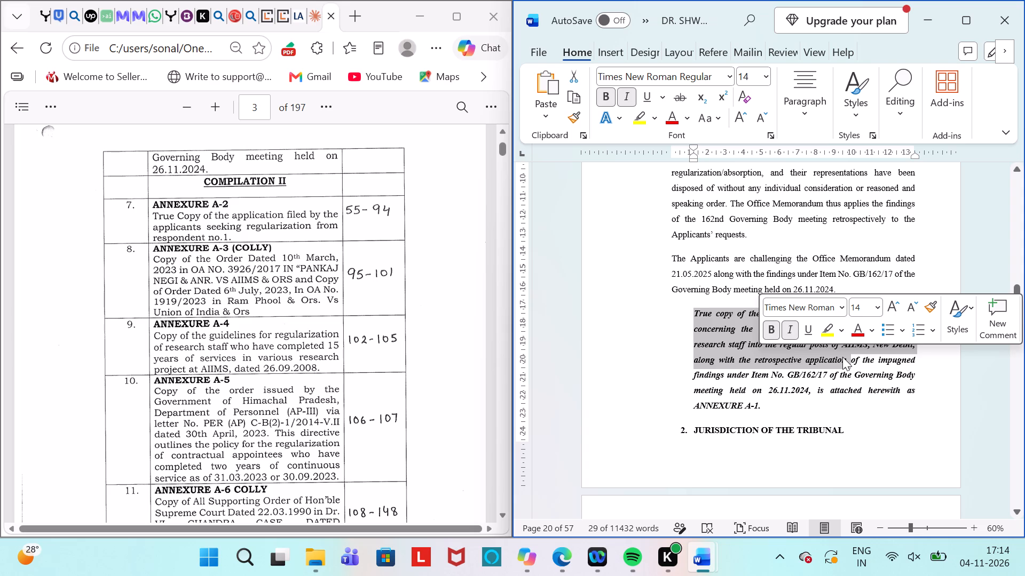
click(802, 356)
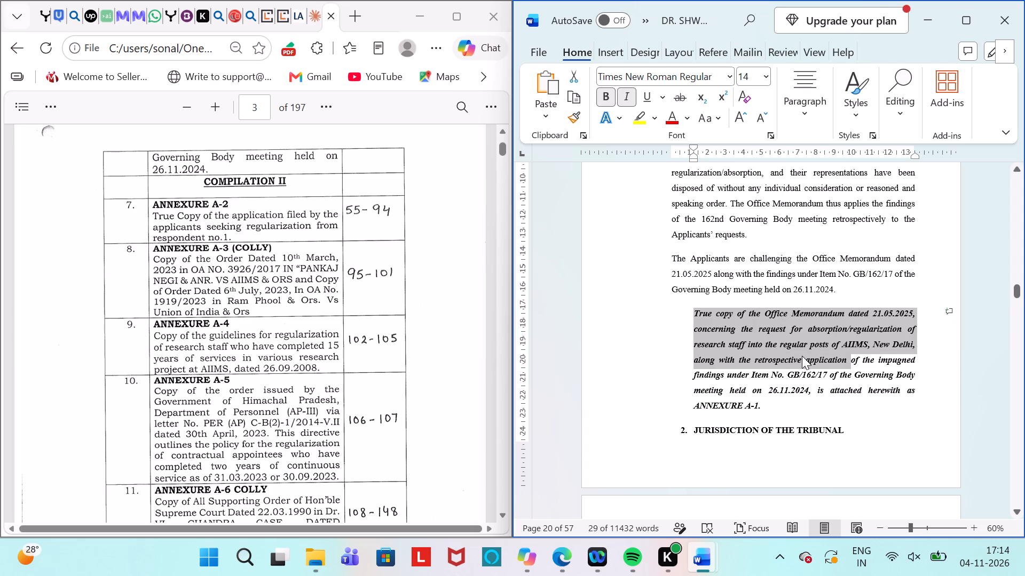
click(697, 315)
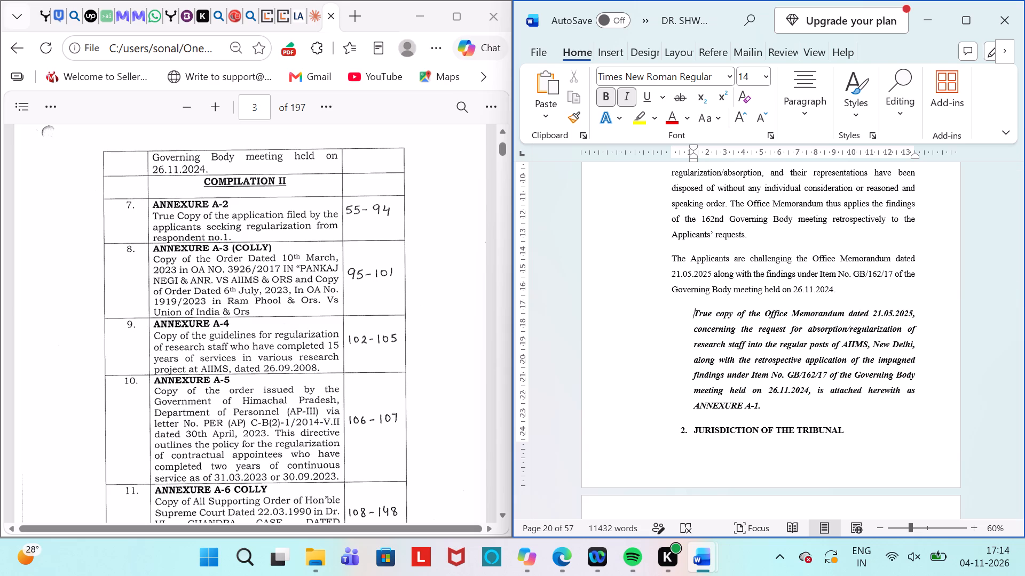
drag(697, 315, 776, 349)
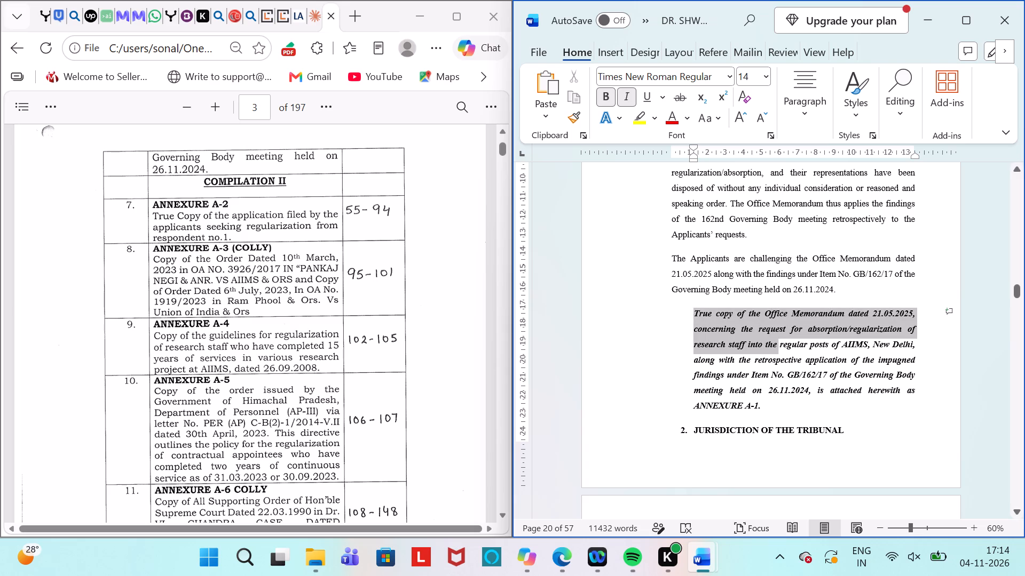
drag(776, 349, 826, 361)
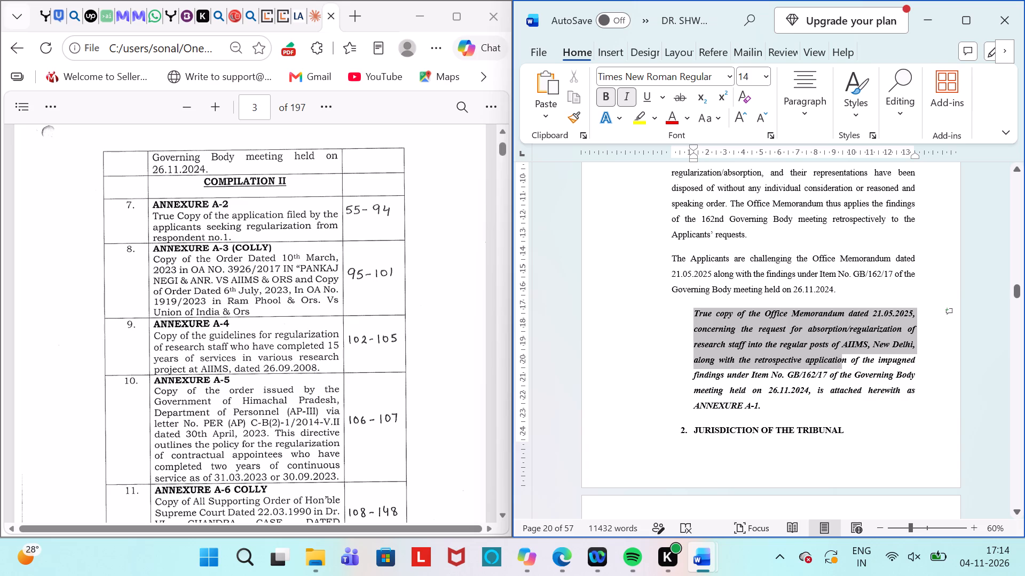
drag(826, 361, 898, 354)
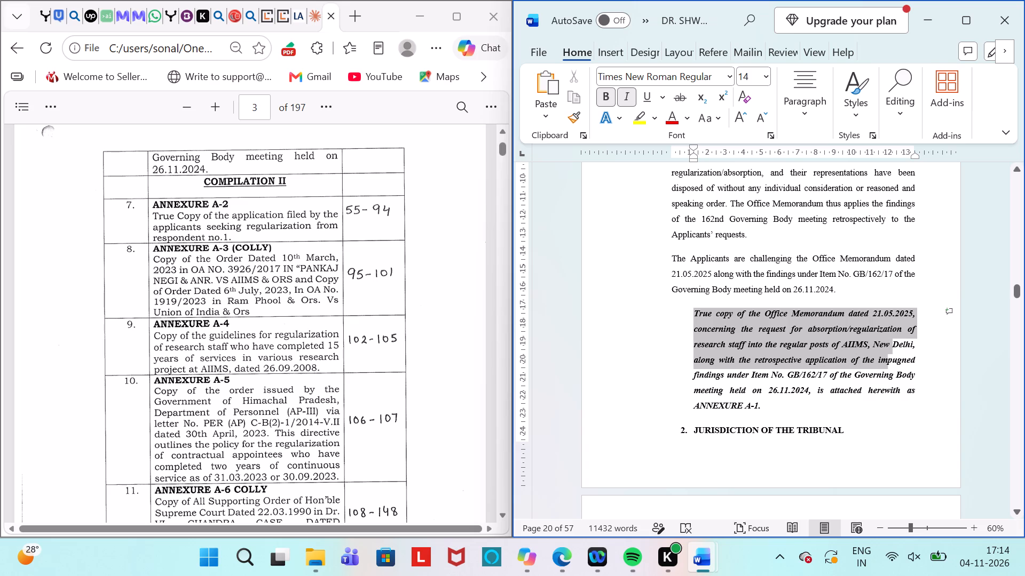
drag(898, 354, 866, 358)
drag(866, 358, 736, 359)
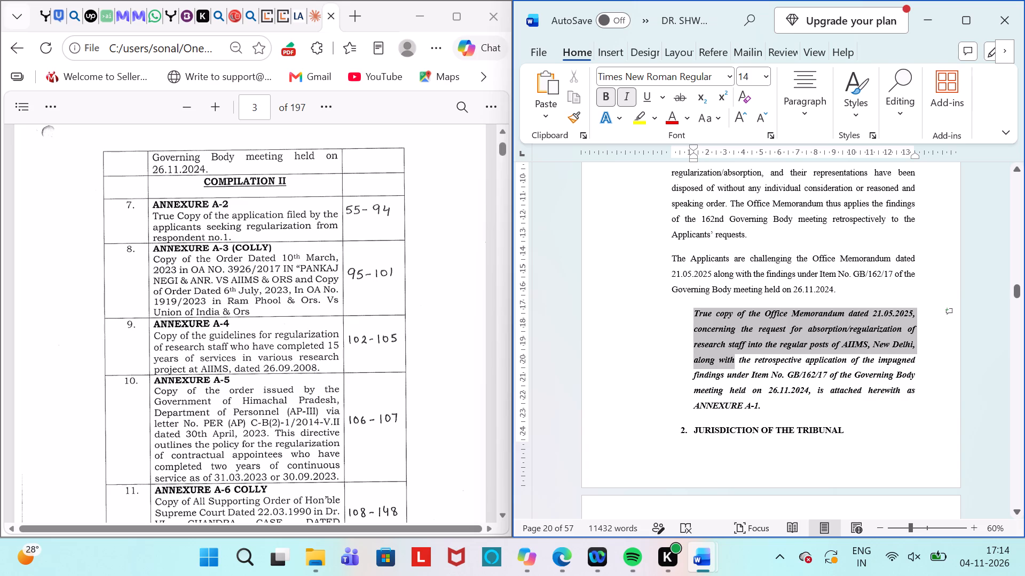
drag(736, 359, 738, 359)
drag(738, 359, 737, 359)
drag(737, 359, 794, 358)
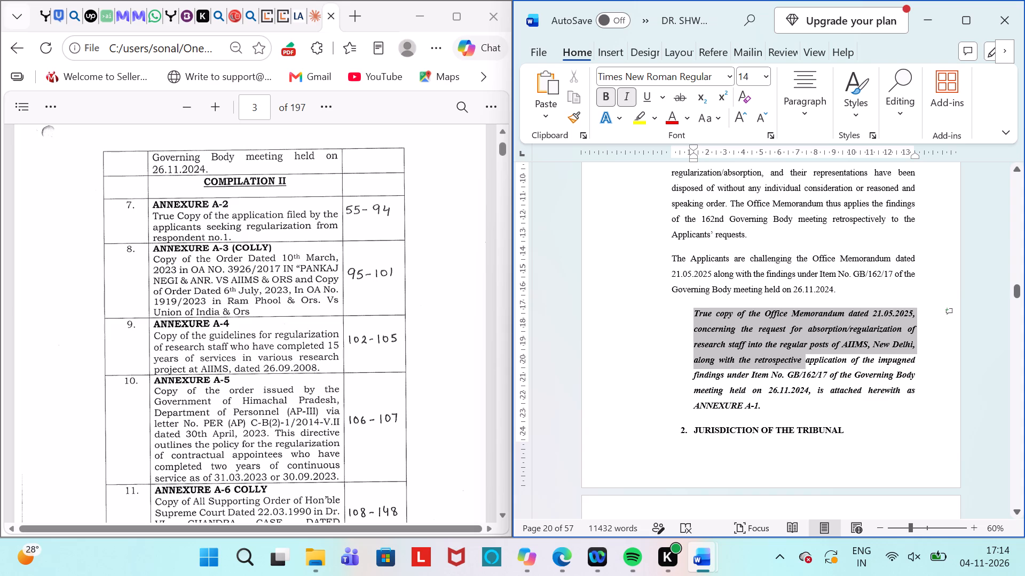
drag(794, 358, 794, 359)
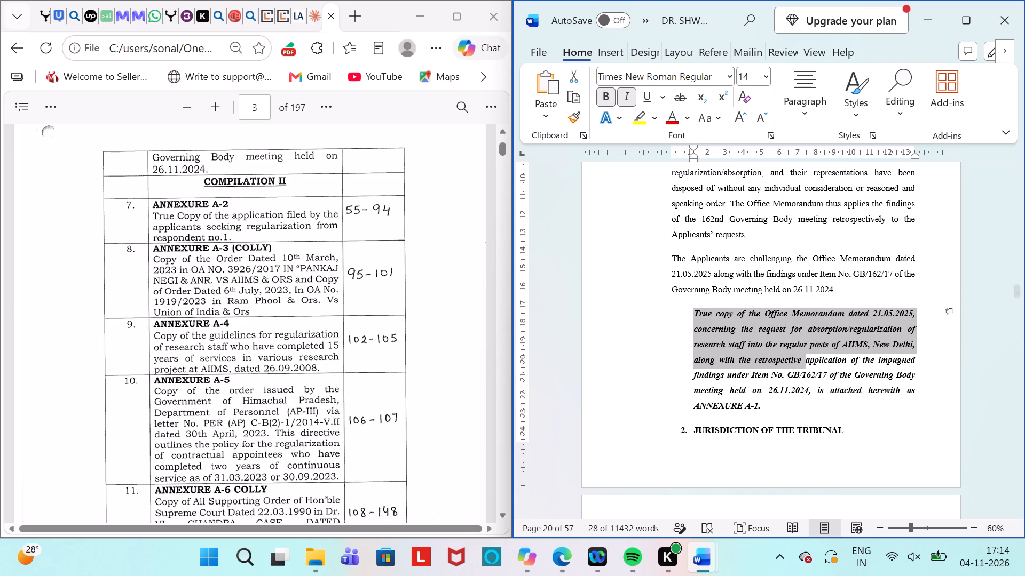
scroll(387, 274, up, 3)
scroll(387, 274, down, 1)
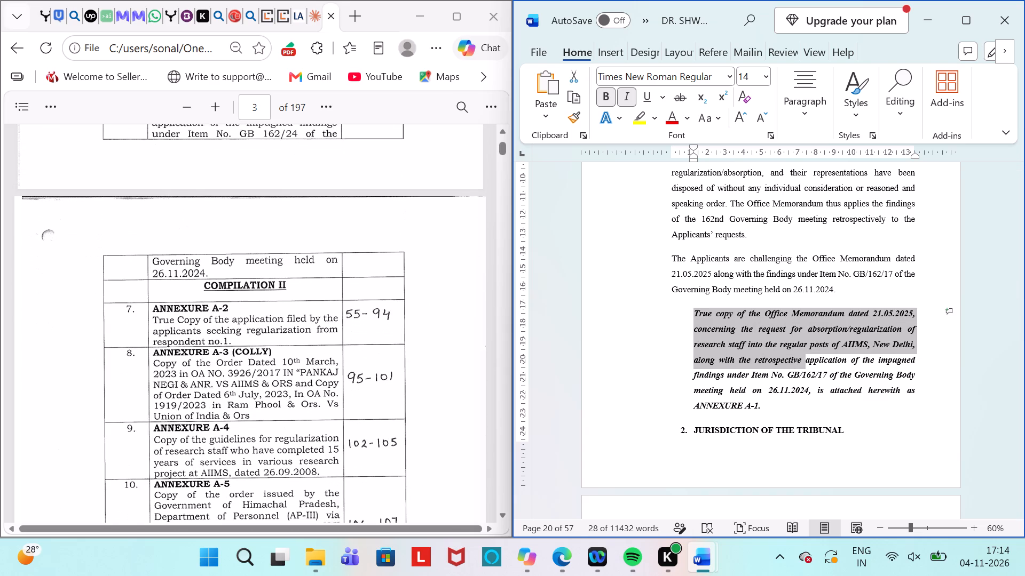
scroll(387, 274, down, 1)
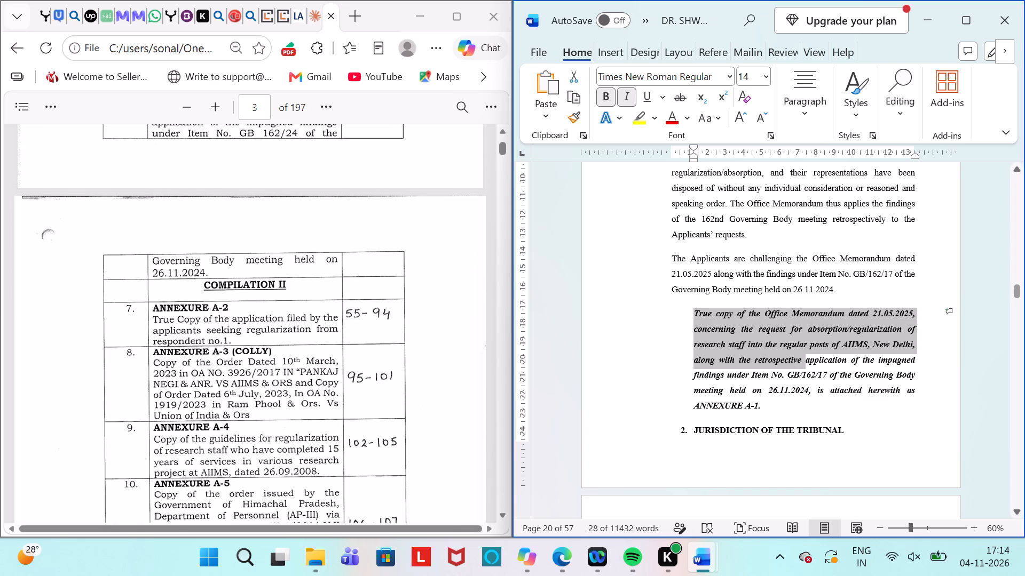
click(860, 359)
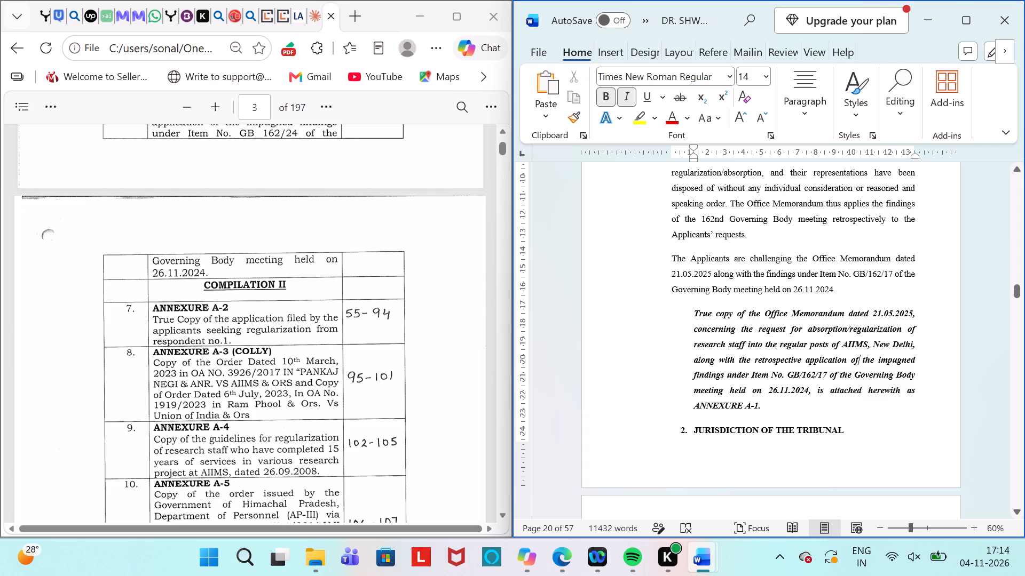
drag(860, 359, 692, 311)
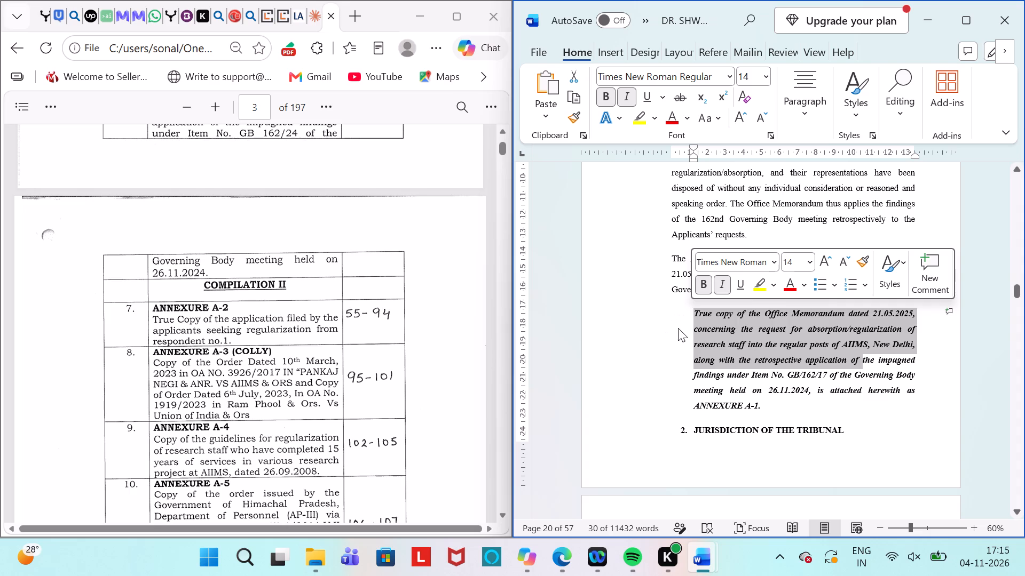
key(ctrl+x)
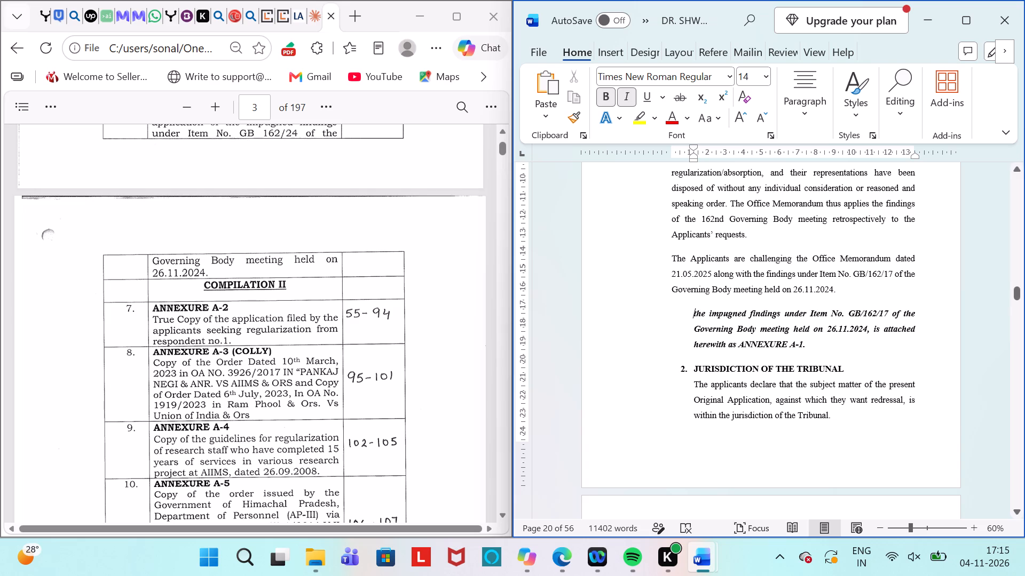
Capitalise the first word of the shortened Annexure A-1 paragraph so it begins "The impugned findings".
click(698, 314)
key(BackSpace)
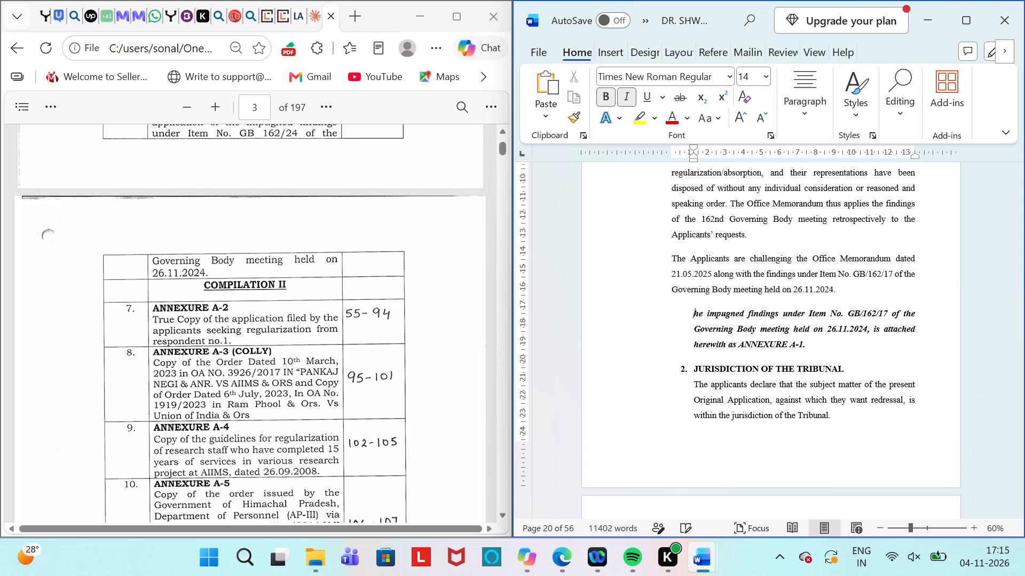
key(shift+t)
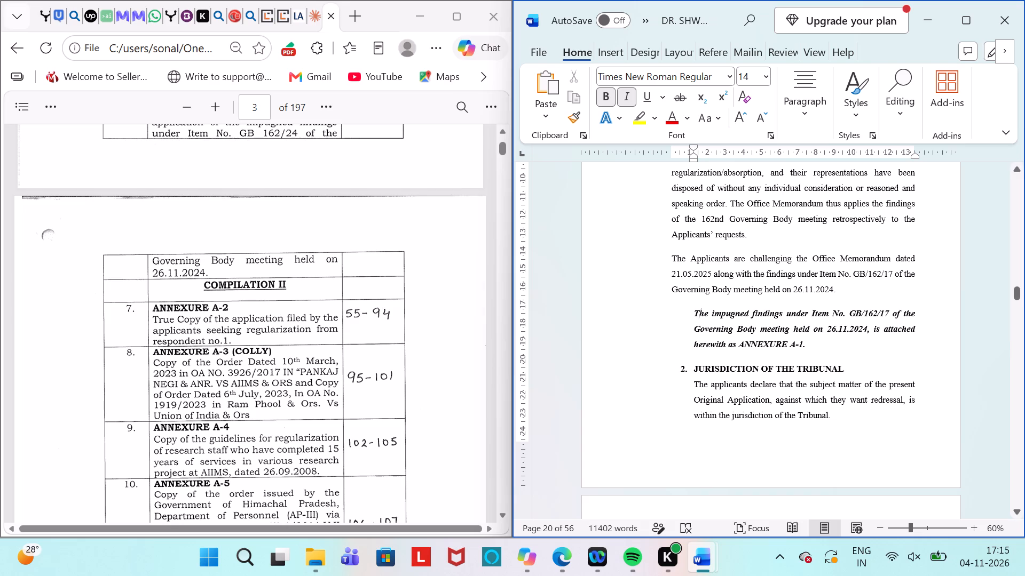
Apply Capitalize Each Word to the Annexure A-1 description in row 6 of the annexure index, from "Copy of The Impugned" through "26.11.2024".
scroll(777, 225, up, 4)
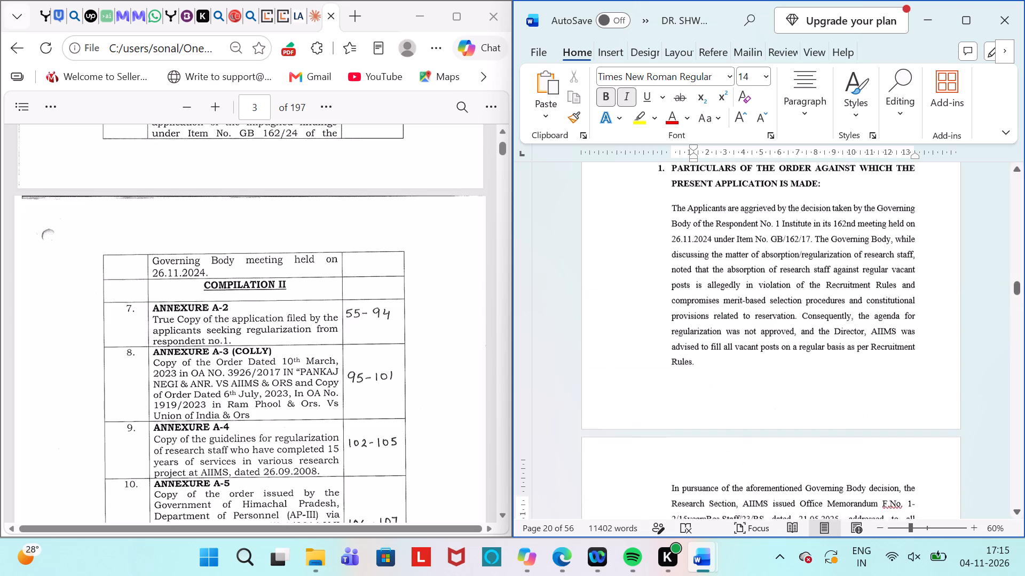
scroll(777, 225, up, 9)
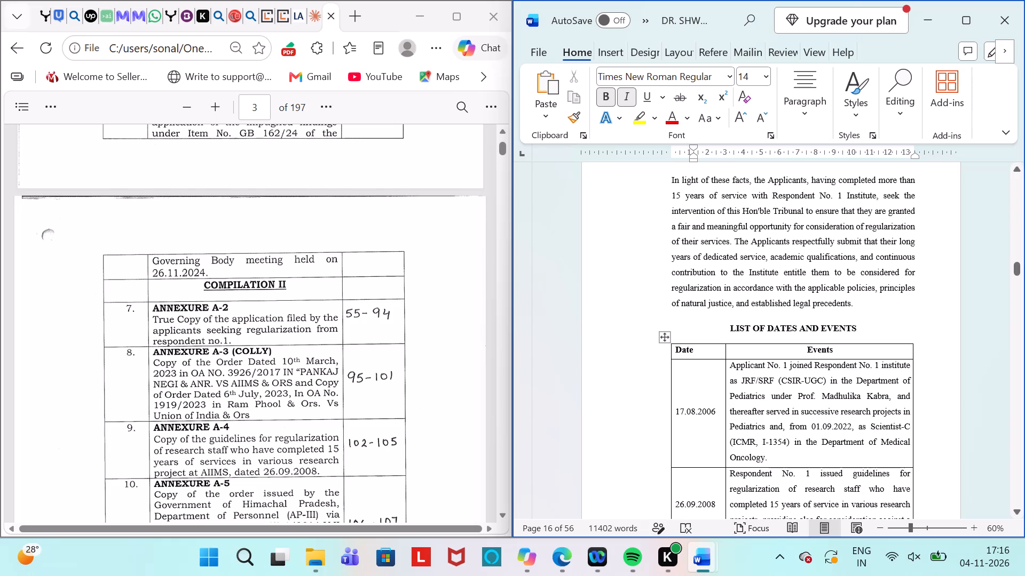
scroll(777, 225, up, 6)
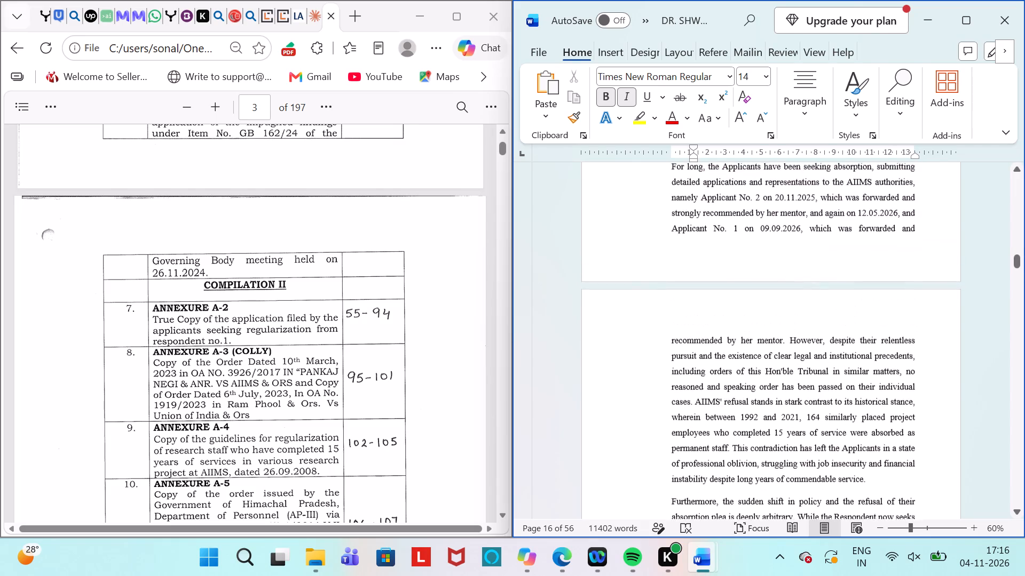
scroll(777, 225, up, 9)
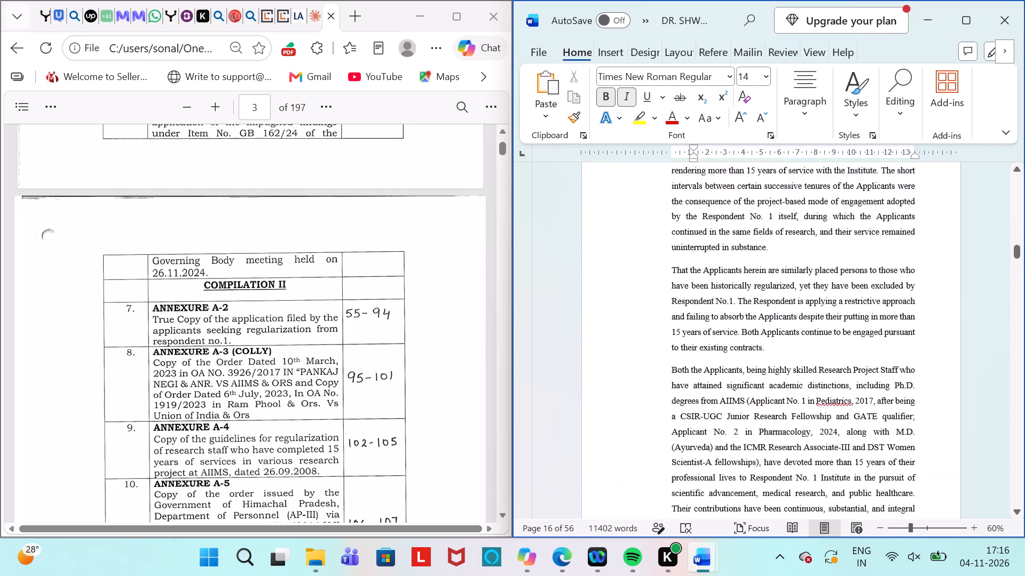
scroll(777, 225, up, 3)
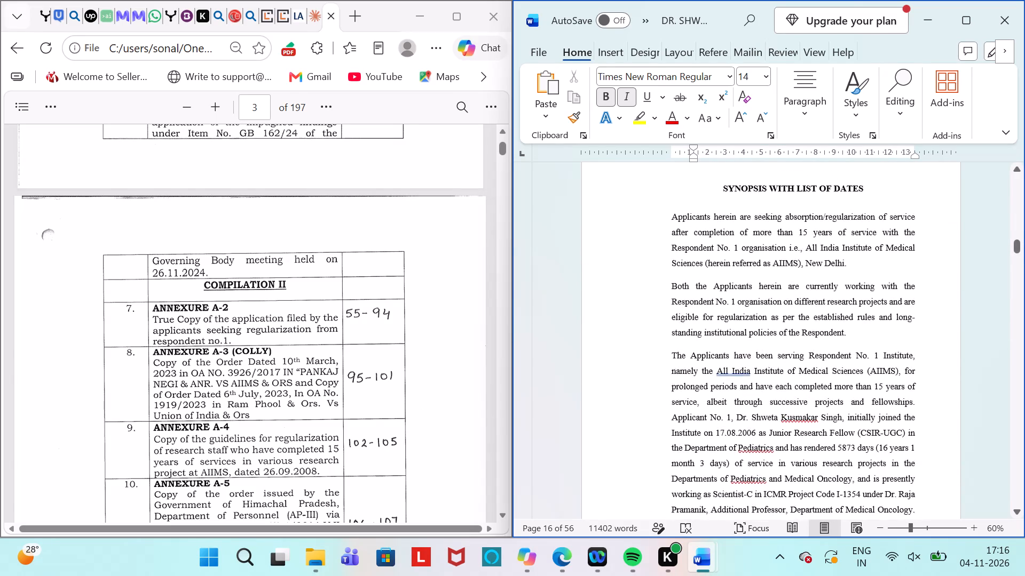
scroll(777, 225, up, 3)
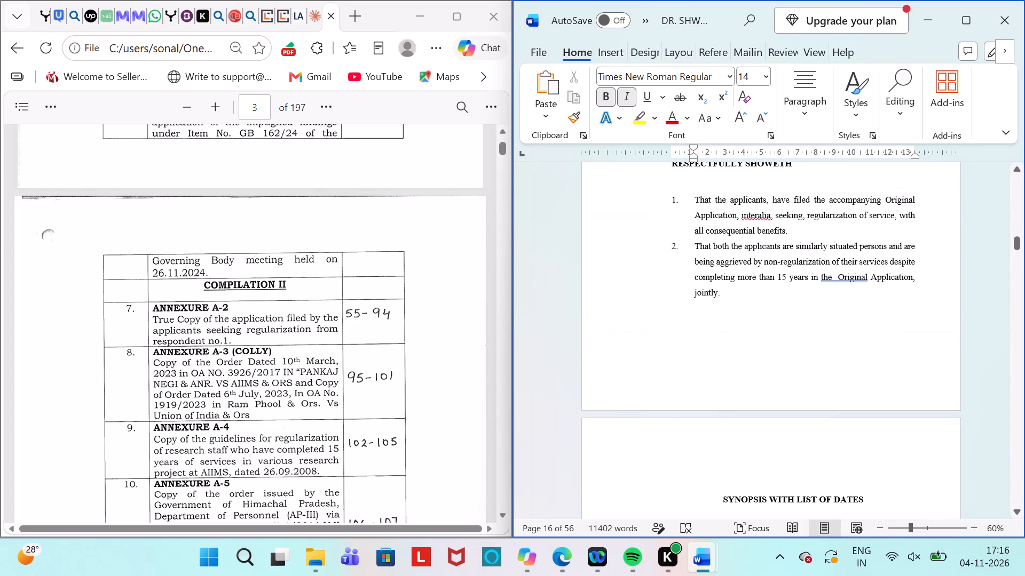
scroll(777, 225, up, 1)
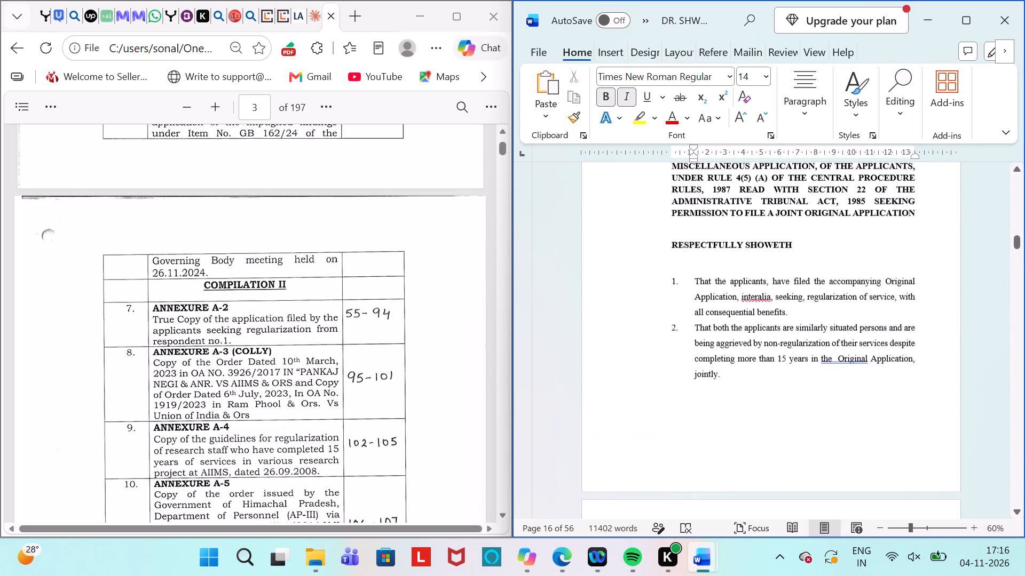
scroll(777, 225, up, 8)
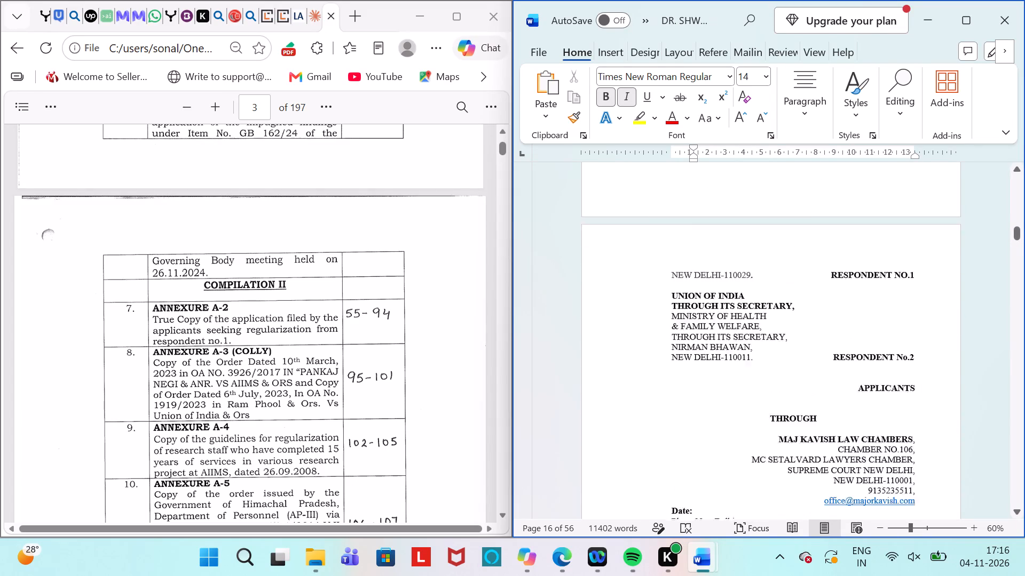
scroll(777, 225, up, 6)
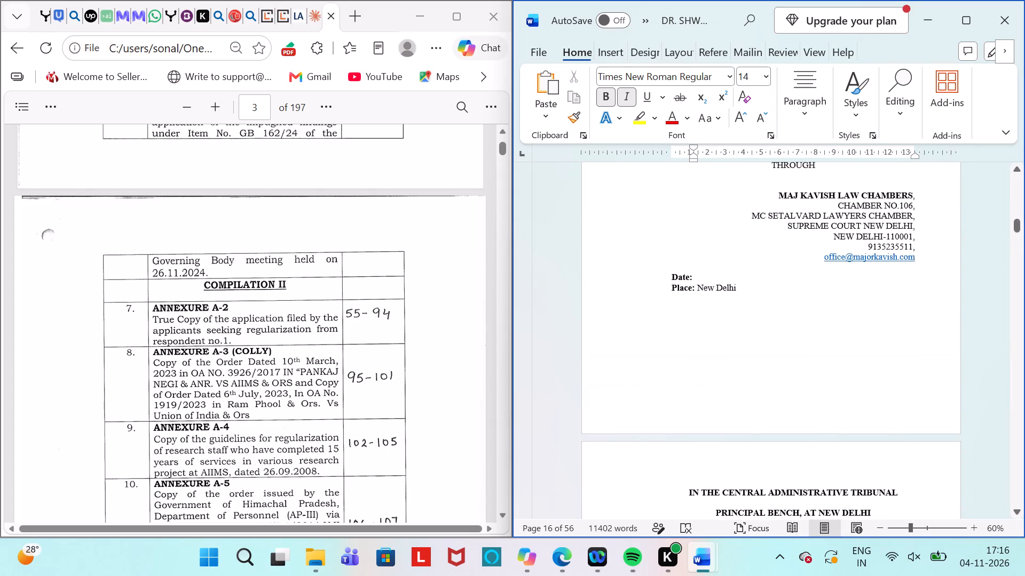
scroll(777, 225, up, 8)
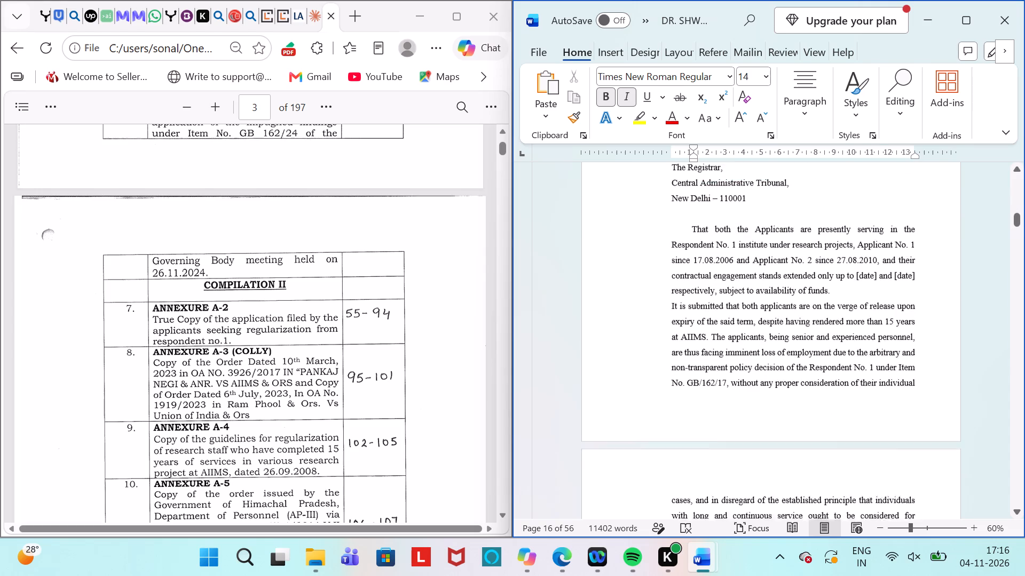
scroll(777, 225, up, 6)
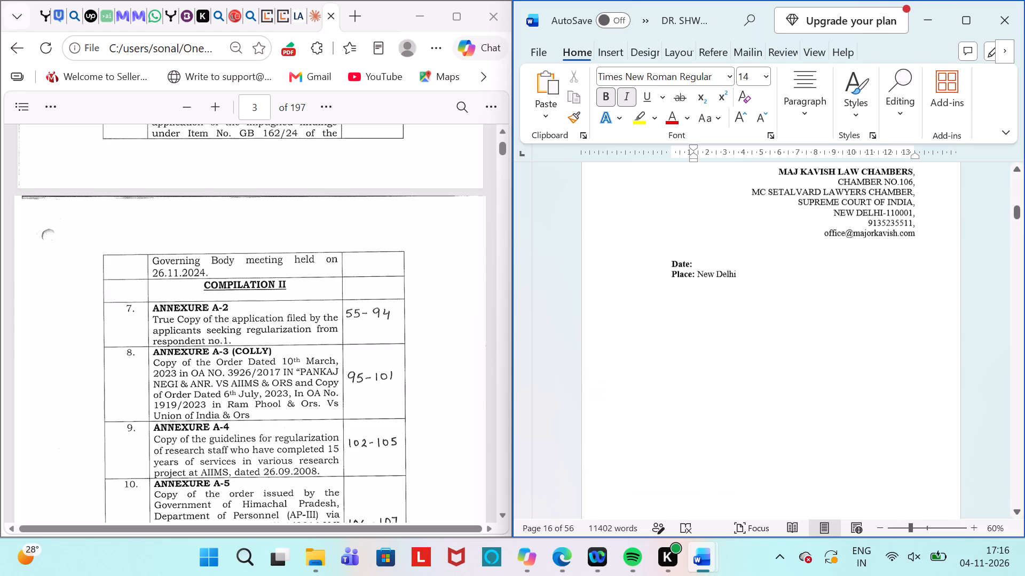
scroll(777, 225, up, 4)
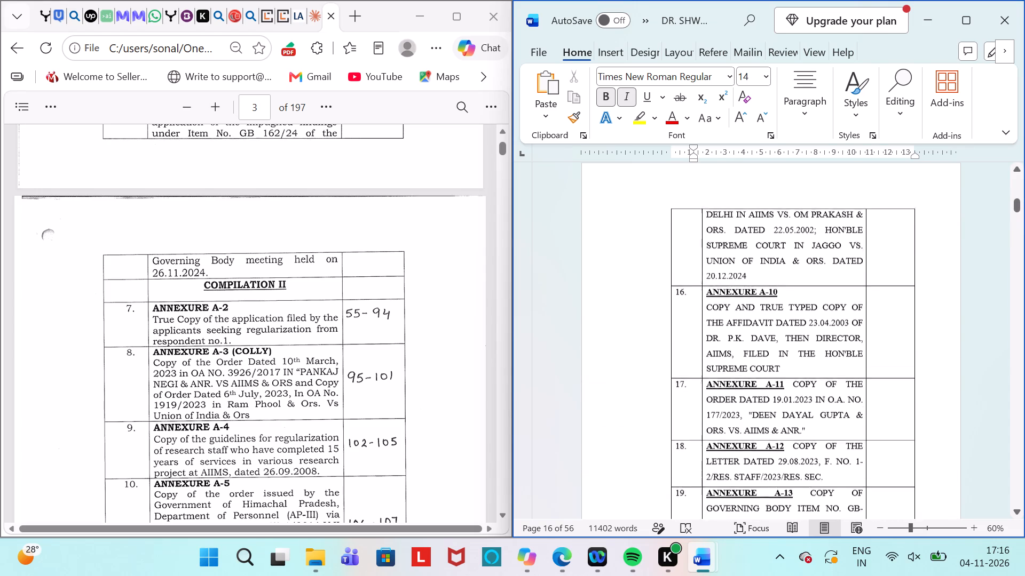
scroll(777, 225, up, 6)
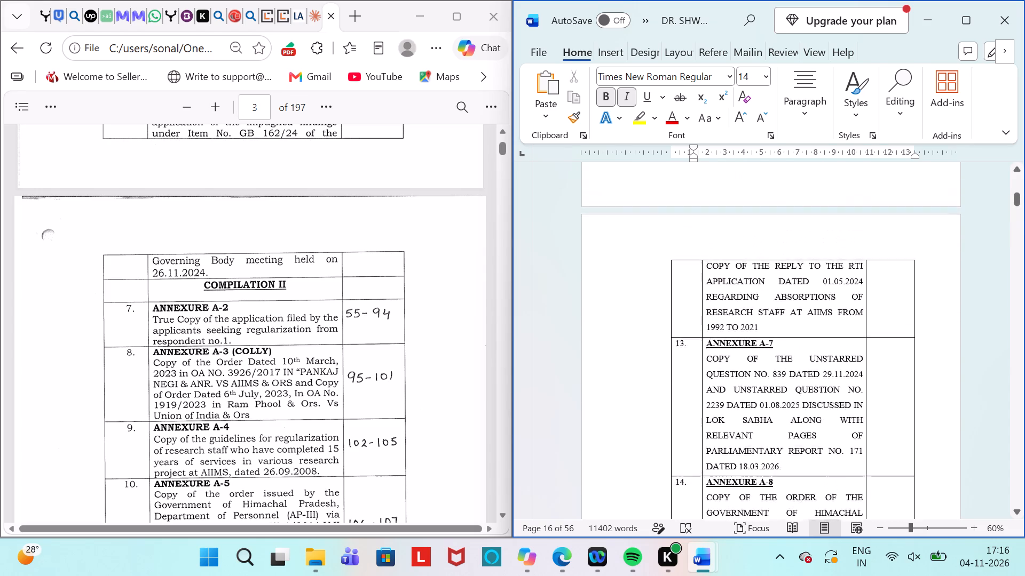
scroll(777, 225, up, 3)
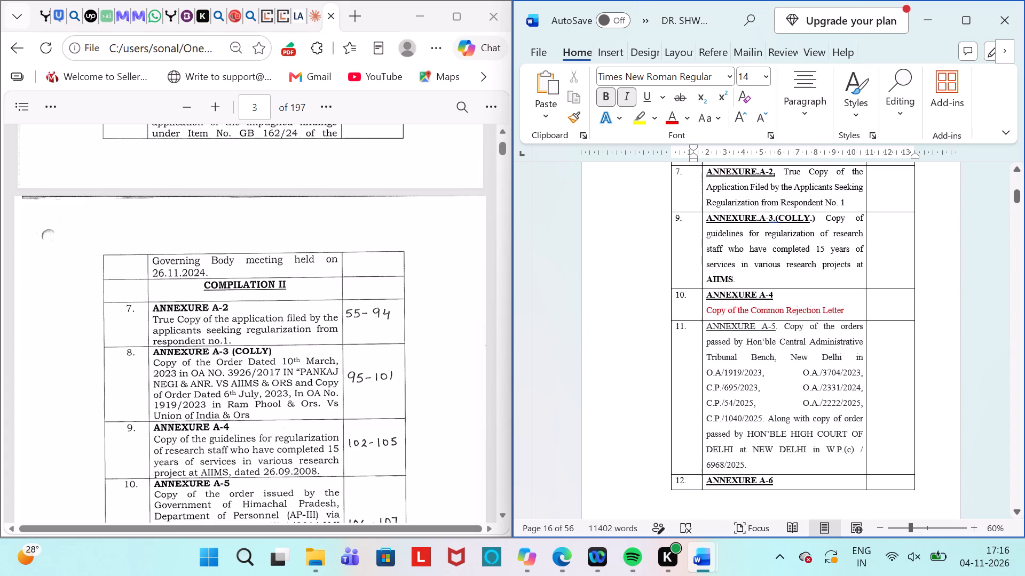
scroll(777, 225, up, 1)
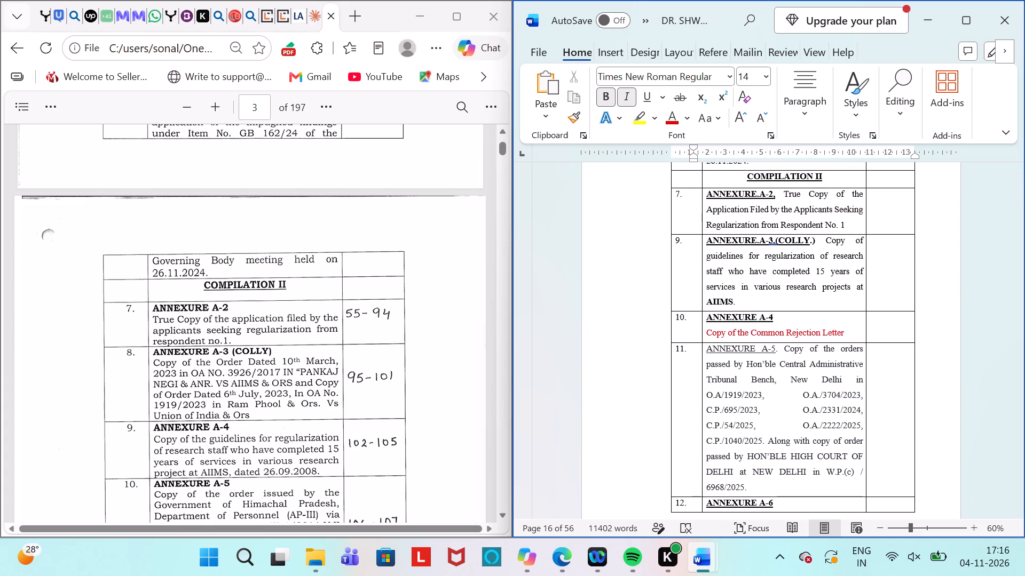
scroll(777, 225, up, 1)
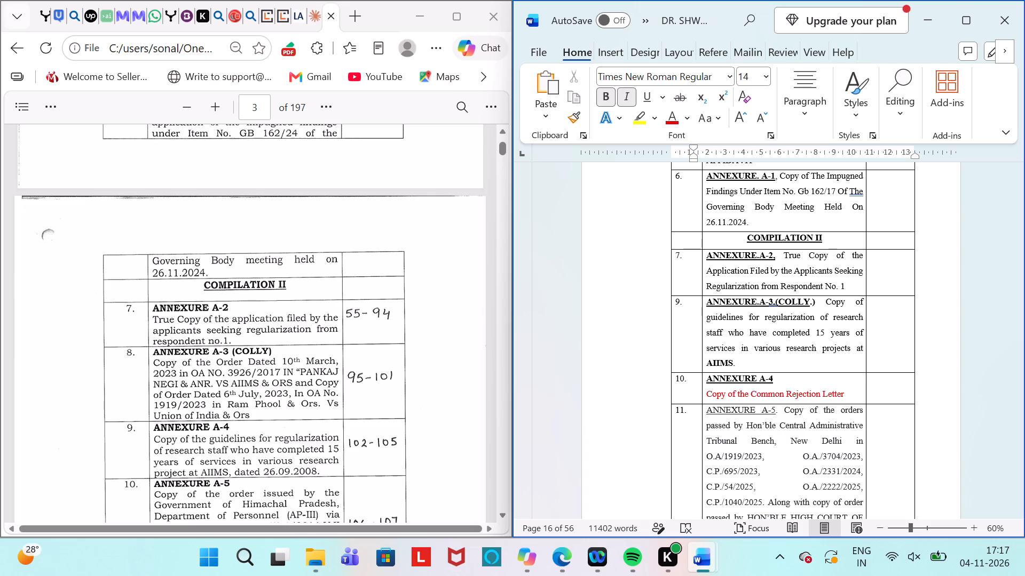
click(792, 319)
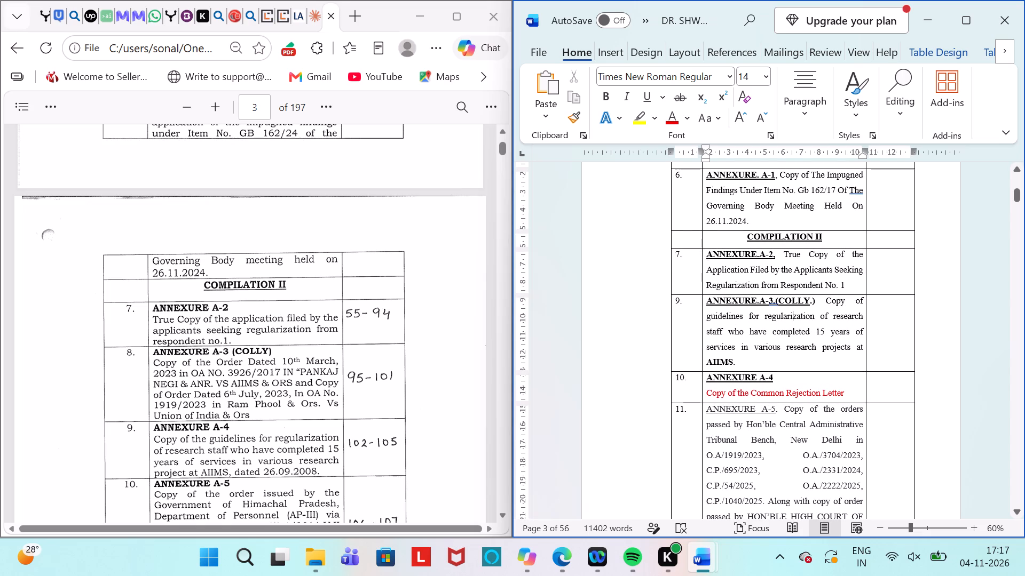
click(782, 174)
drag(782, 174, 762, 220)
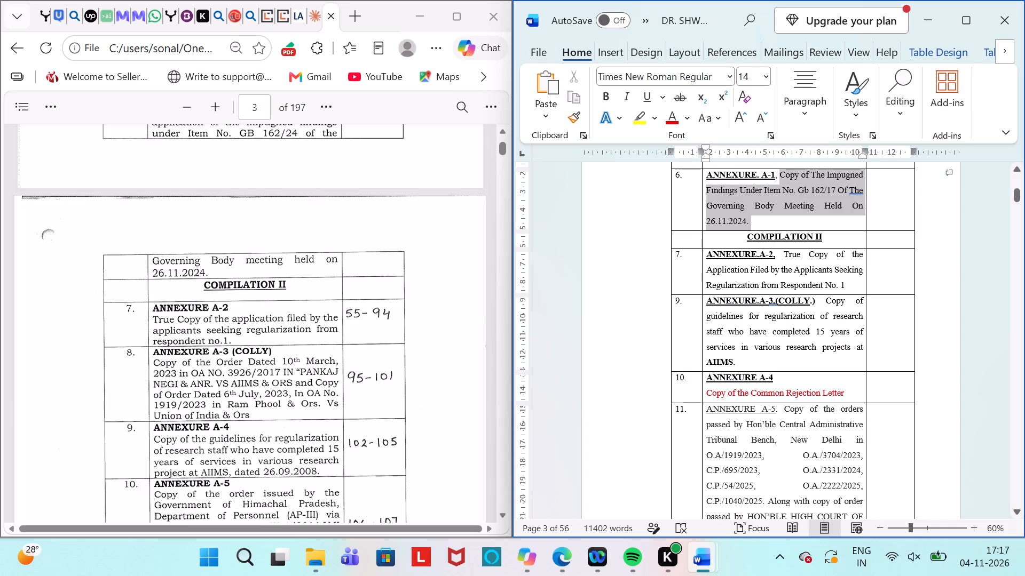
drag(762, 220, 760, 221)
click(719, 114)
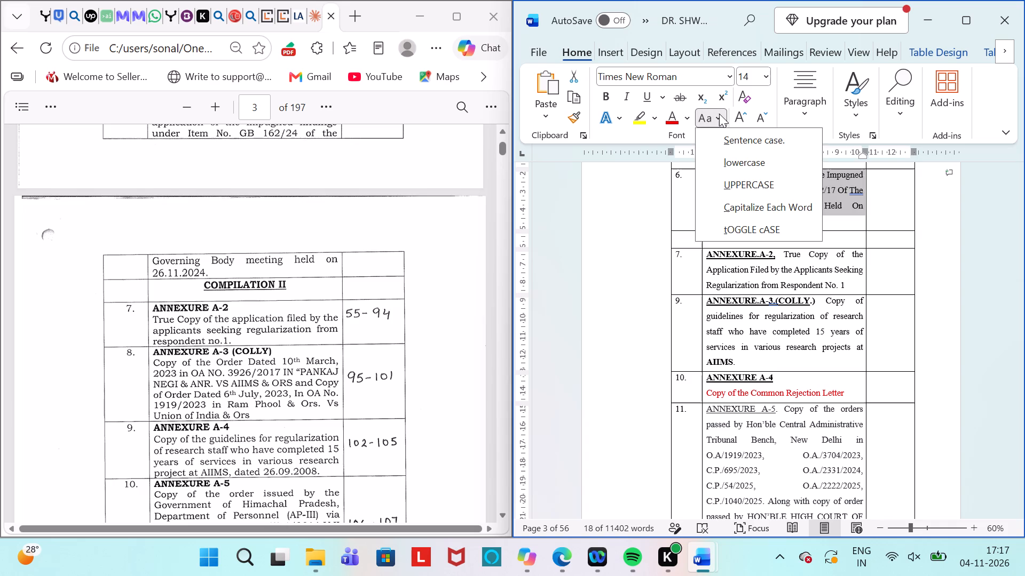
click(740, 203)
click(801, 203)
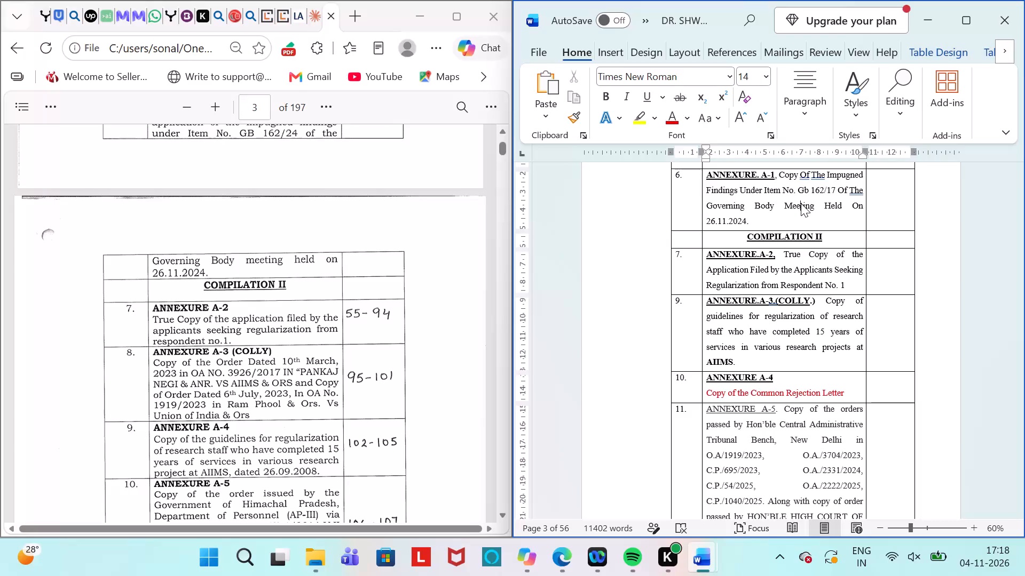
For the index's red Annexure A-4 entry on the Common Rejection Letter, search the scanned application PDF in the browser for "rejection letter".
scroll(801, 203, down, 2)
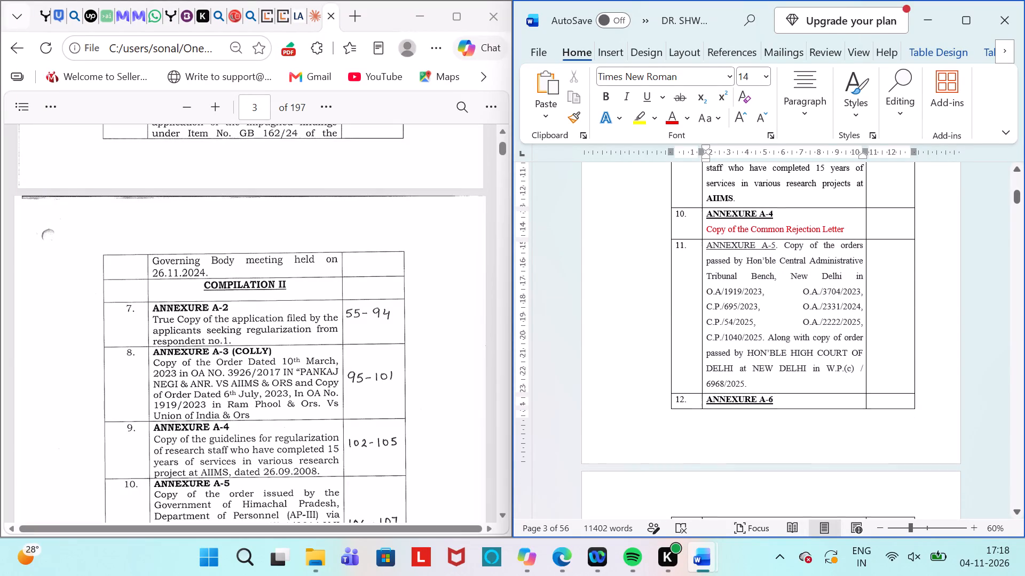
click(847, 227)
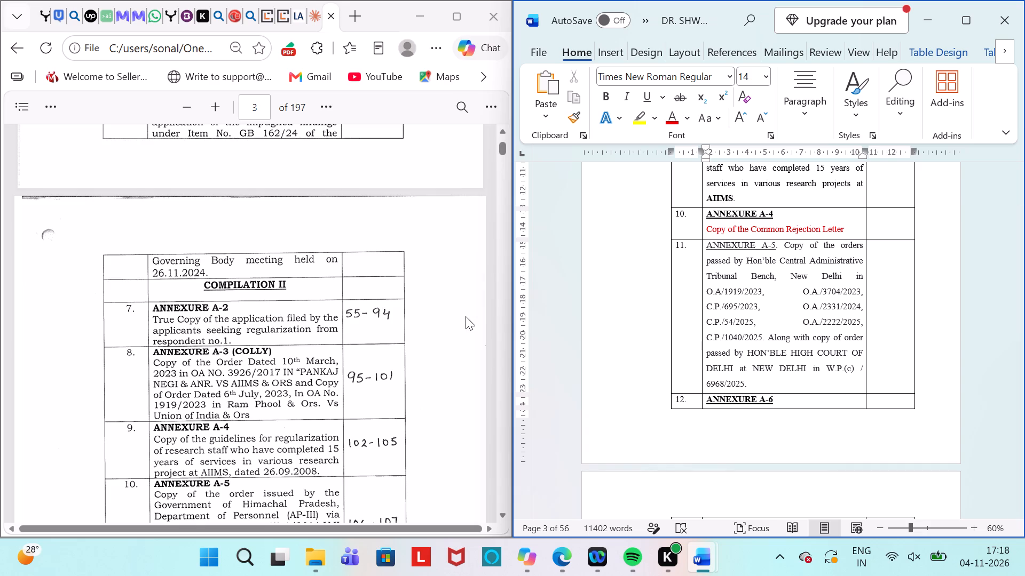
scroll(466, 316, down, 1)
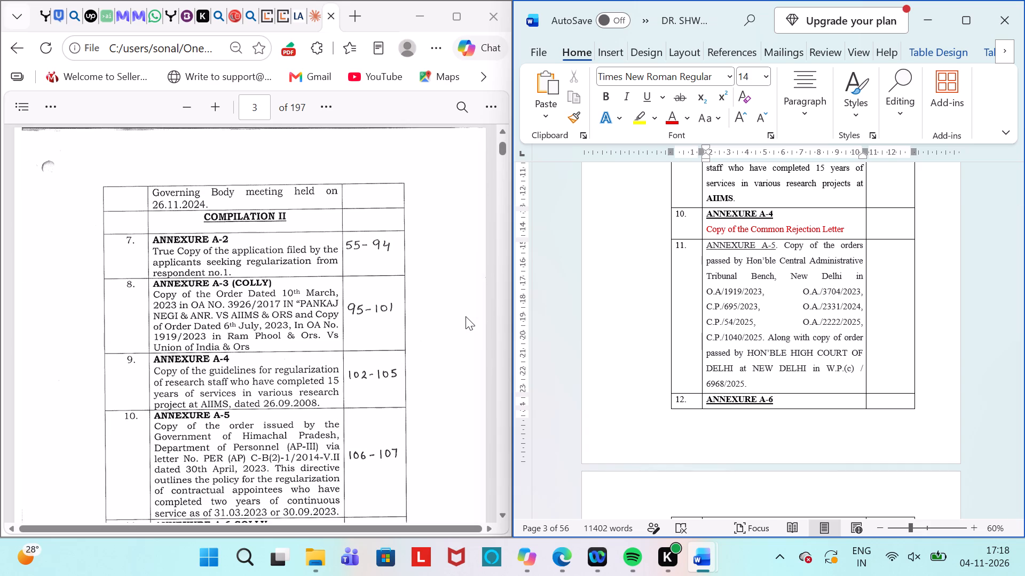
click(464, 102)
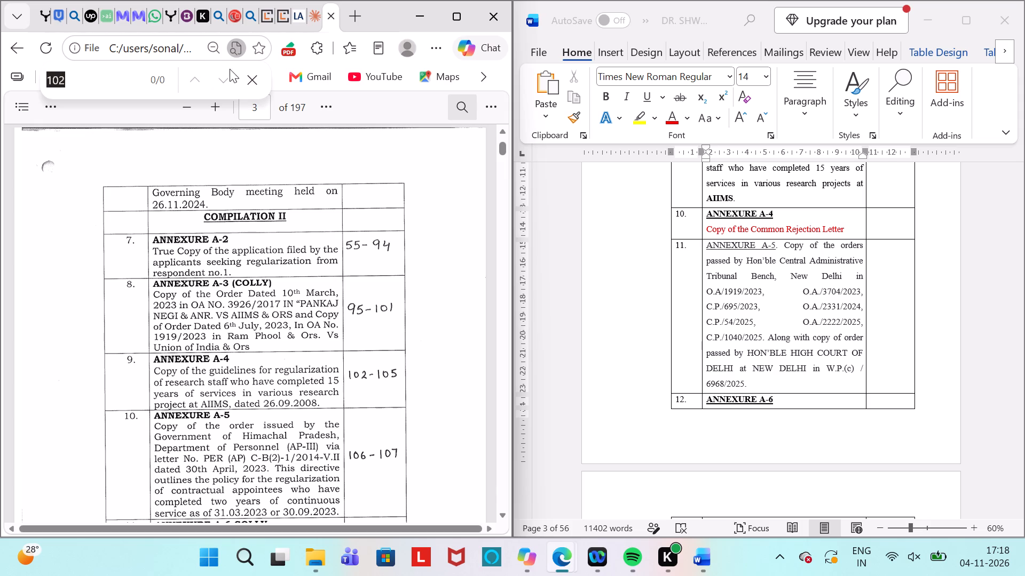
click(249, 77)
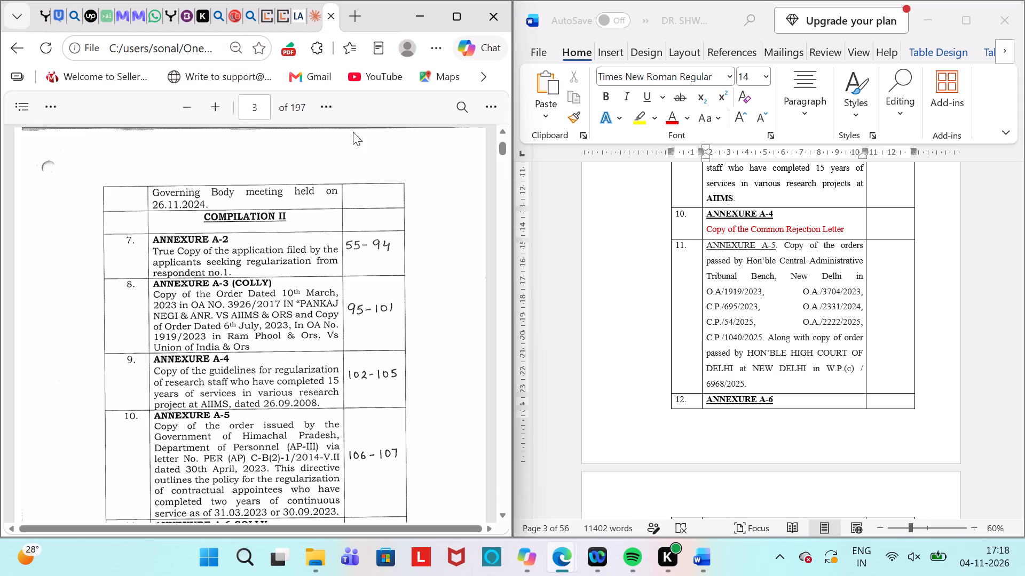
click(455, 113)
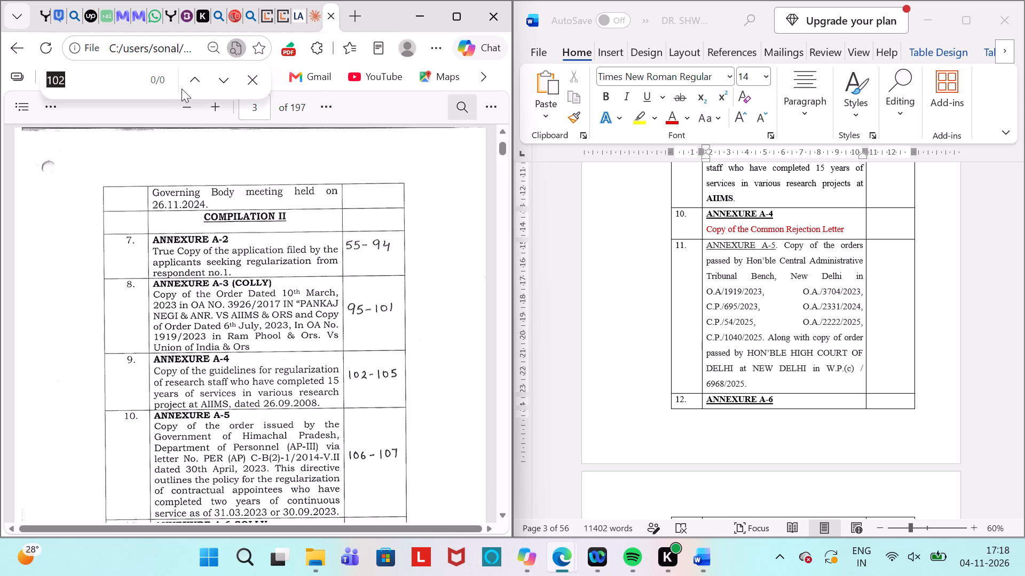
click(138, 81)
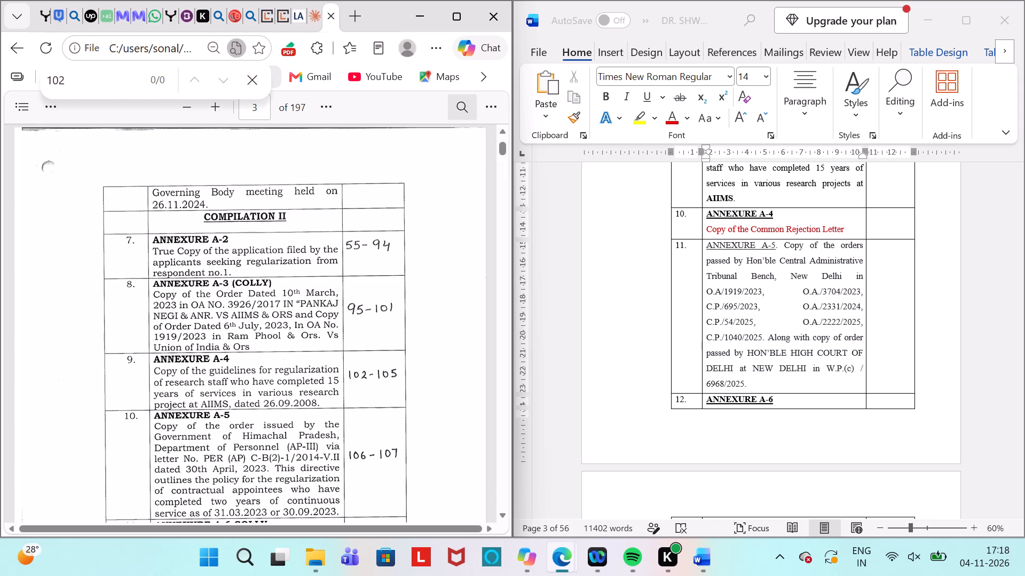
key(BackSpace)
key(BackSpace)
key(BackSpace)
key(BackSpace)
key(BackSpace)
key(BackSpace)
key(BackSpace)
key(BackSpace)
key(BackSpace)
key(BackSpace)
key(BackSpace)
key(BackSpace)
key(BackSpace)
key(BackSpace)
key(BackSpace)
key(BackSpace)
key(BackSpace)
key(BackSpace)
key(BackSpace)
key(BackSpace)
text(rejection letter)
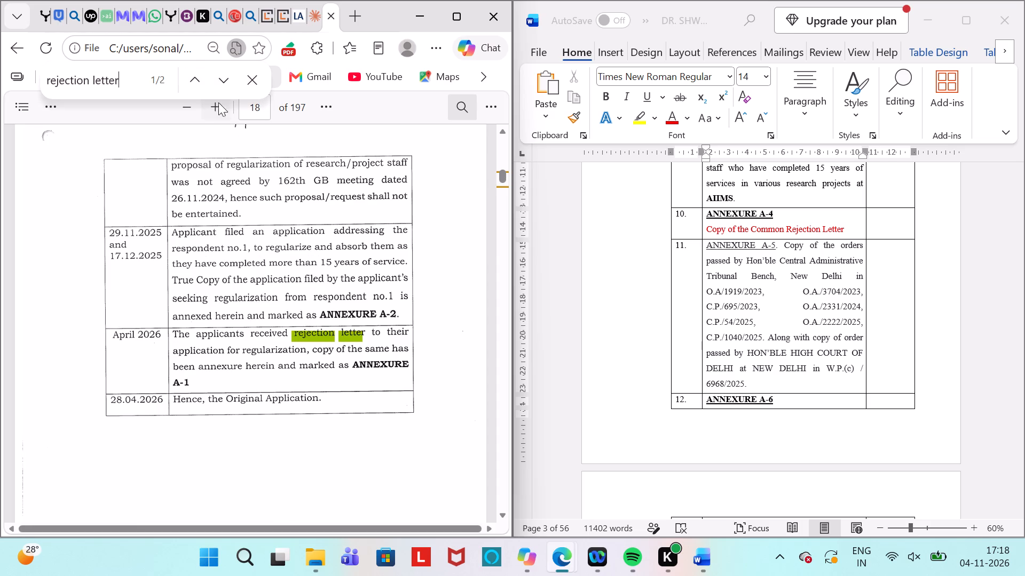
Go to the next "rejection letter" match and read paragraph 4.6 with the annexure attachment wording above and below it.
click(218, 79)
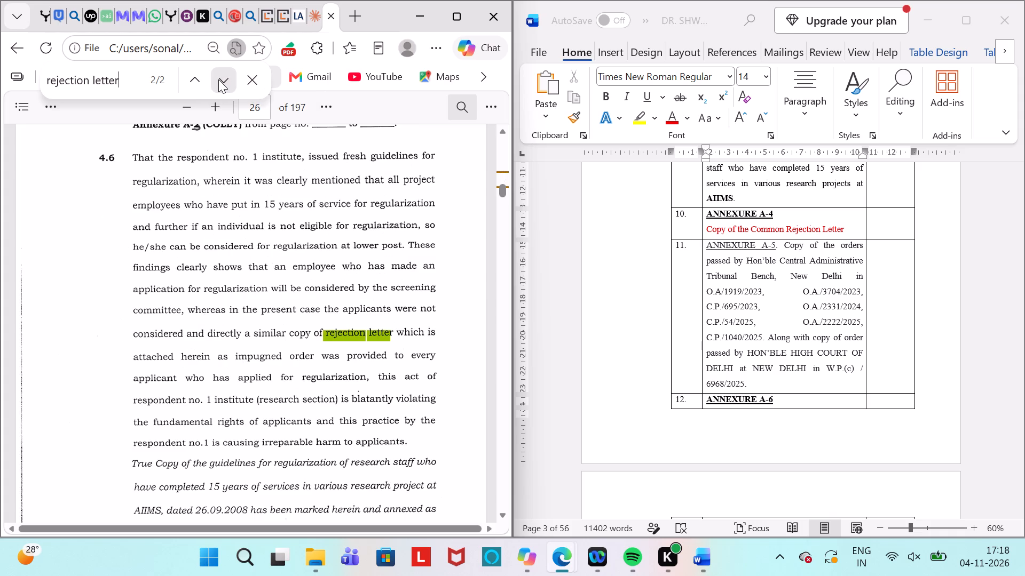
scroll(340, 220, down, 1)
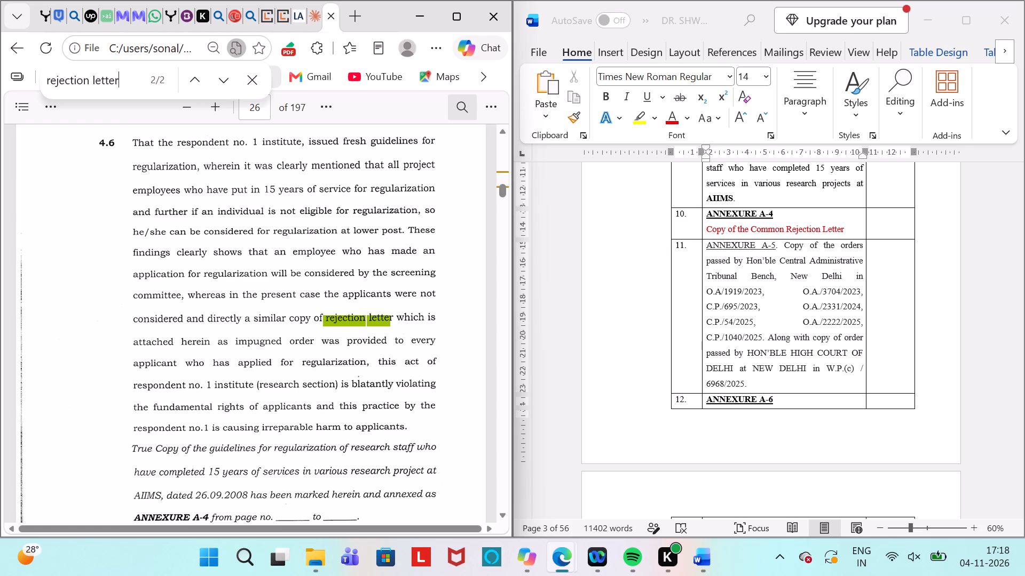
scroll(340, 220, down, 1)
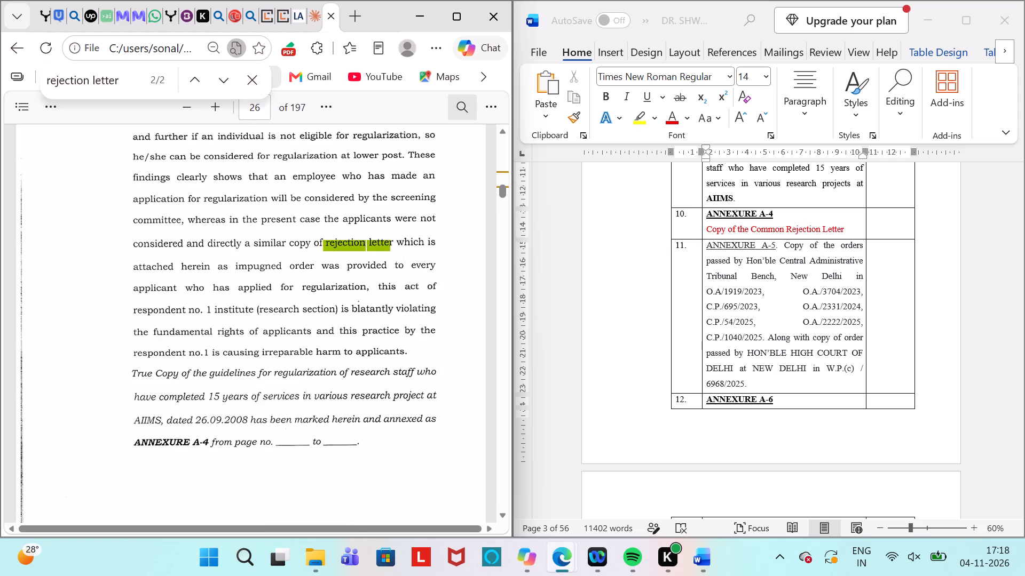
scroll(340, 220, down, 1)
scroll(340, 220, up, 1)
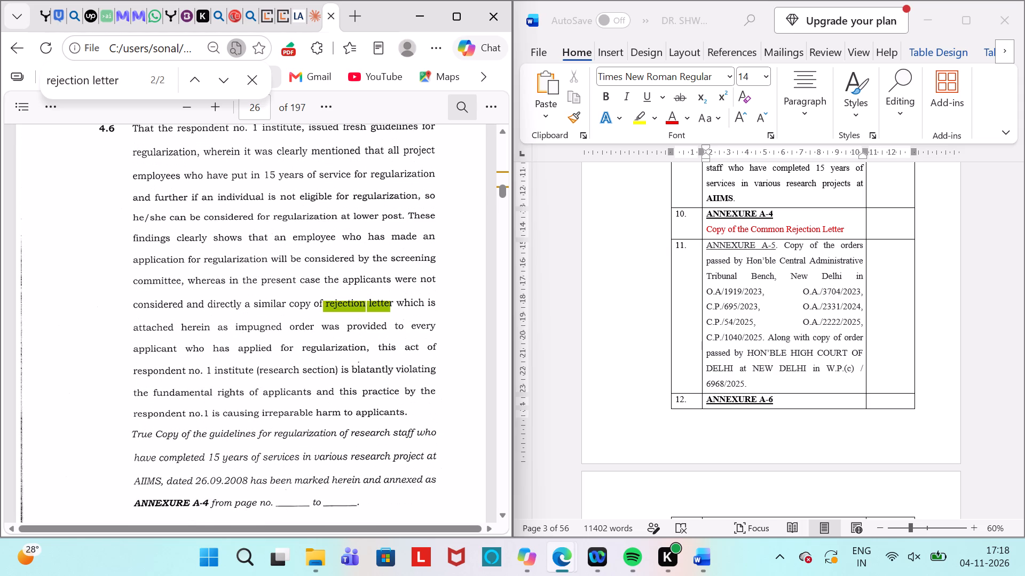
scroll(324, 175, up, 1)
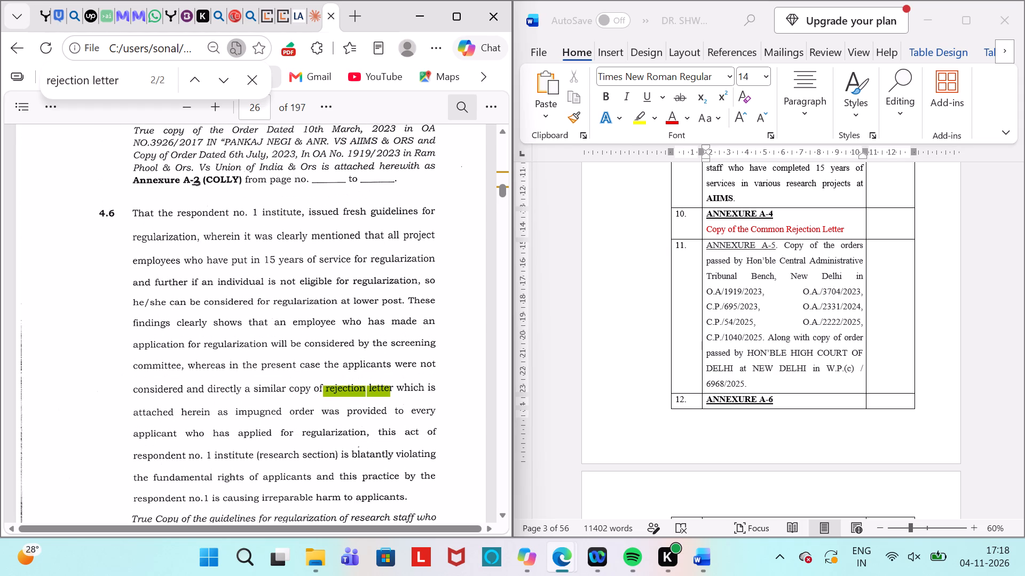
Return to the annexure index near the start of the scanned application PDF and compare its annexure entries with the draft's index.
scroll(416, 173, up, 1)
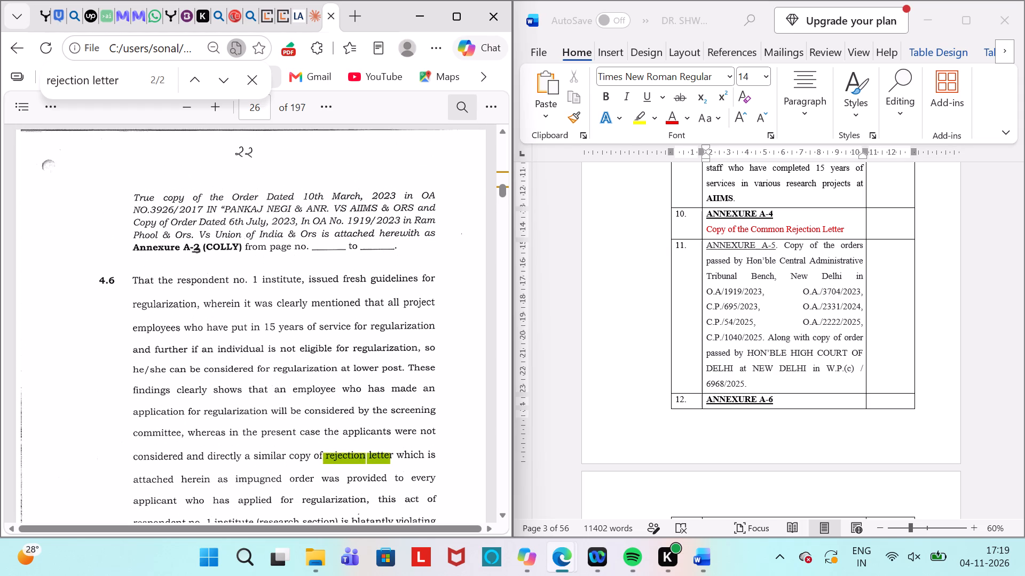
drag(499, 192, 501, 170)
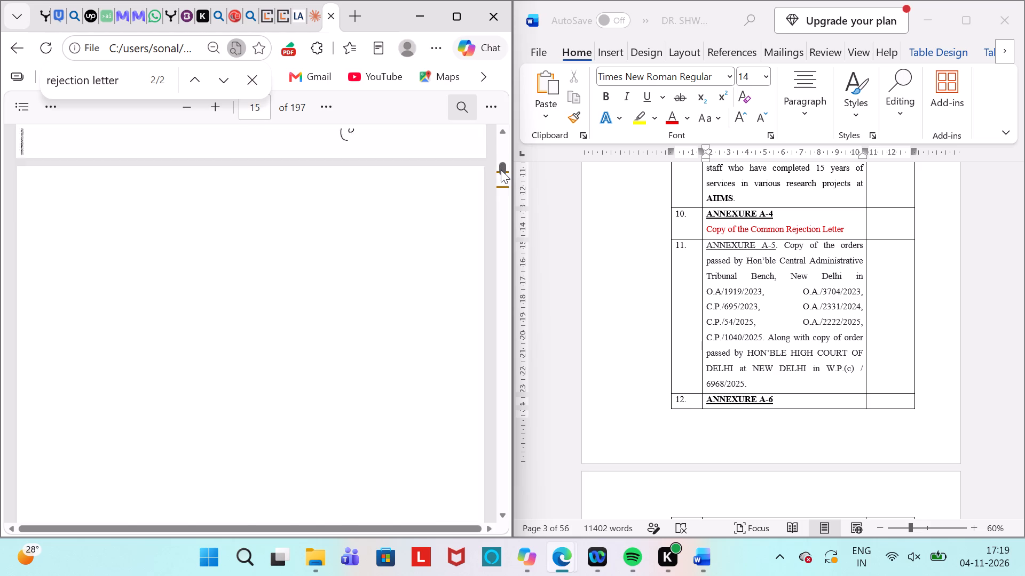
drag(501, 170, 501, 166)
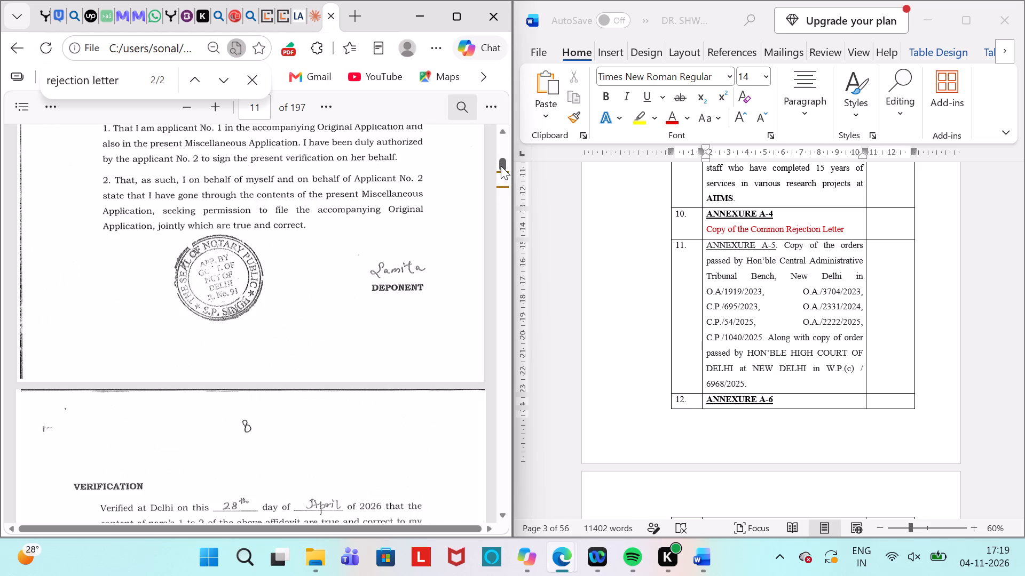
drag(501, 166, 501, 154)
scroll(379, 266, up, 2)
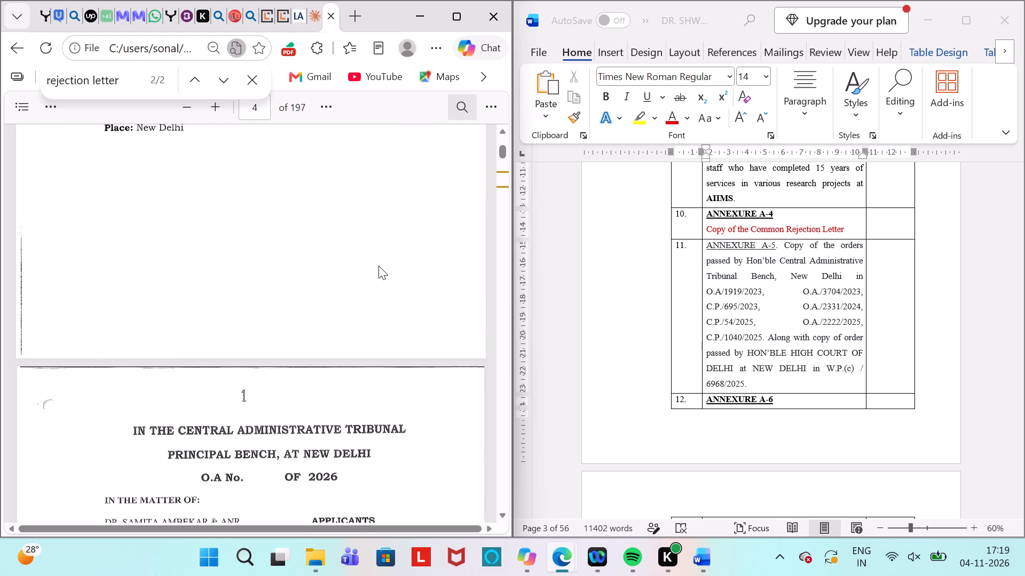
scroll(379, 266, up, 7)
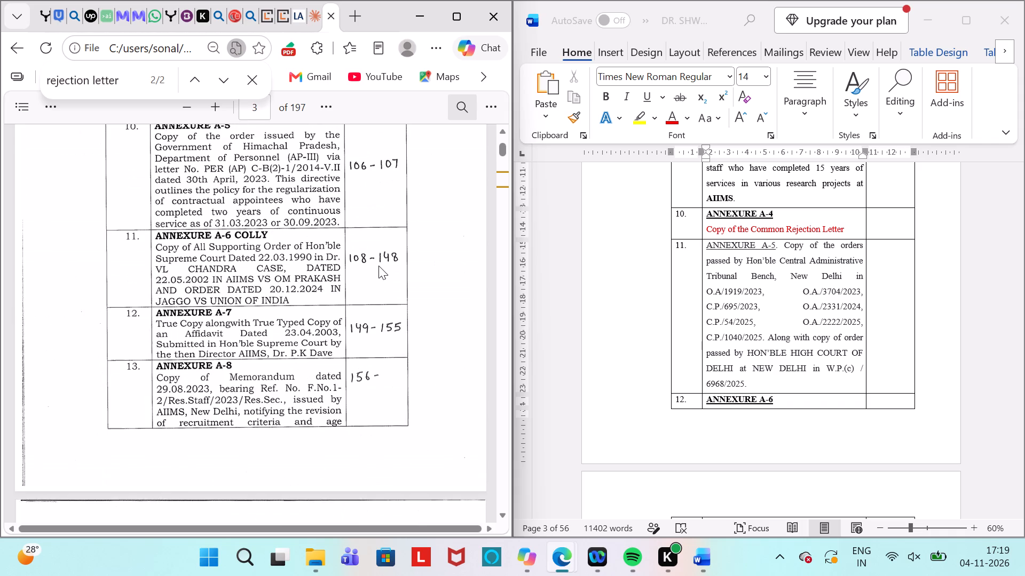
scroll(379, 266, up, 3)
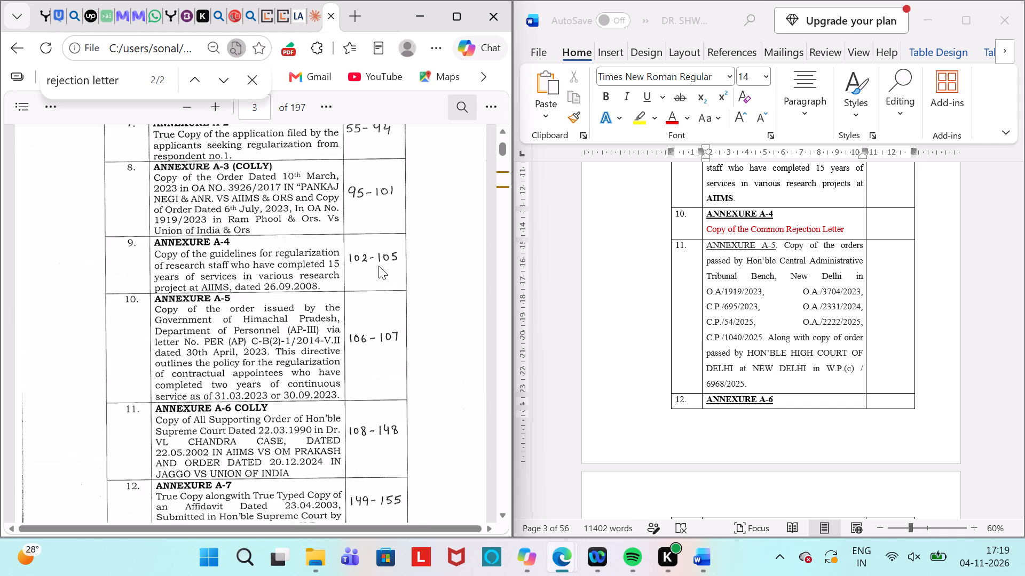
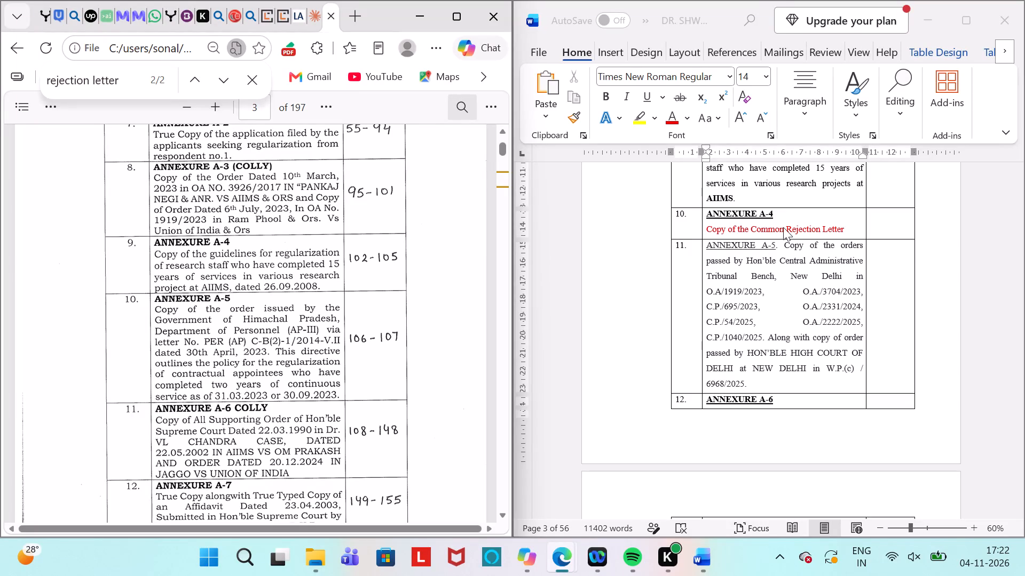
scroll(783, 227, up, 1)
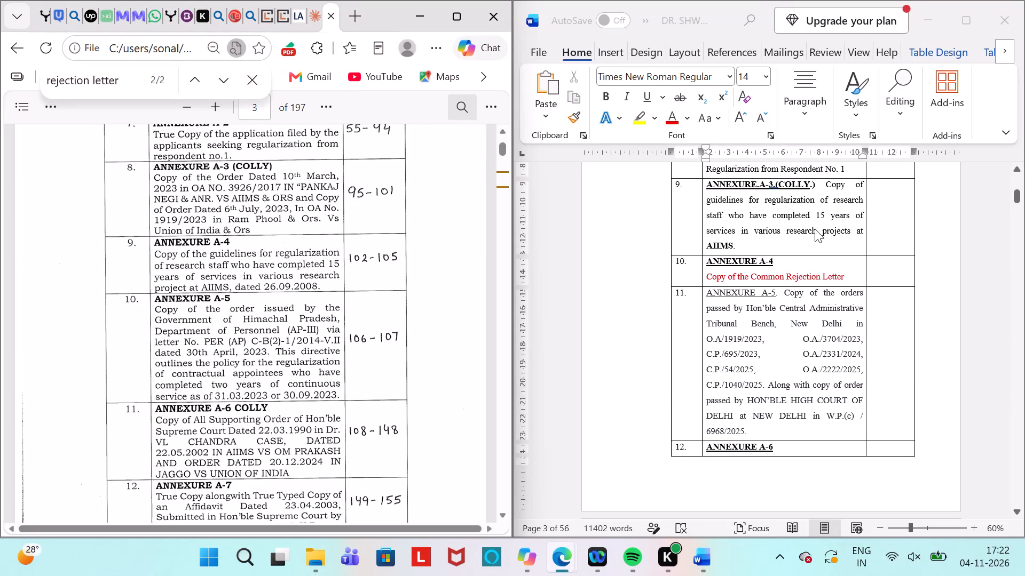
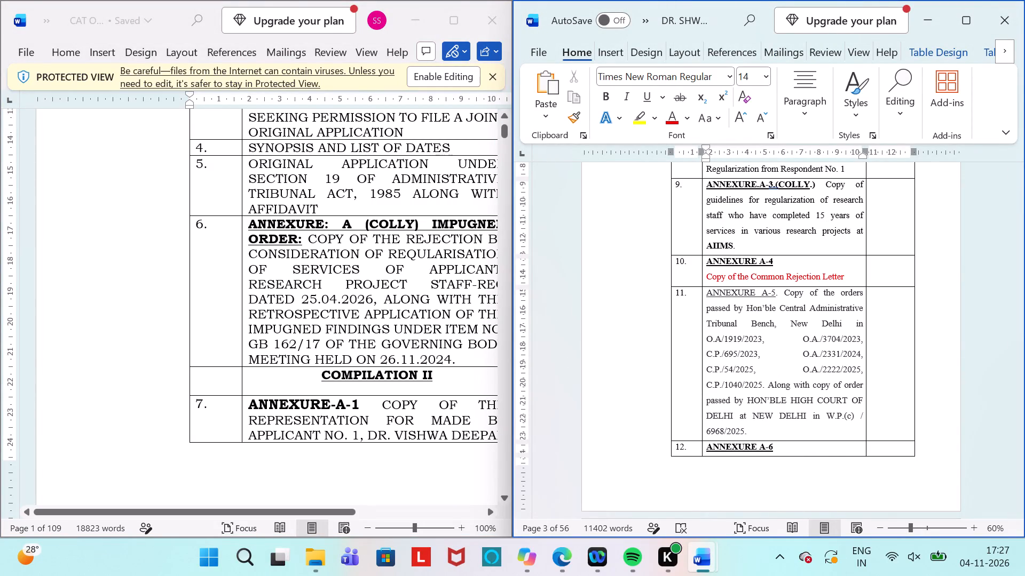
Compare the opening Compilation I entries of the reference application's index with the draft's Annexure A-4 to A-7 entries.
scroll(339, 226, up, 4)
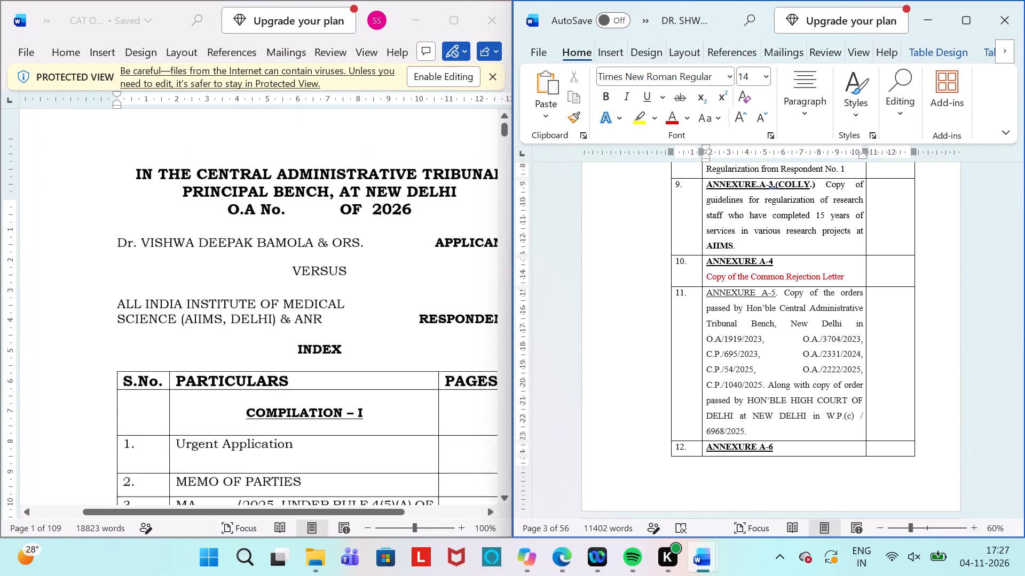
scroll(339, 226, up, 1)
scroll(339, 226, down, 1)
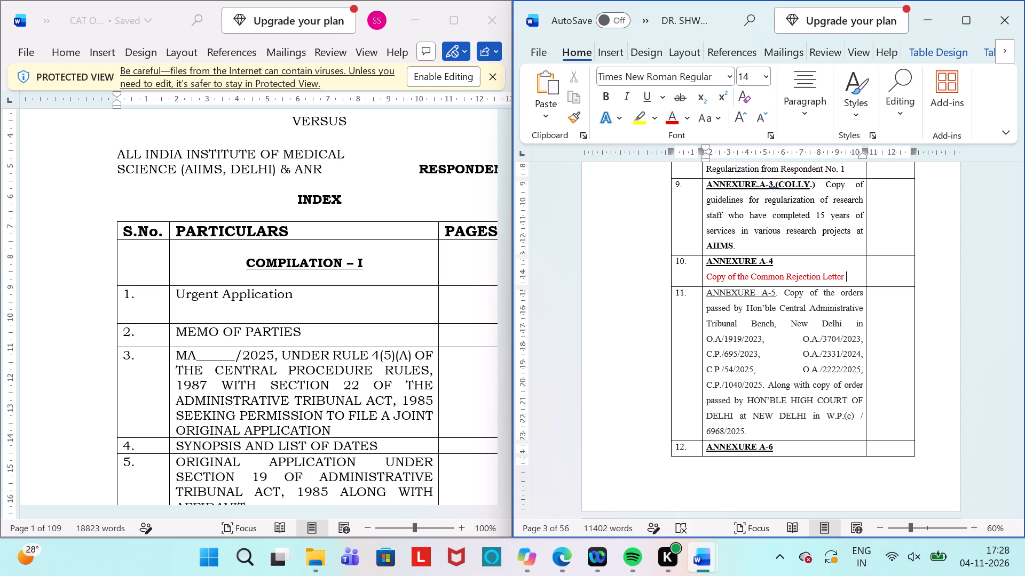
scroll(339, 226, down, 1)
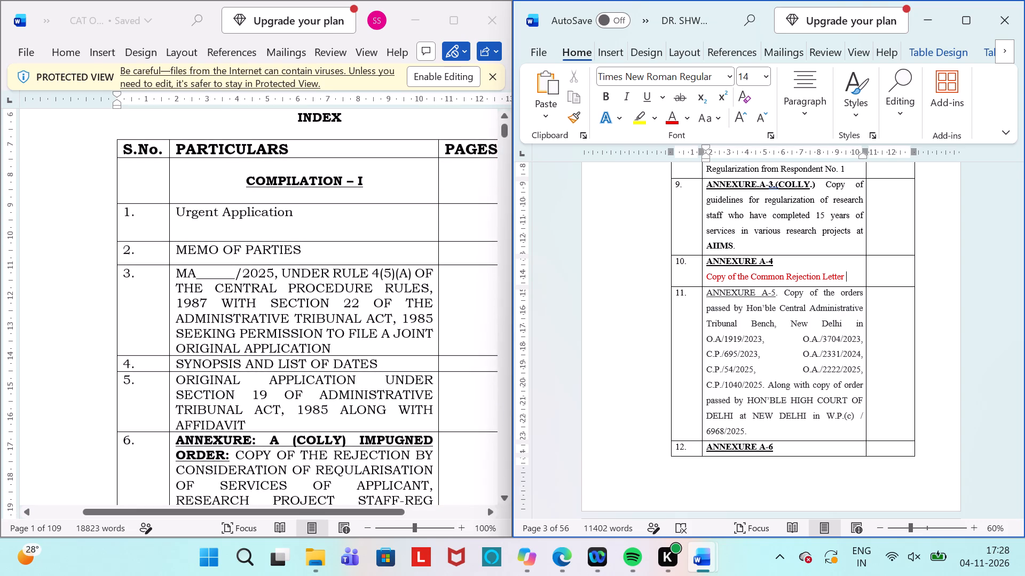
scroll(638, 294, down, 3)
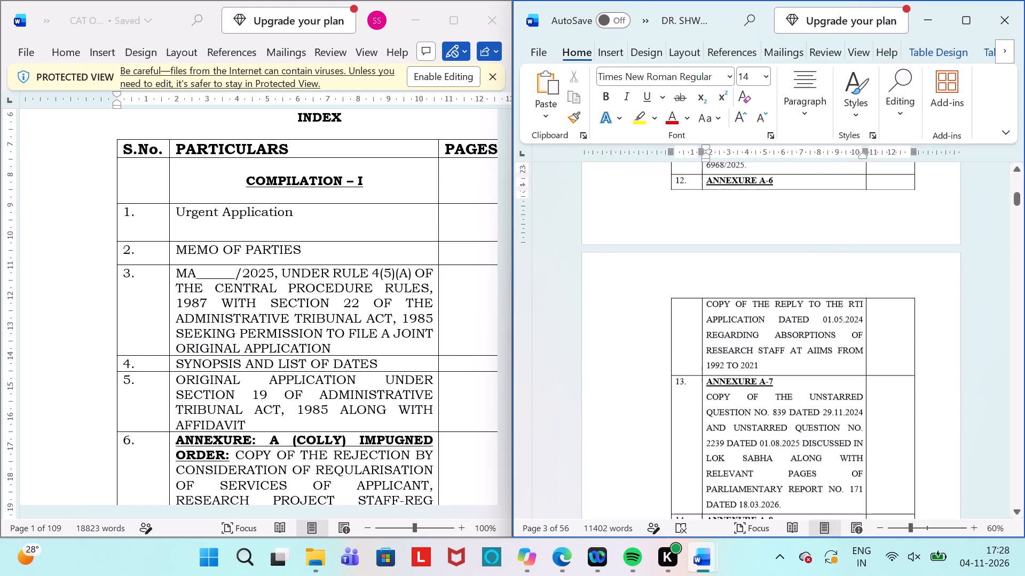
scroll(638, 294, left, 1)
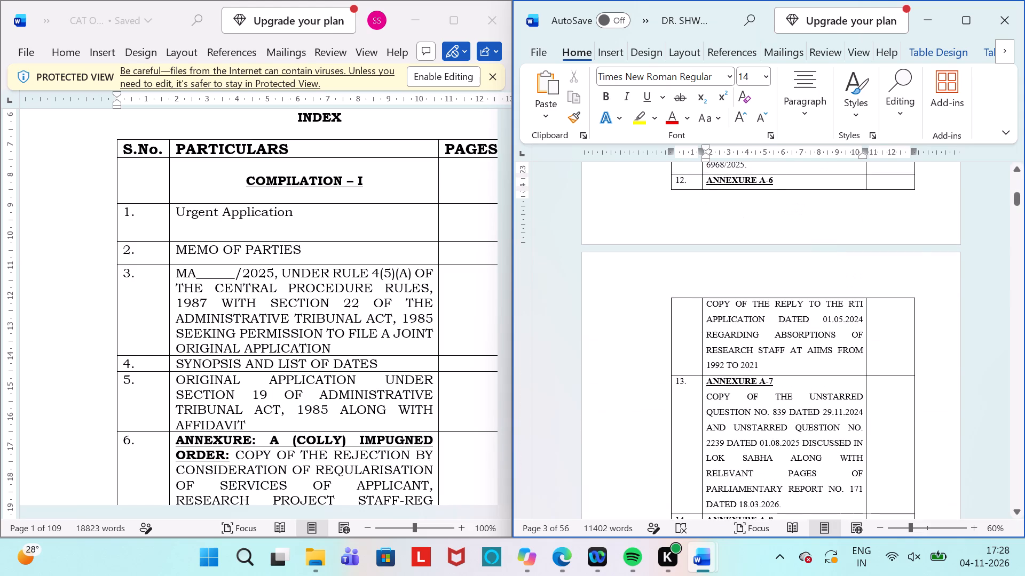
scroll(638, 294, left, 1)
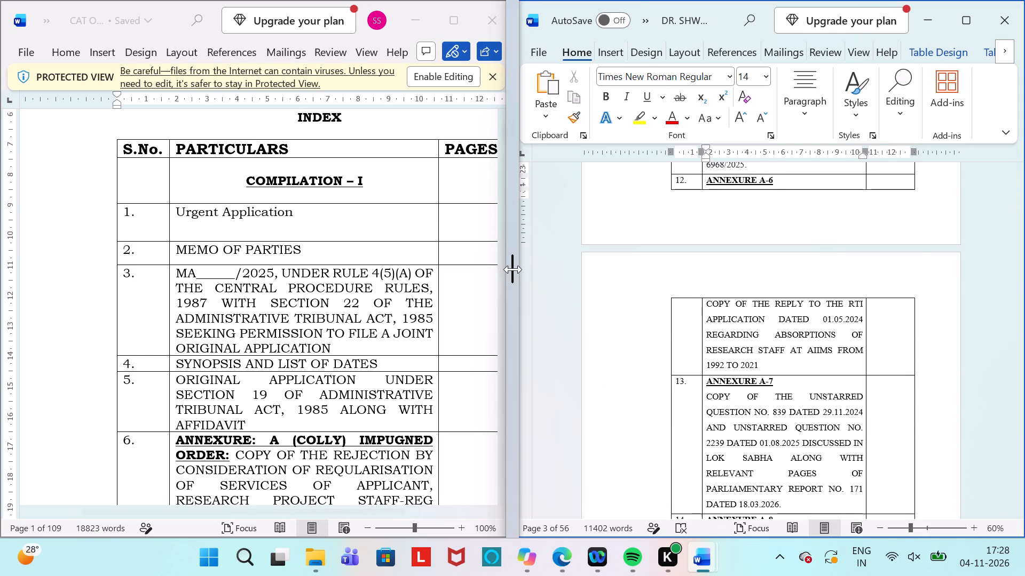
Narrow the reference document's window to give the draft more width, keeping the reference index table in view.
drag(513, 269, 437, 276)
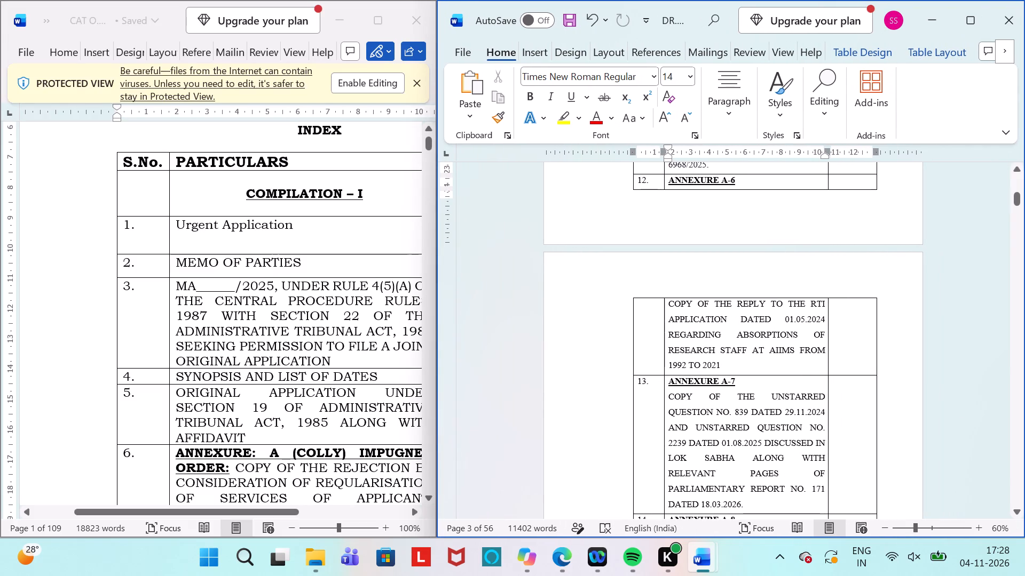
scroll(310, 315, left, 1)
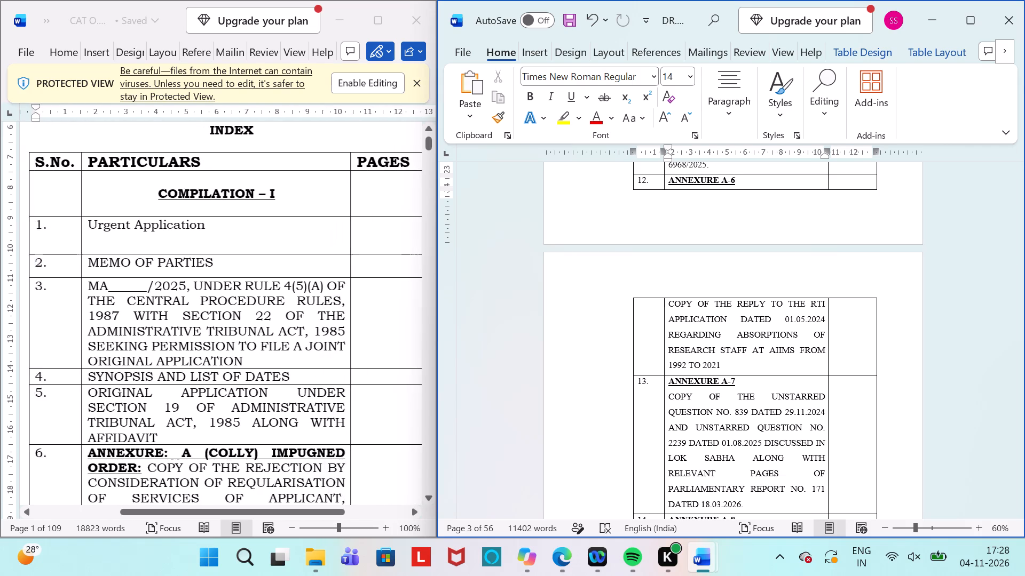
scroll(310, 315, left, 1)
Examine the reference index's impugned order entry, Annexure A (Colly), alongside the draft's Annexure A-4 rejection letter entry.
scroll(310, 315, down, 1)
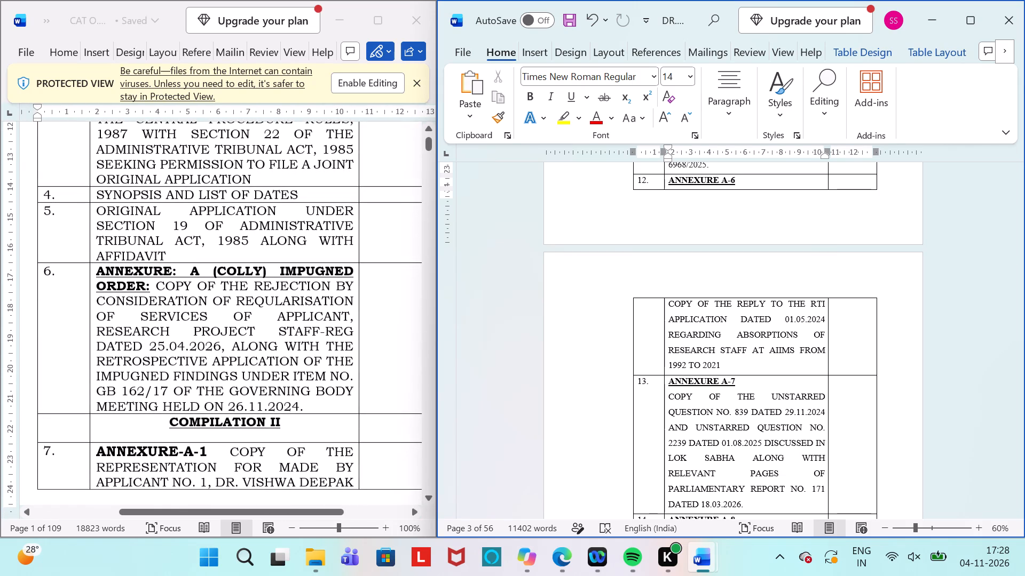
scroll(310, 315, down, 1)
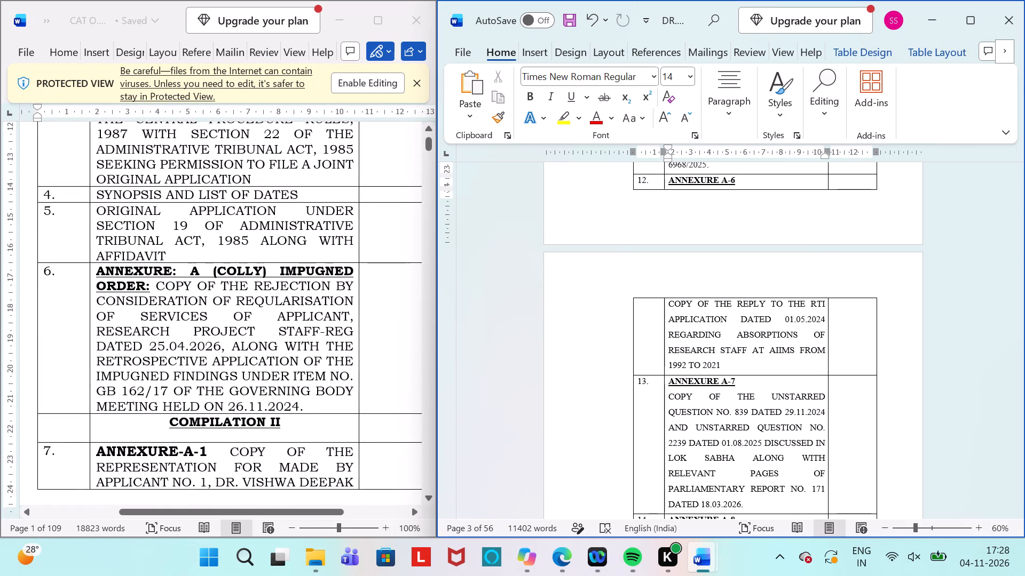
scroll(310, 315, down, 1)
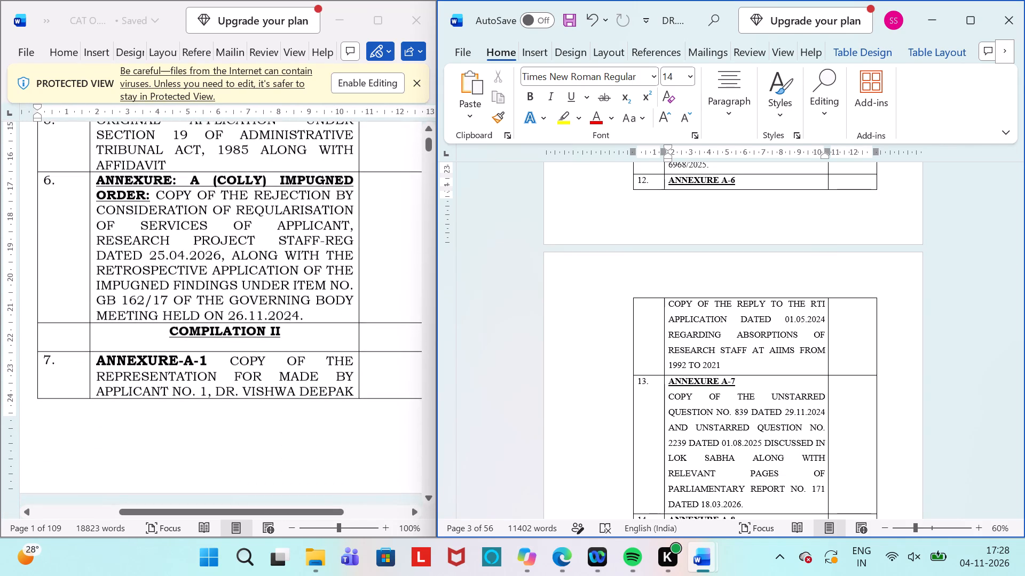
scroll(634, 286, up, 3)
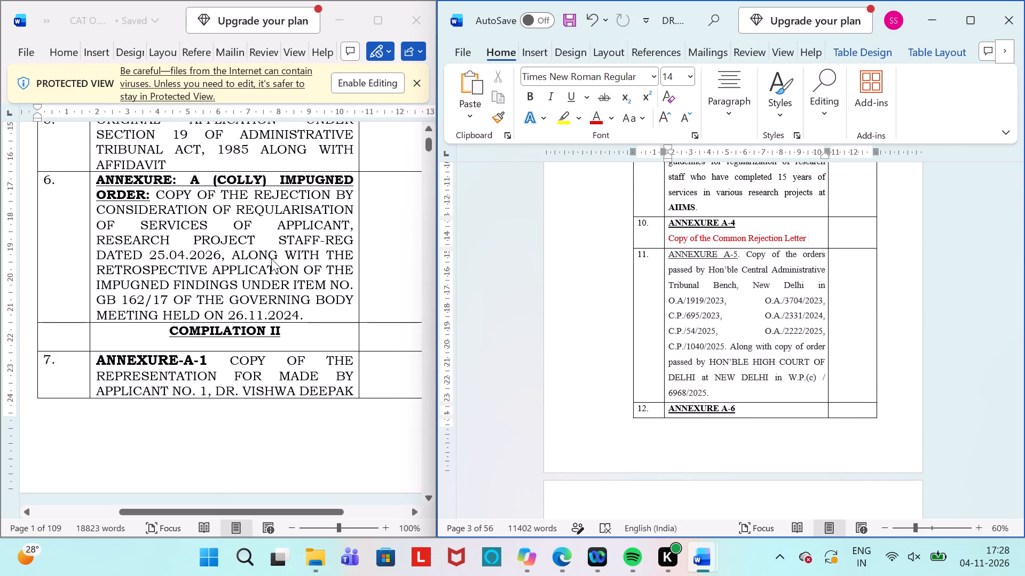
scroll(271, 259, down, 2)
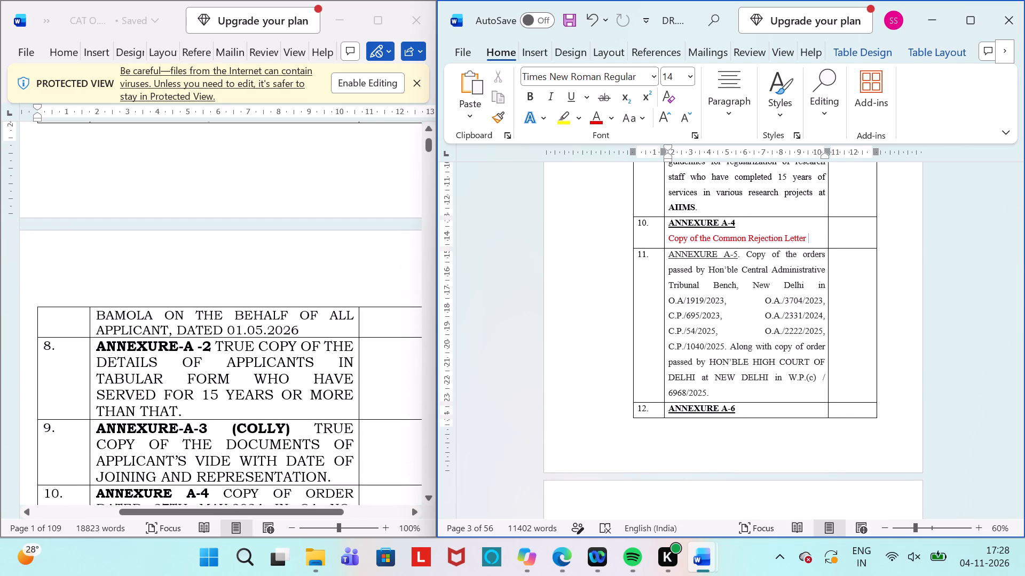
scroll(271, 259, down, 2)
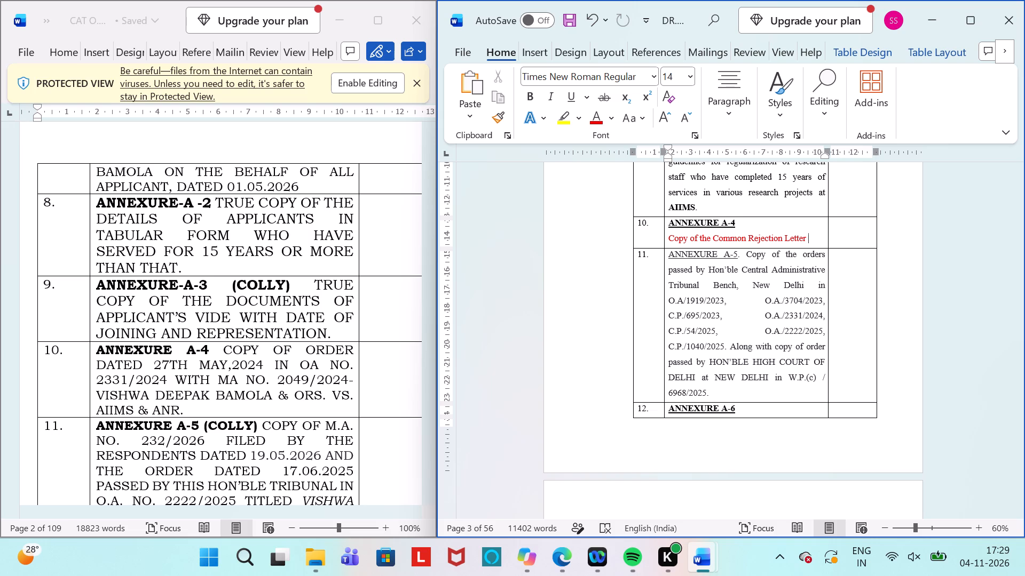
Read the reference index's annexure descriptions from Annexure A-3 through Annexure A-23 and the closing entries.
scroll(271, 259, down, 1)
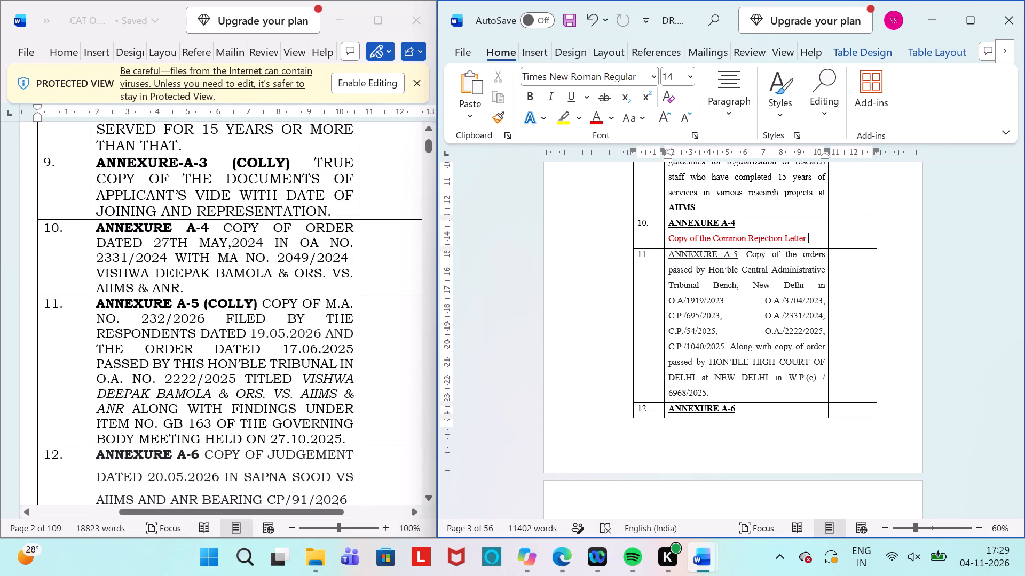
scroll(271, 259, down, 1)
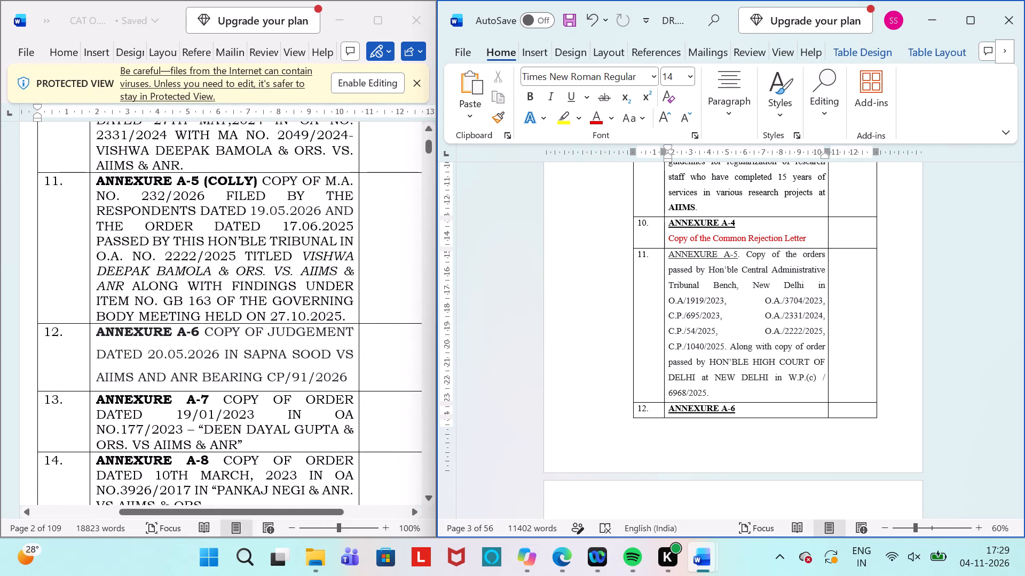
scroll(271, 259, down, 1)
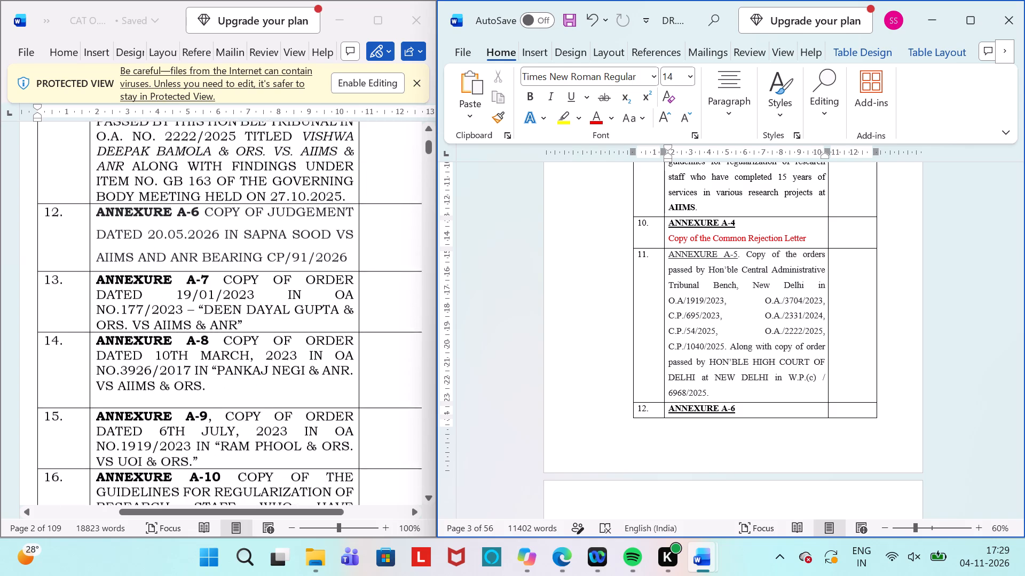
scroll(271, 259, down, 1)
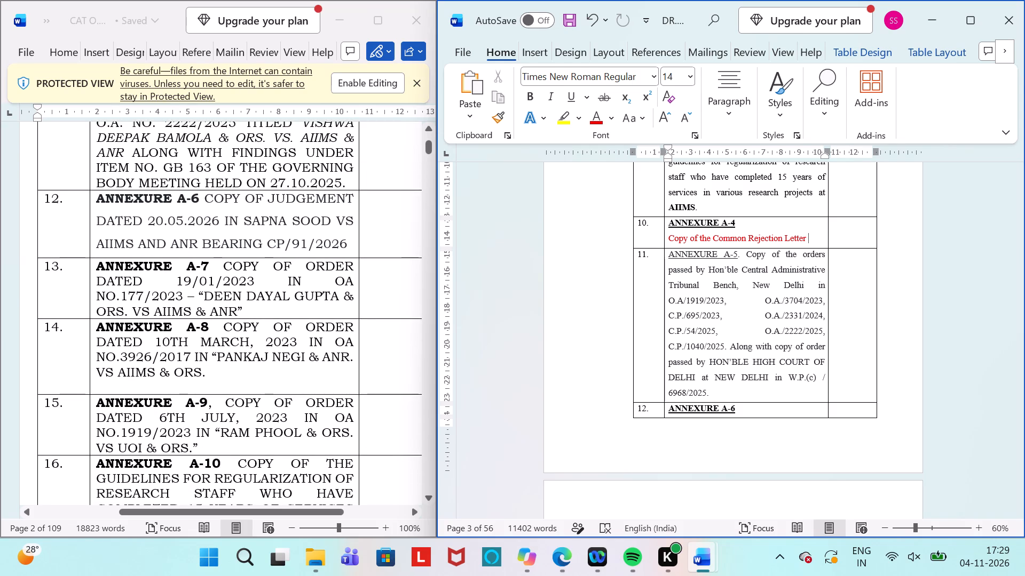
scroll(271, 259, down, 2)
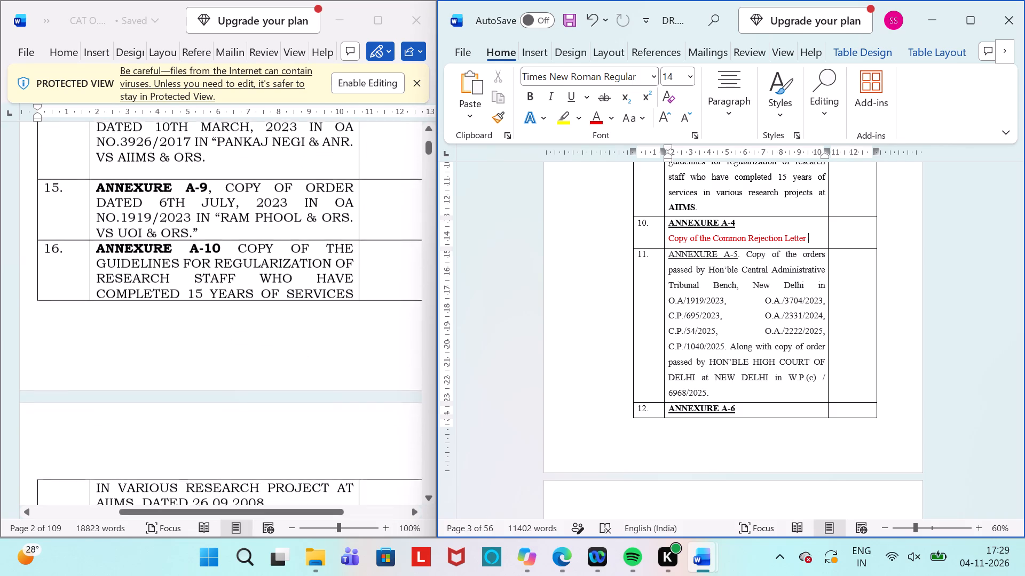
scroll(271, 259, down, 1)
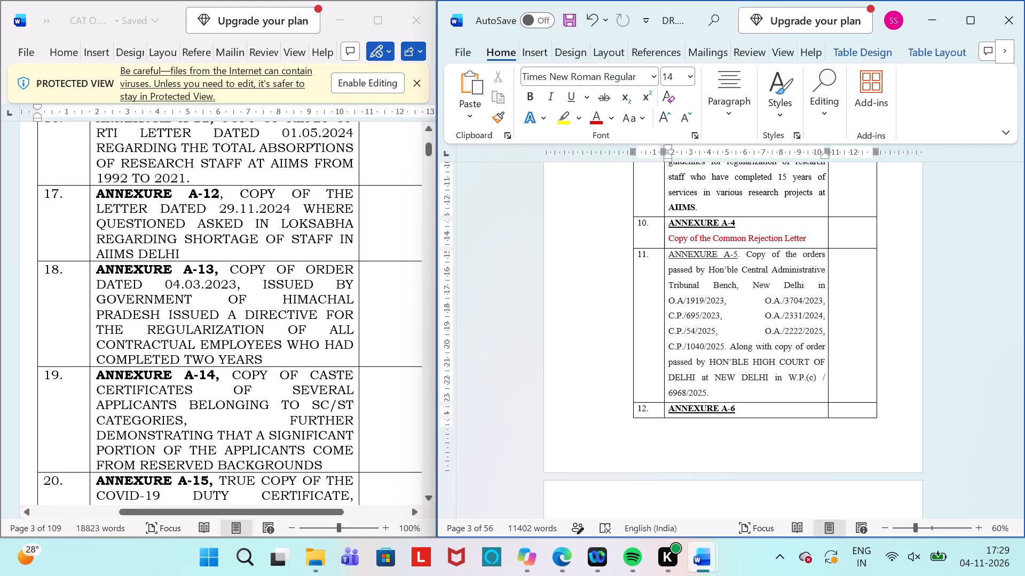
scroll(271, 259, down, 2)
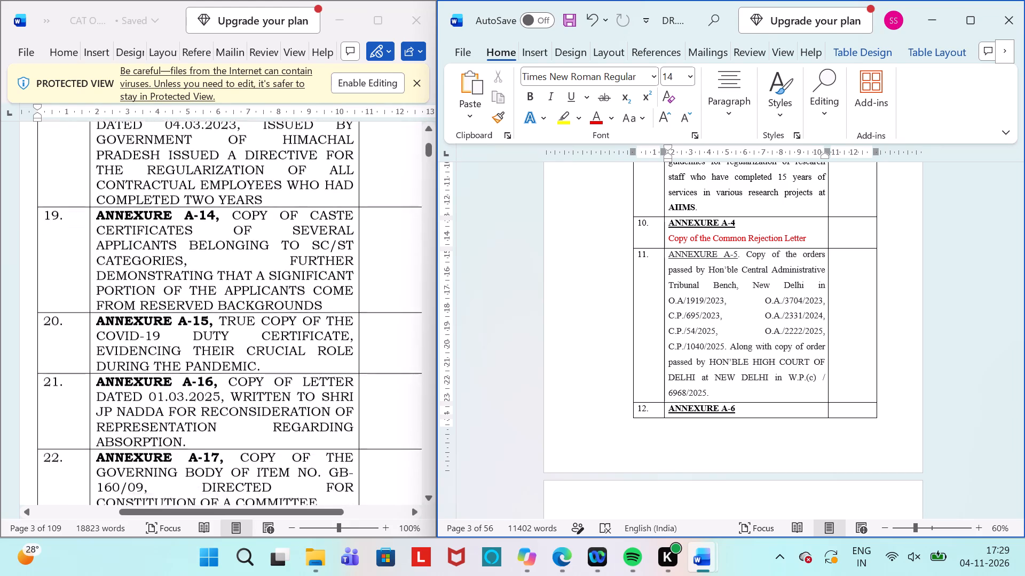
scroll(271, 259, down, 2)
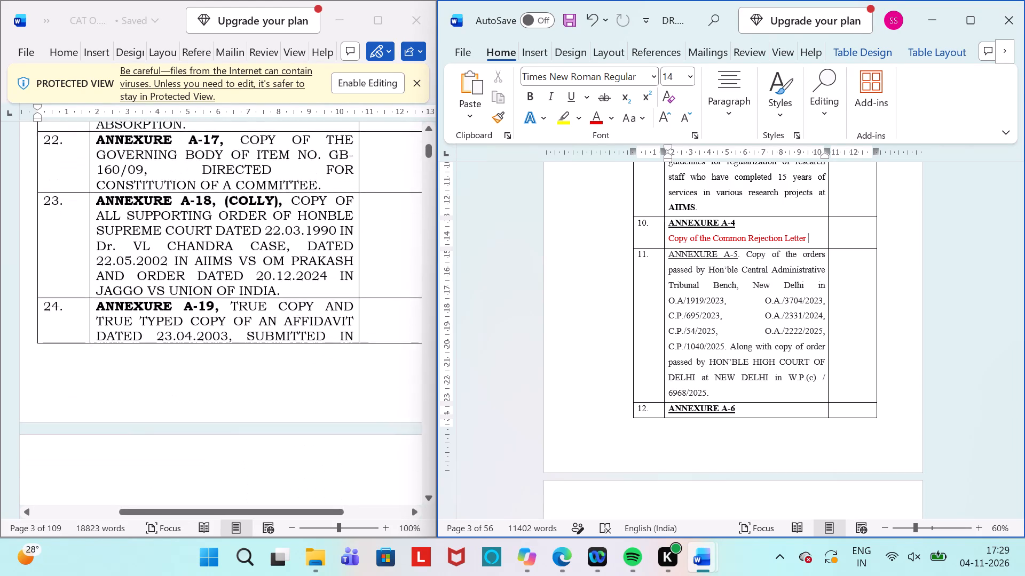
scroll(271, 259, down, 3)
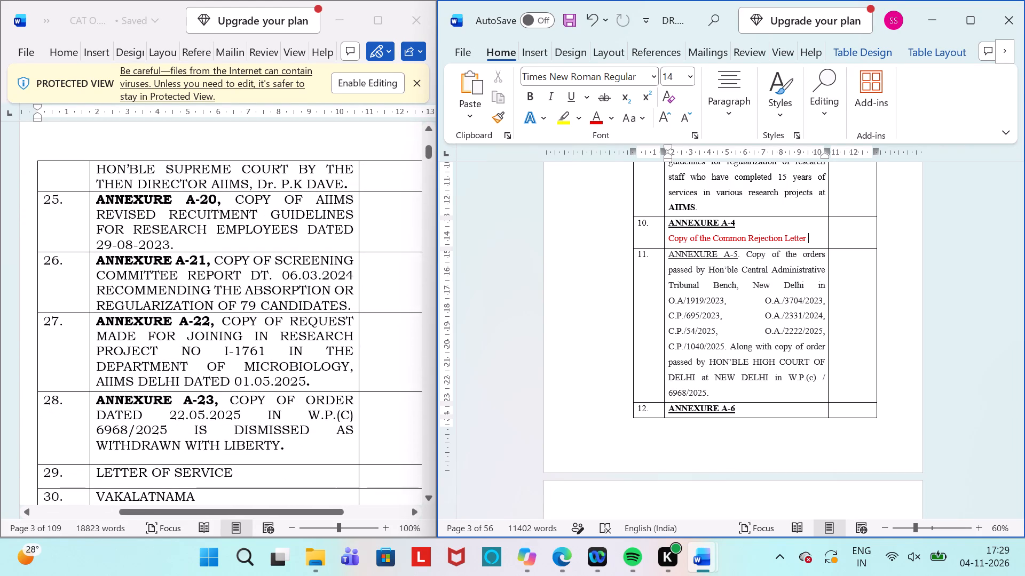
scroll(271, 259, down, 1)
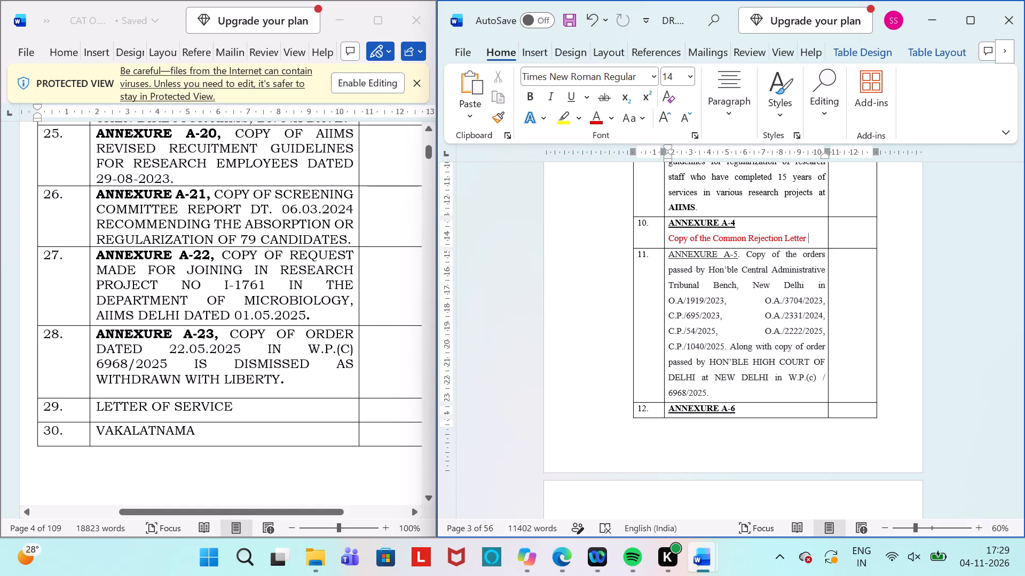
Recheck the Annexure A (Colly) impugned order wording in the reference index at 90% zoom for use in the draft's rejection letter entry.
scroll(271, 259, up, 1)
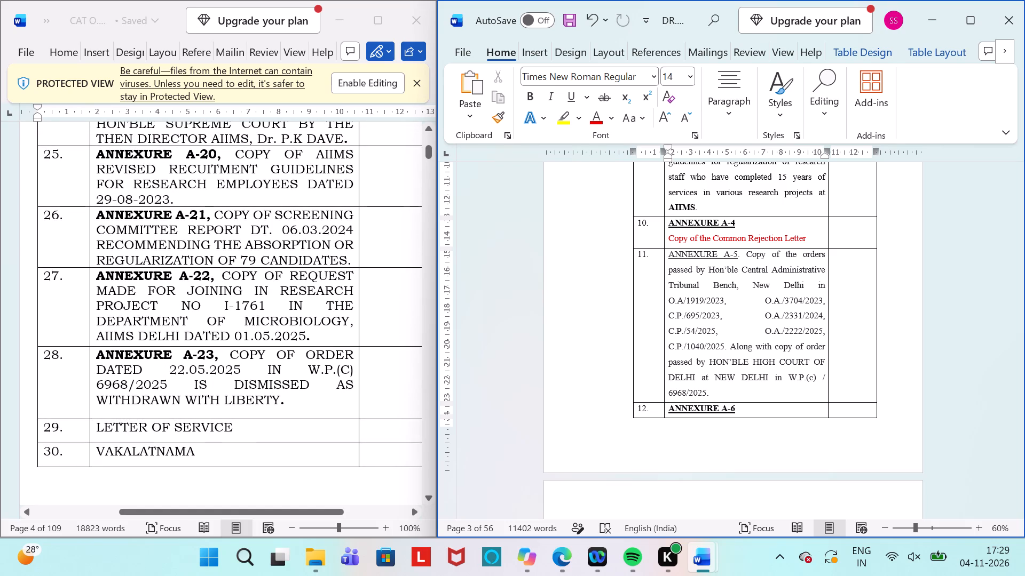
scroll(271, 259, up, 13)
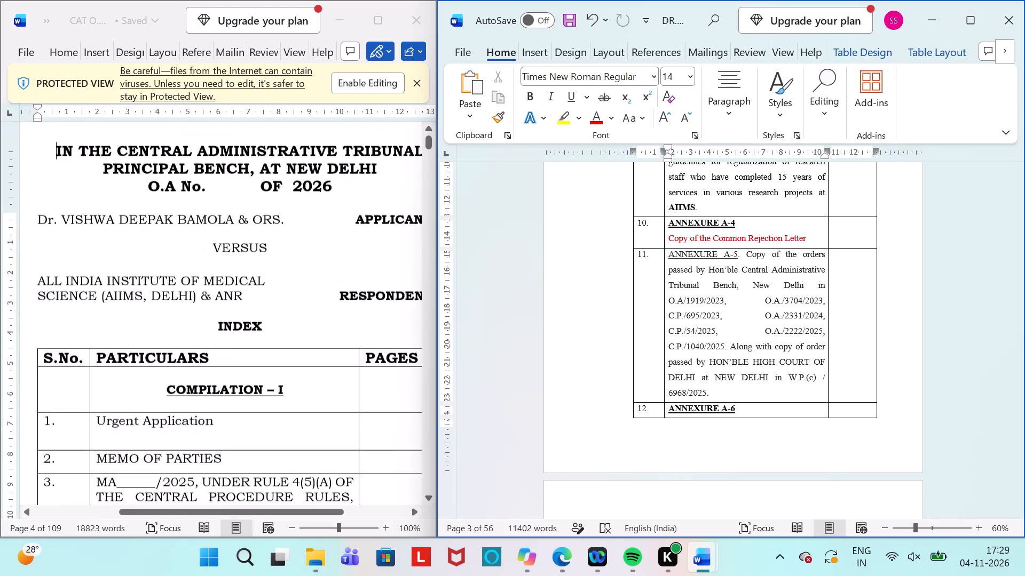
scroll(271, 259, down, 2)
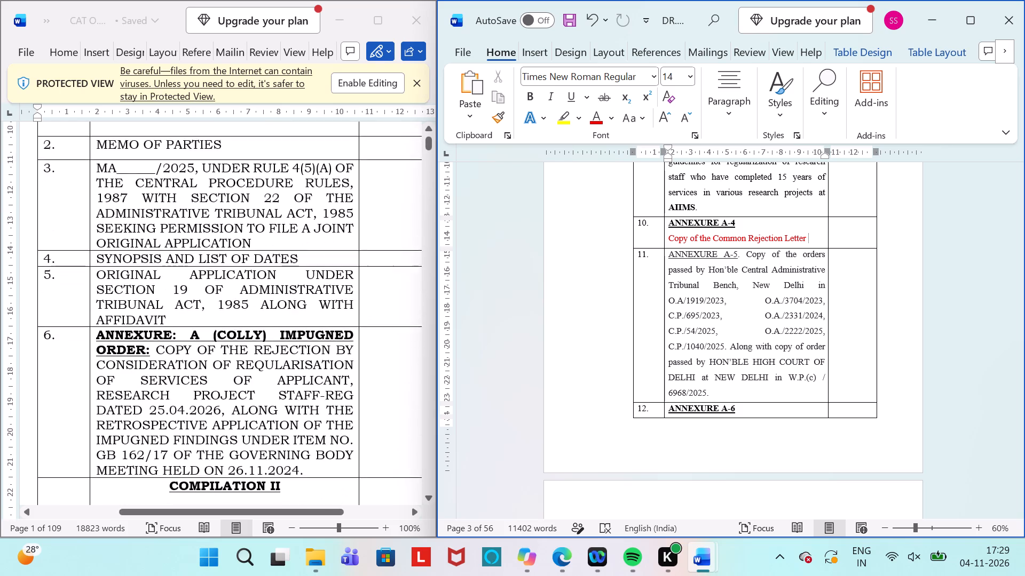
scroll(271, 259, down, 1)
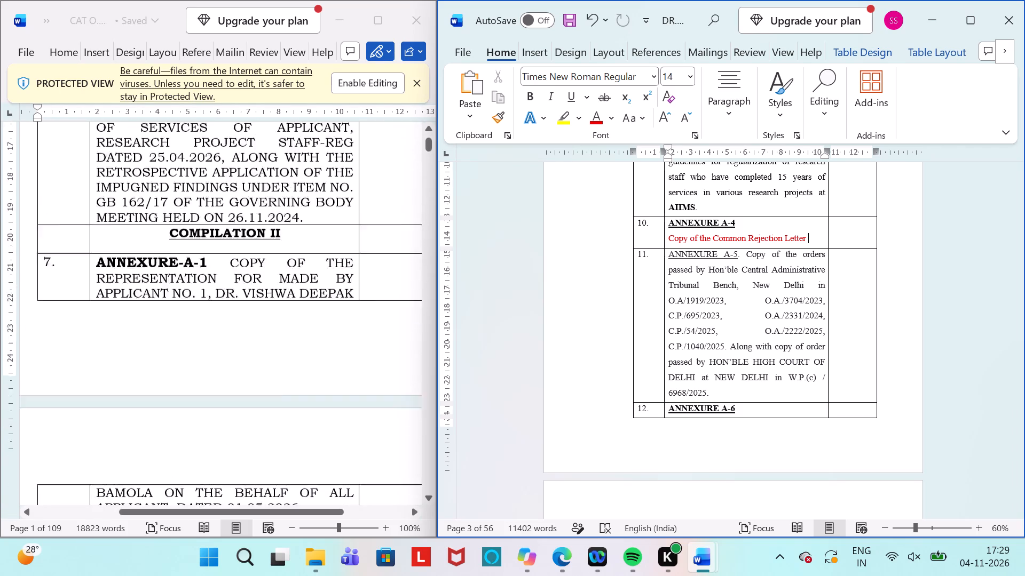
scroll(271, 259, up, 2)
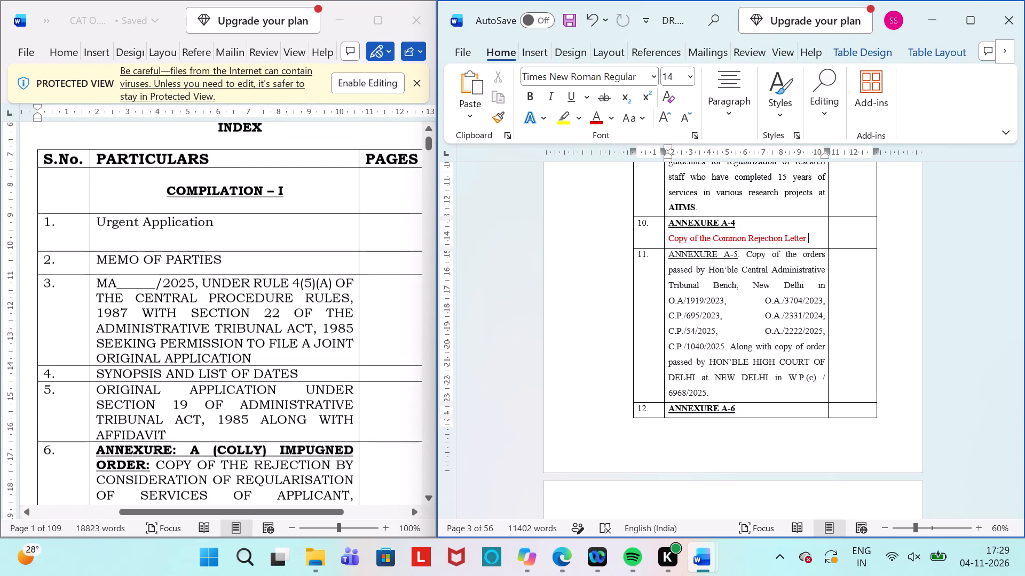
scroll(271, 259, down, 2)
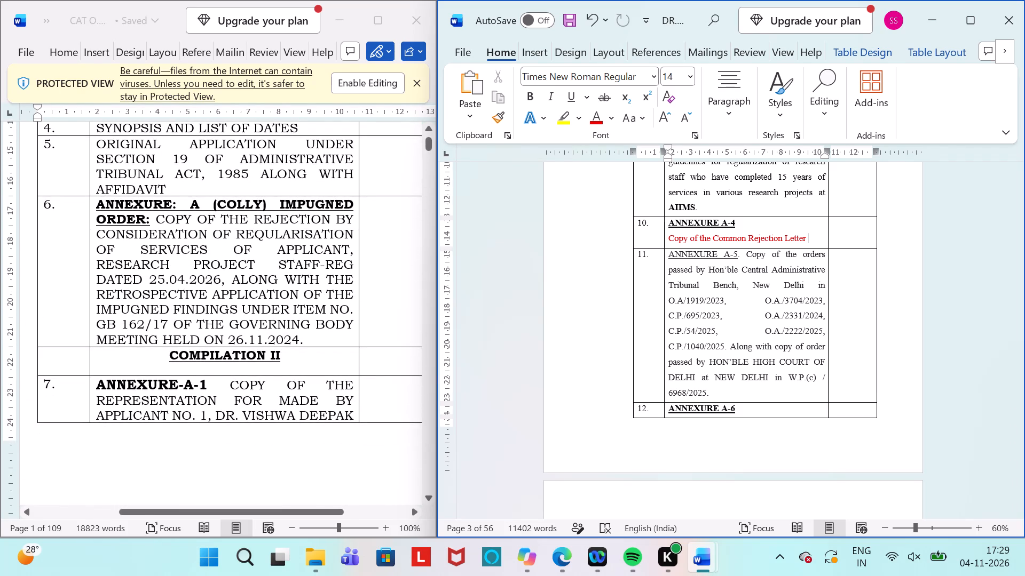
ctrl+scroll(271, 259, down, 2)
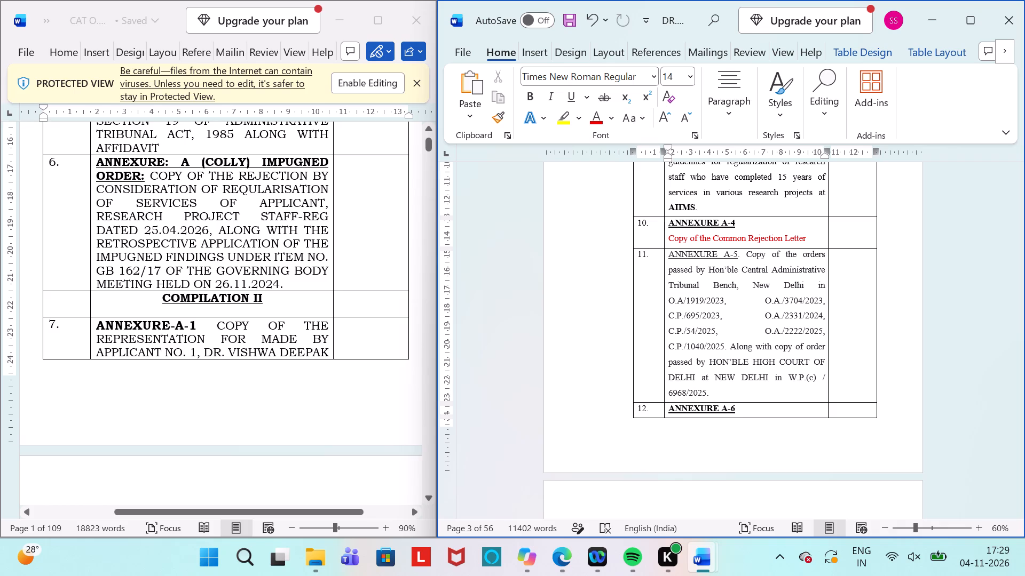
scroll(271, 259, up, 1)
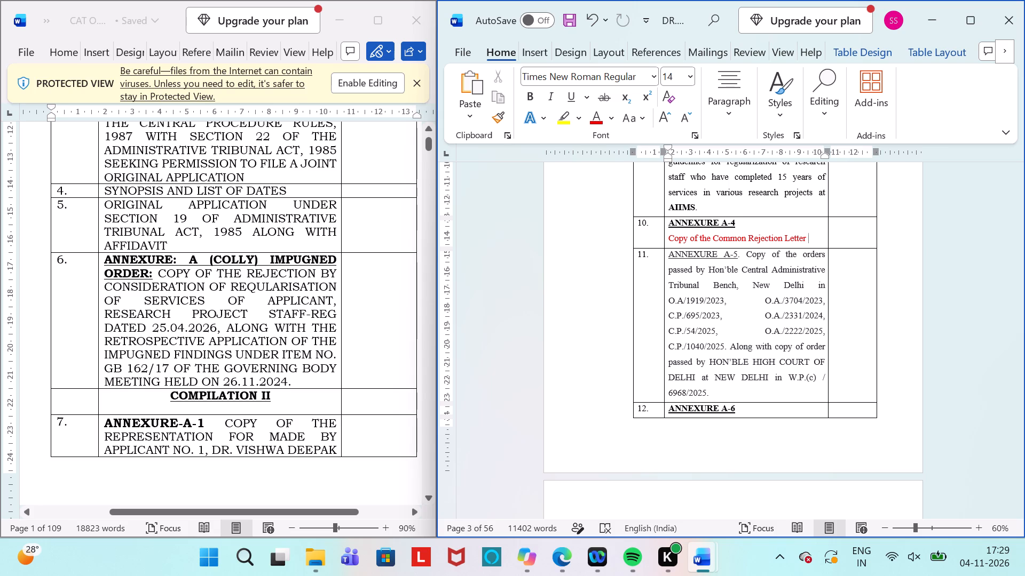
scroll(232, 259, left, 1)
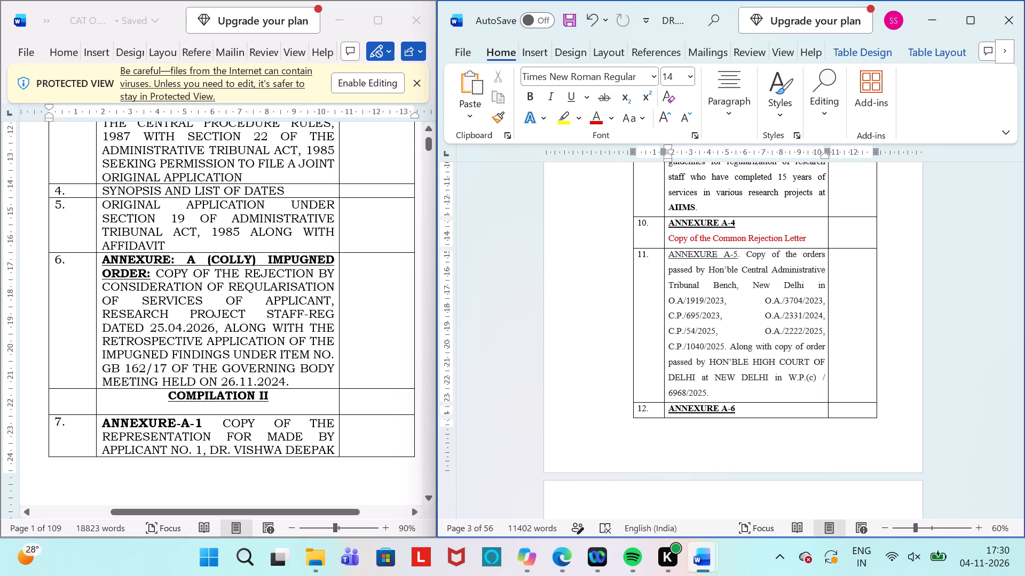
Dismiss the reference document's protected view notice and read its index entries from the impugned order through Annexure A-19.
click(416, 84)
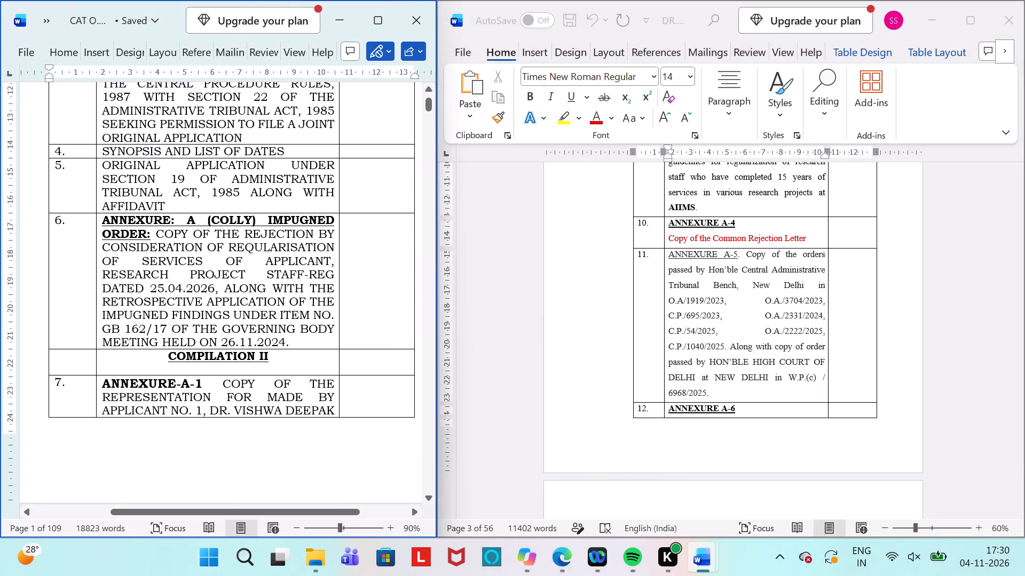
scroll(301, 127, down, 4)
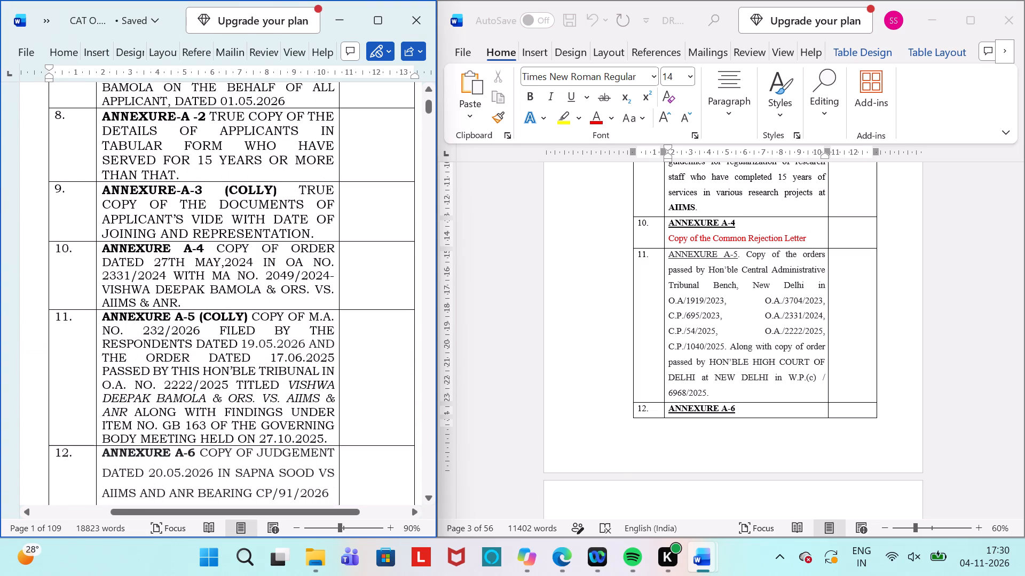
scroll(301, 127, down, 4)
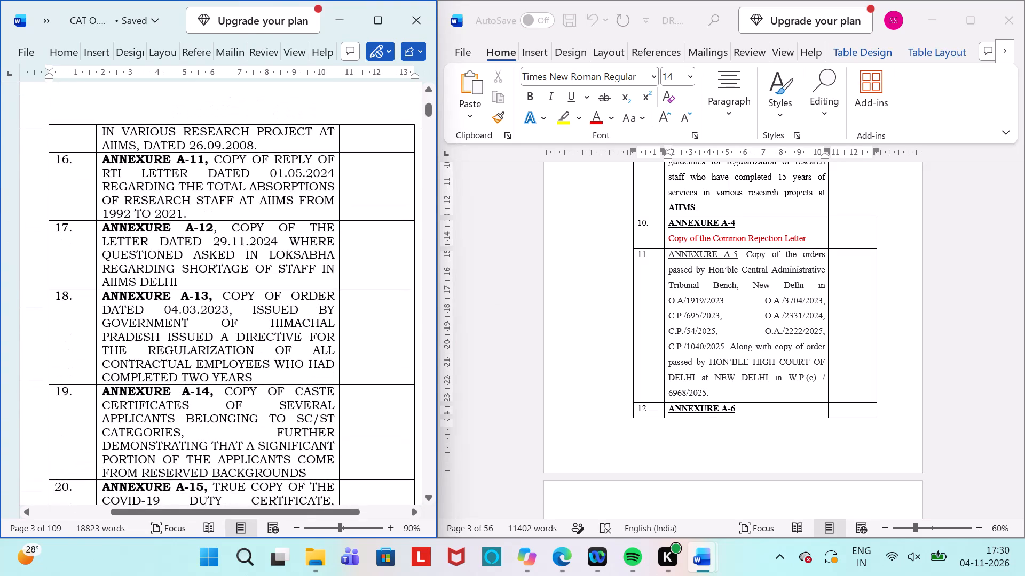
scroll(301, 127, down, 3)
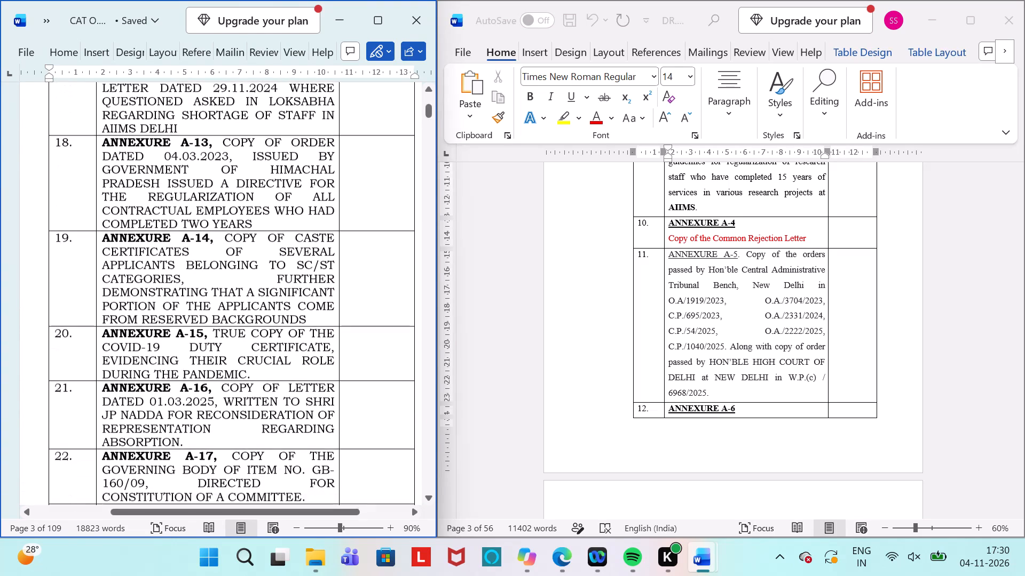
scroll(301, 127, down, 2)
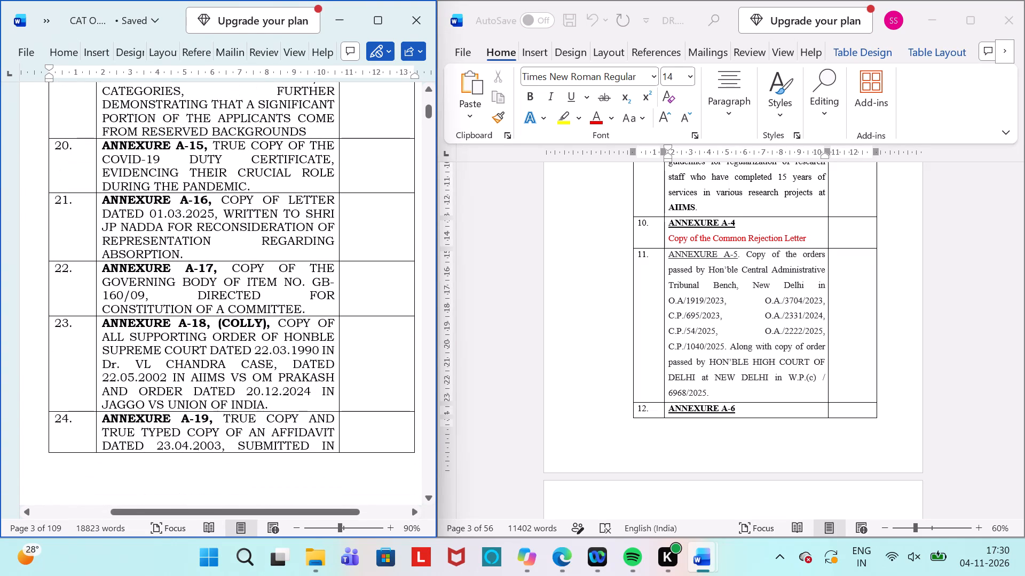
scroll(301, 127, down, 1)
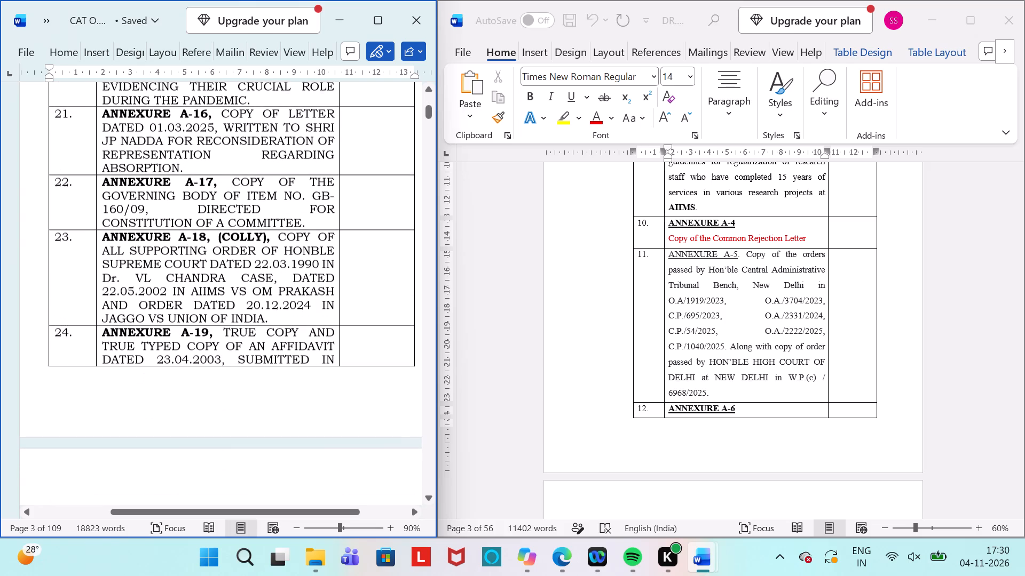
scroll(301, 127, down, 1)
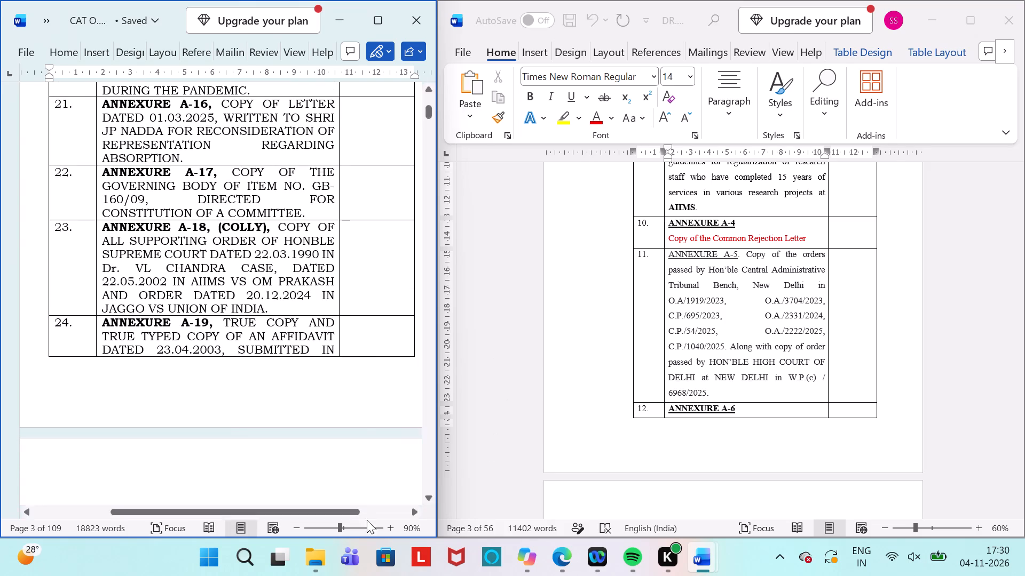
Search the computer's files for "bamola" and open the DR. BAMOLA 2026 PDF beside the draft.
click(313, 563)
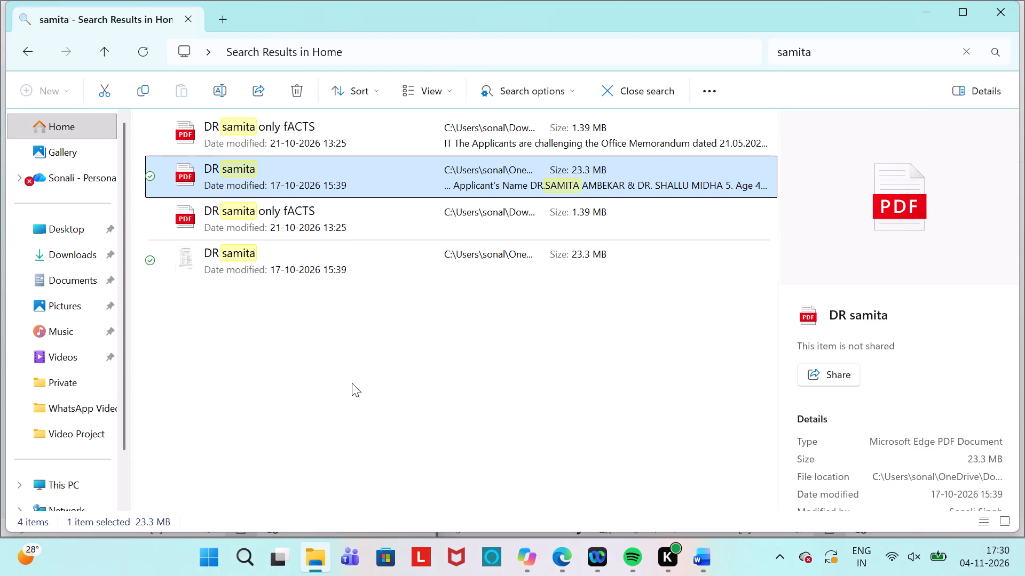
click(352, 383)
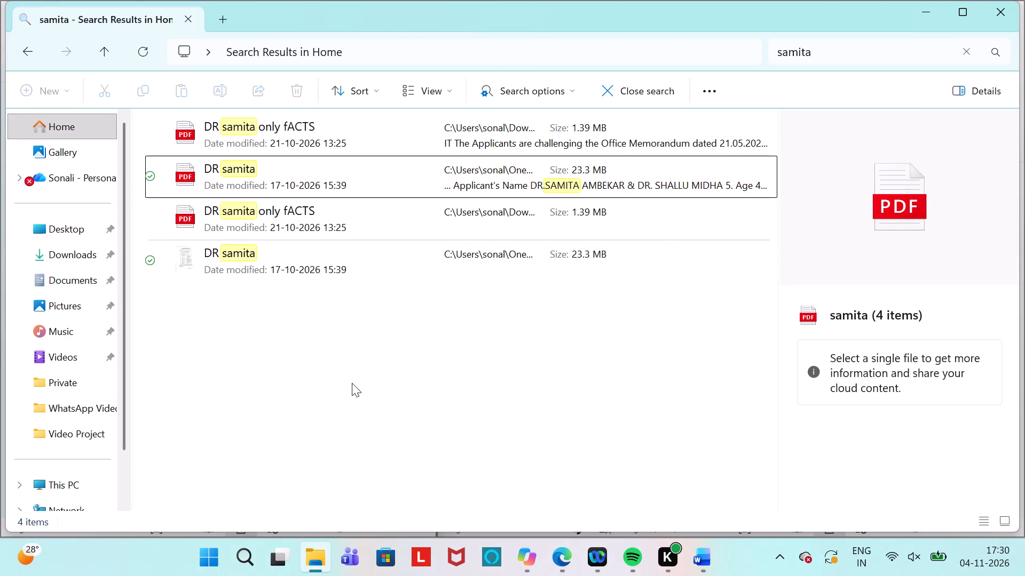
click(963, 52)
click(944, 48)
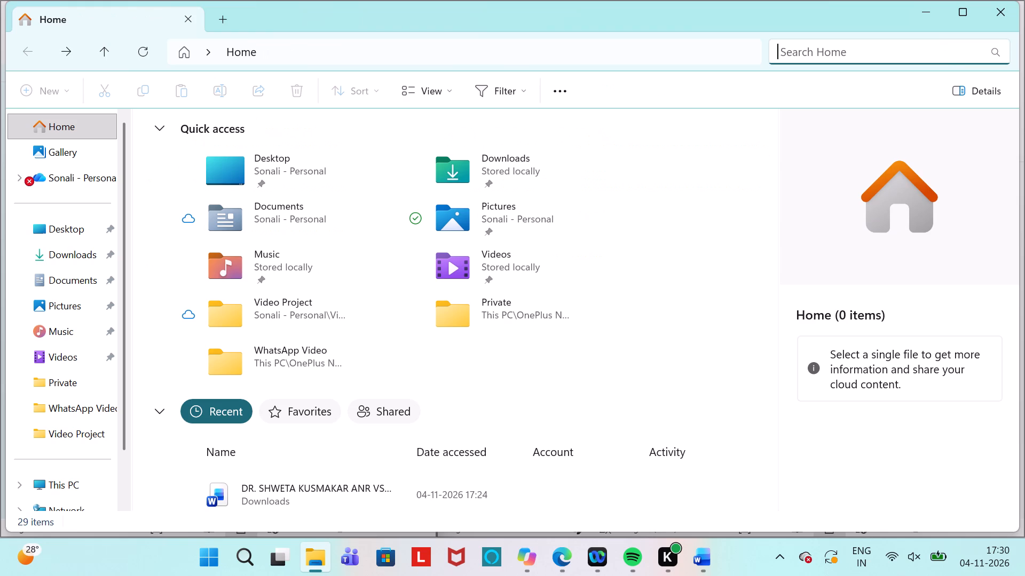
text(bamola)
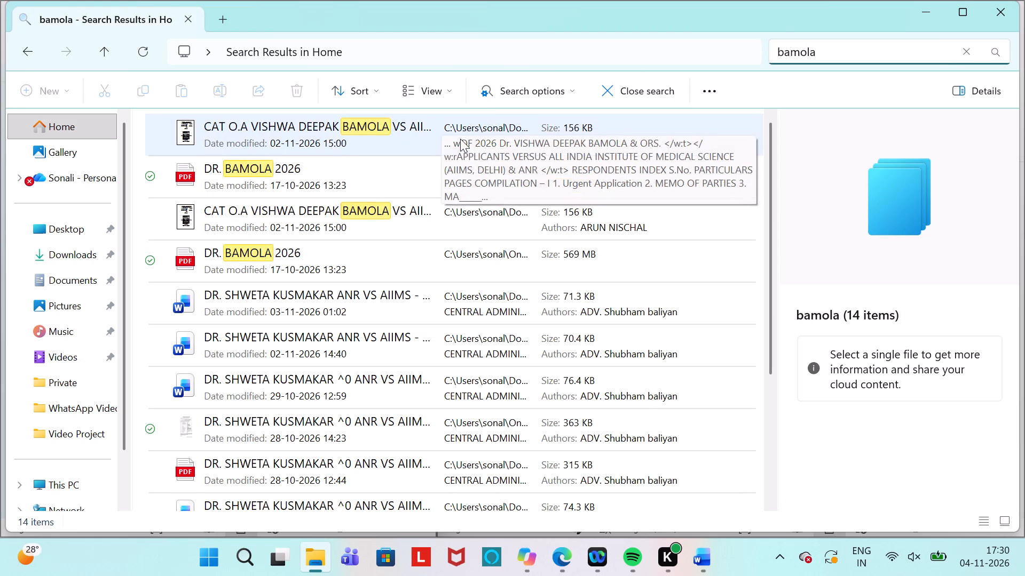
double_click(287, 176)
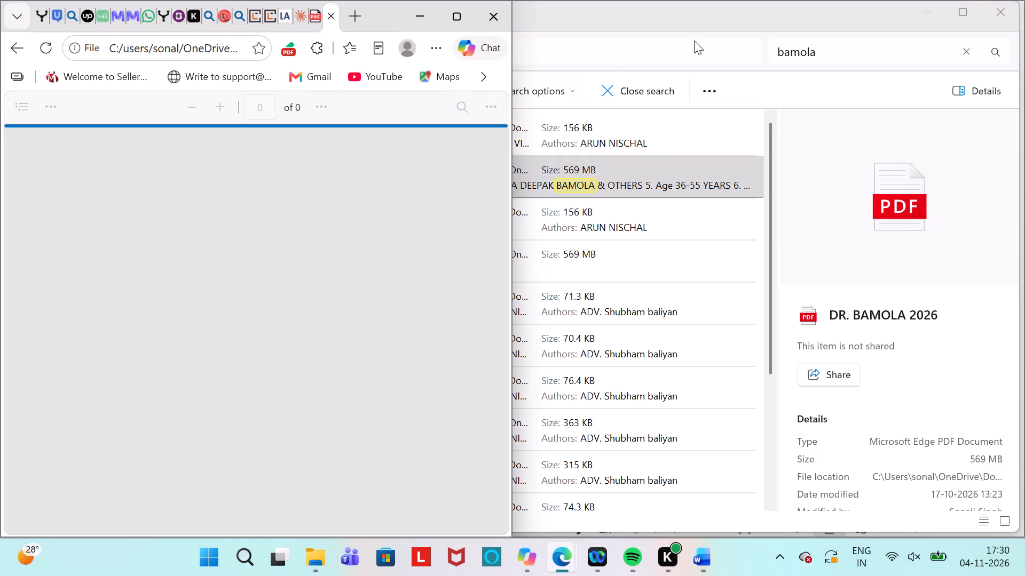
click(928, 12)
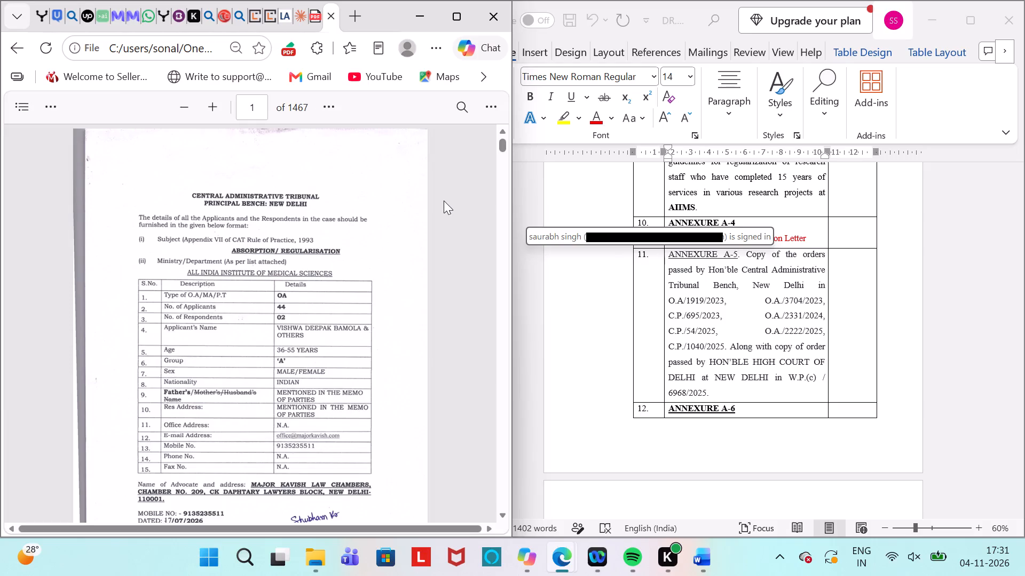
Find the index in the scanned application and read its Annexure A (Colly) impugned order and Annexure A-1 (Colly) entries.
scroll(324, 273, down, 1)
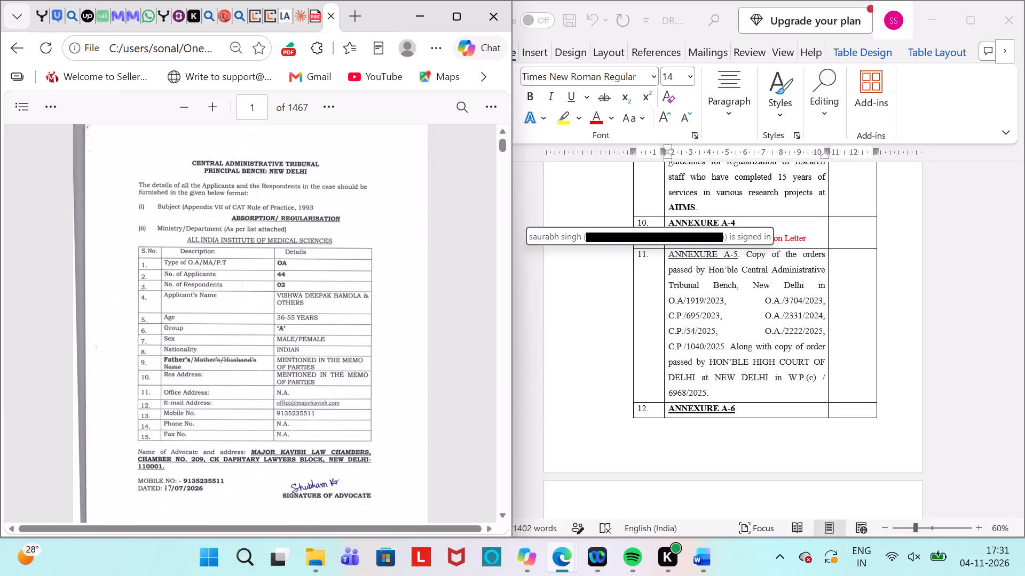
scroll(324, 273, down, 2)
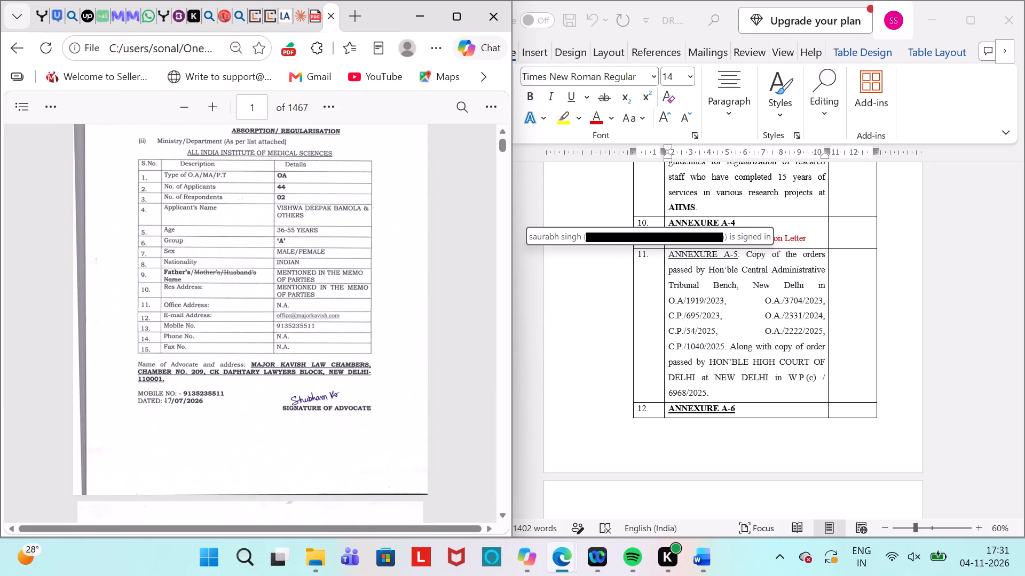
scroll(324, 273, down, 1)
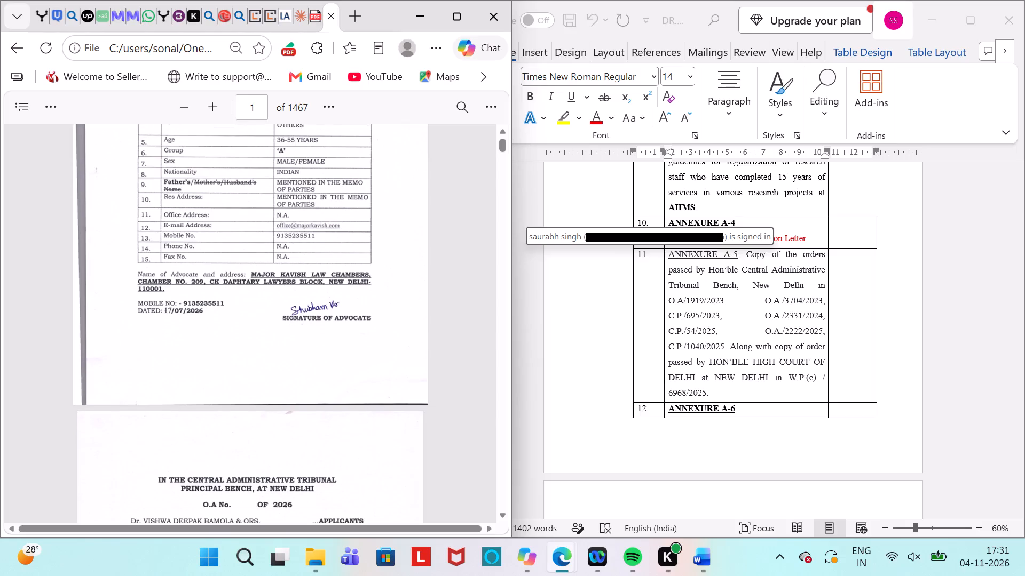
scroll(324, 273, down, 2)
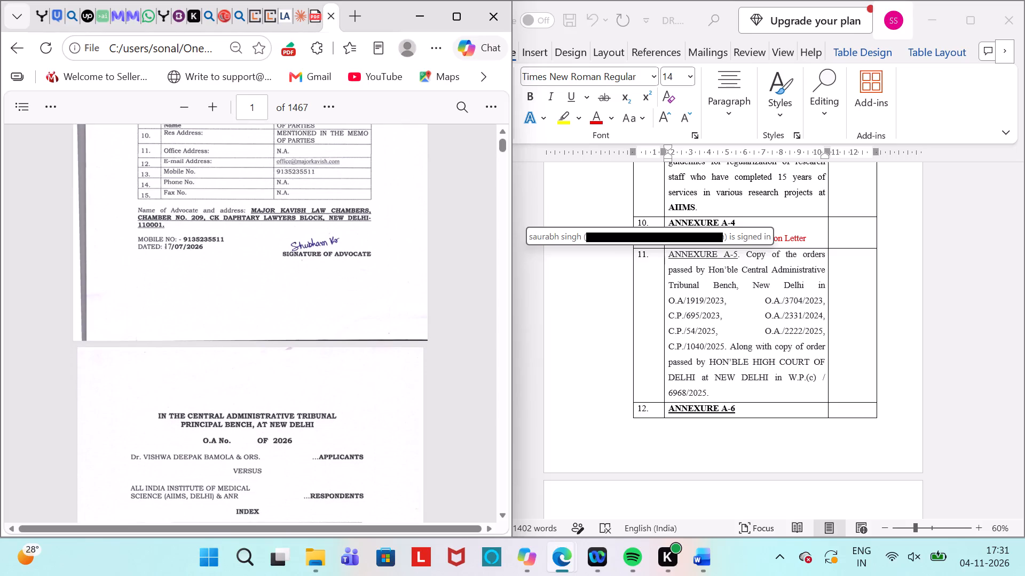
scroll(324, 273, down, 3)
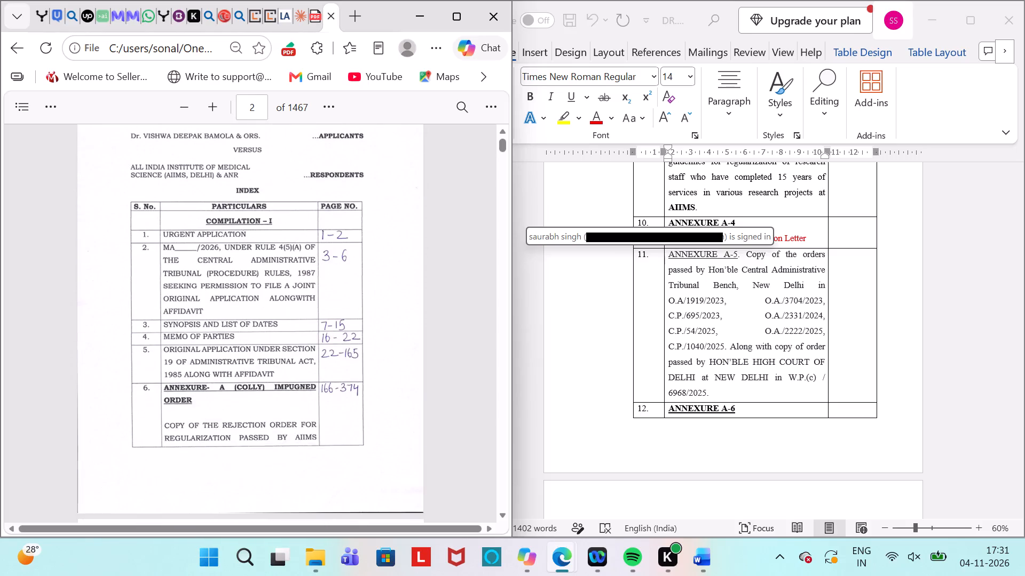
scroll(324, 273, down, 3)
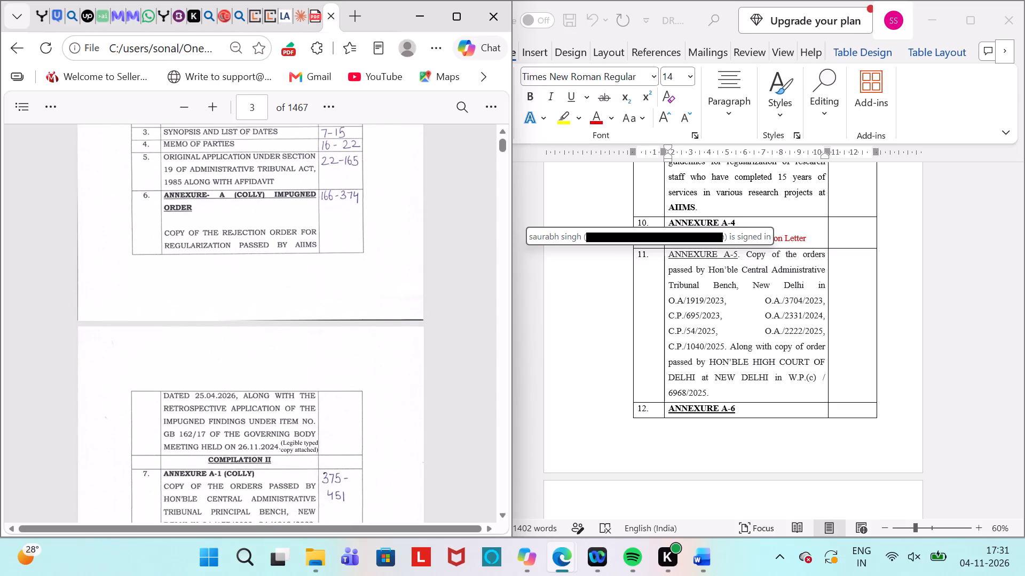
scroll(324, 273, down, 2)
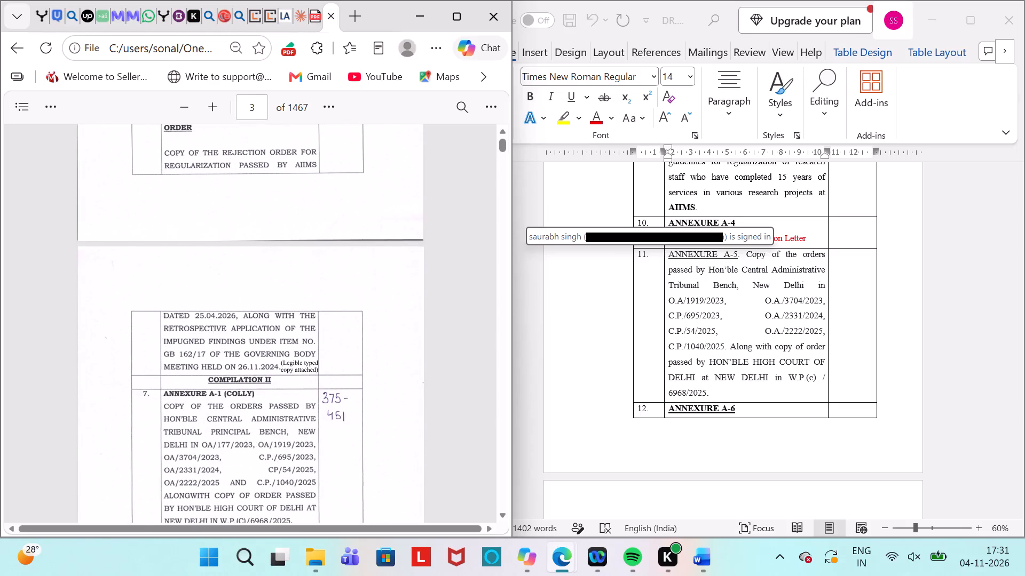
scroll(324, 273, down, 1)
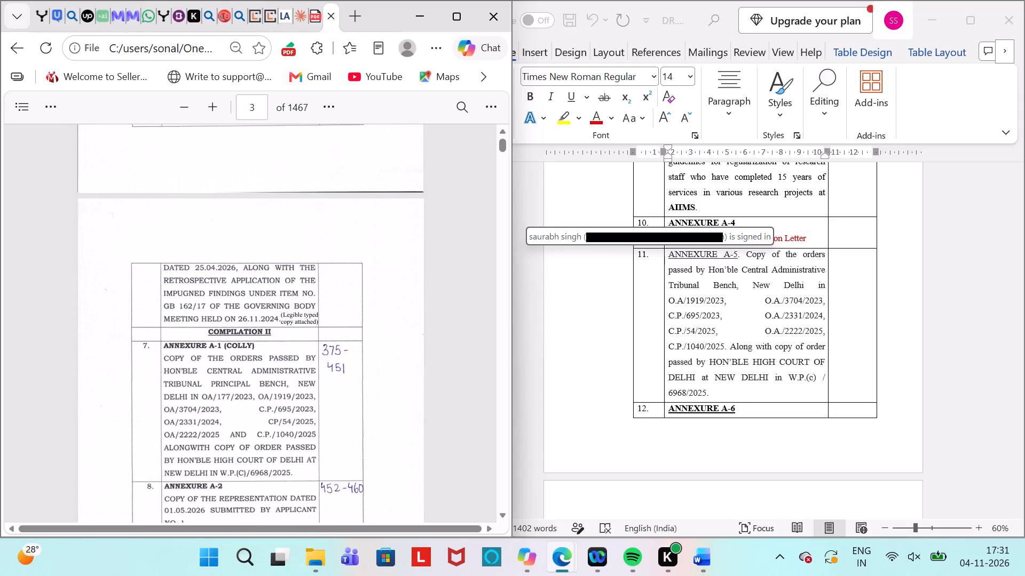
Compare the scanned index's Annexure A (Colly) impugned order entry with the draft's Annexure A-1 to A-4 entries.
scroll(324, 273, up, 3)
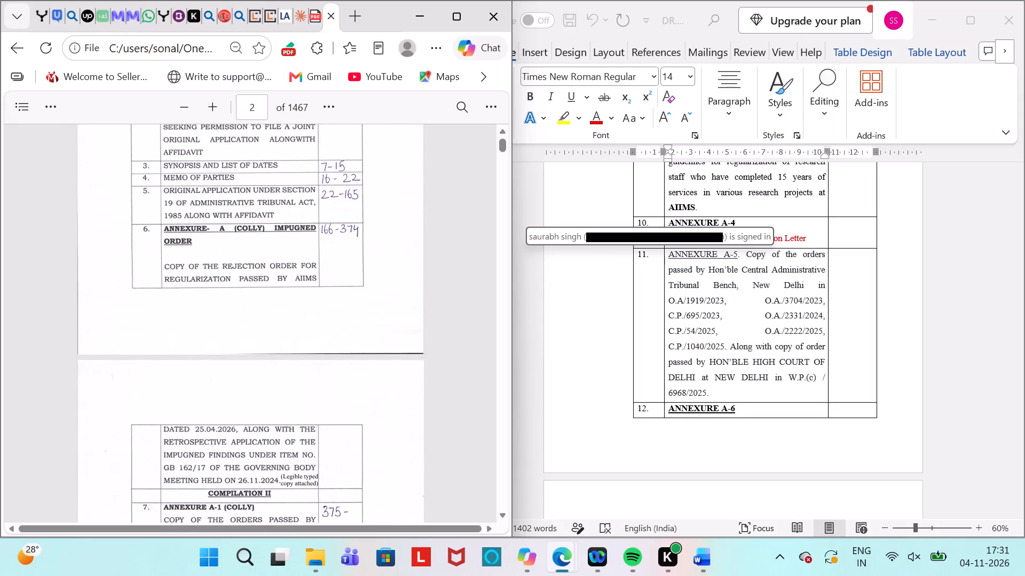
scroll(324, 273, up, 2)
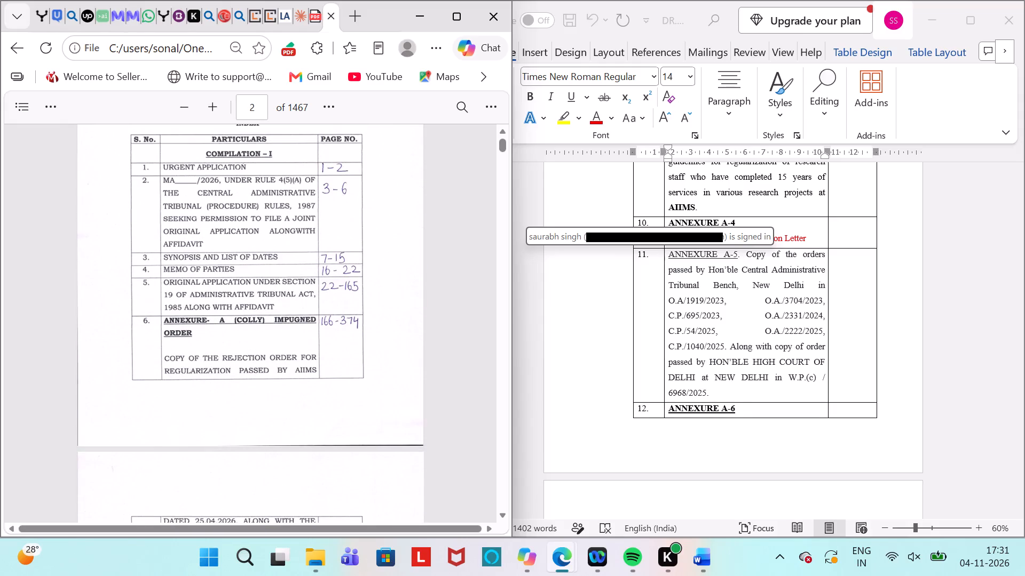
scroll(324, 273, down, 1)
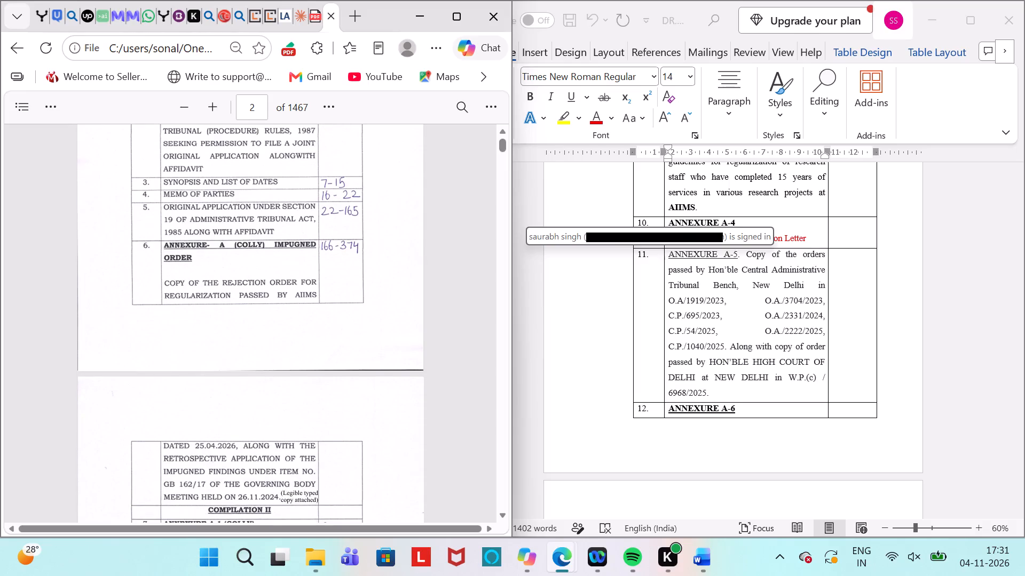
scroll(621, 275, up, 3)
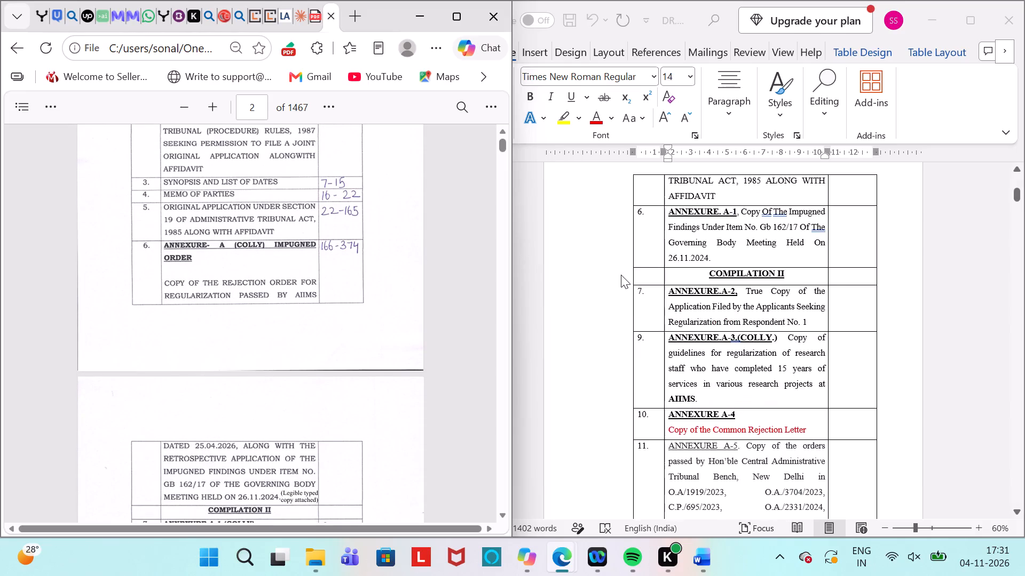
scroll(621, 275, up, 1)
scroll(621, 275, down, 1)
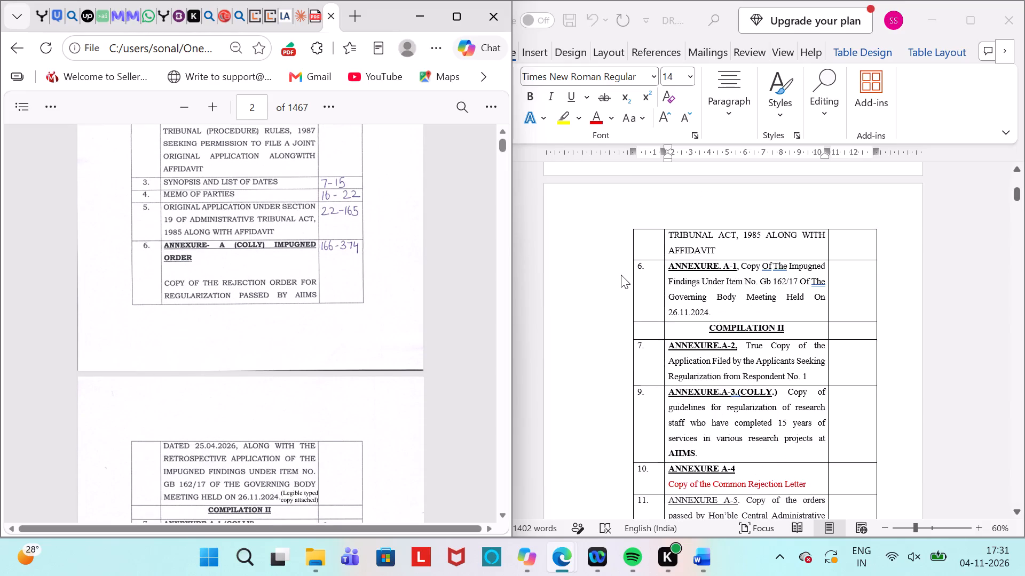
scroll(621, 275, down, 1)
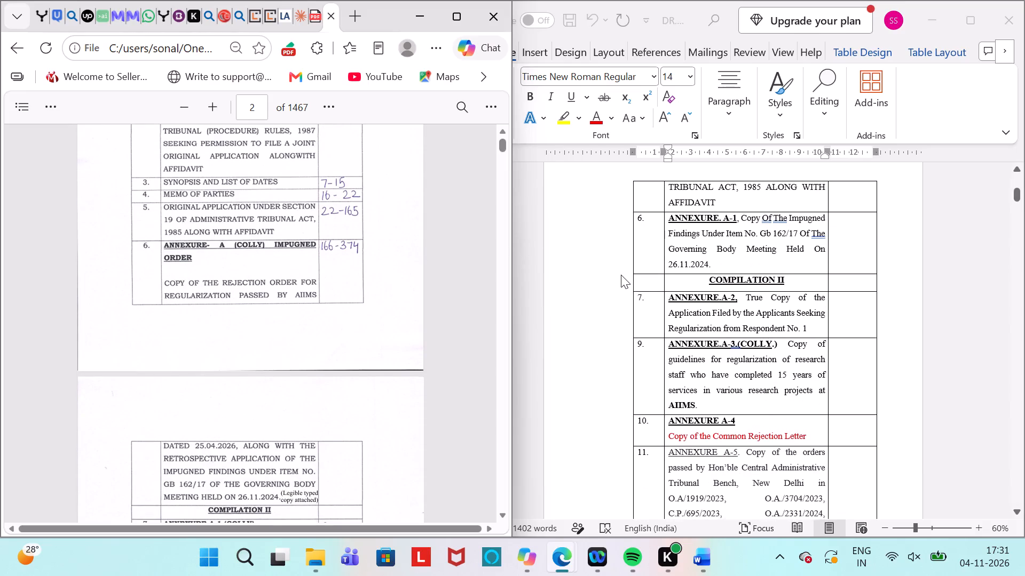
scroll(621, 275, down, 1)
scroll(321, 297, down, 1)
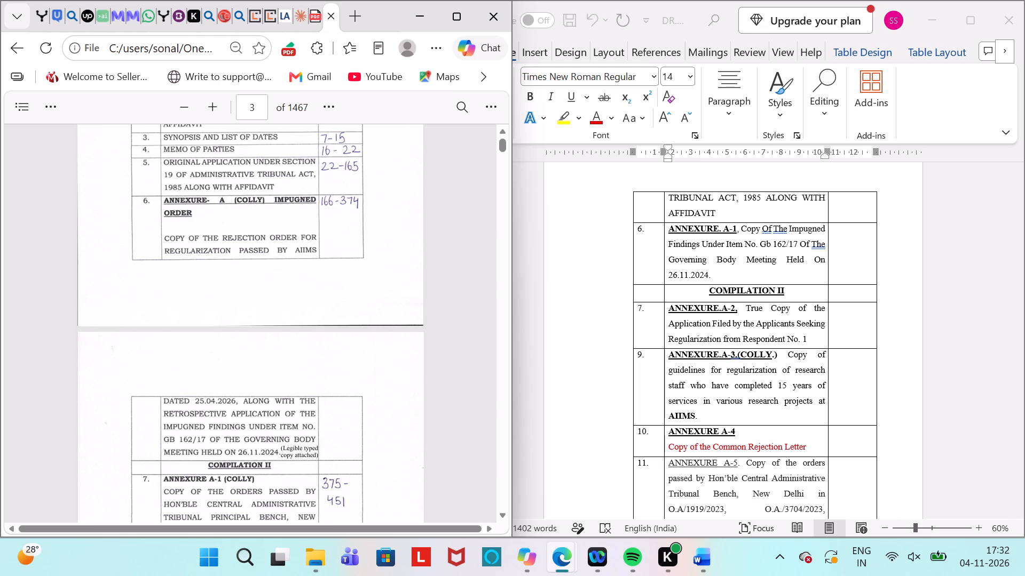
Read the scanned index's Annexure A-1 to A-5 descriptions against the draft's Annexure A-2 to A-5 entries.
scroll(321, 297, down, 3)
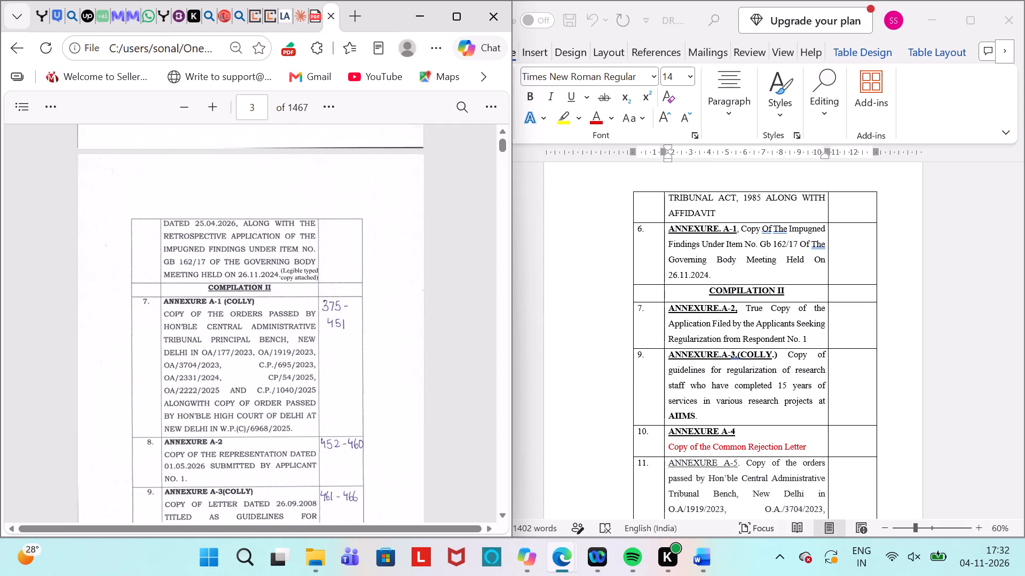
scroll(321, 297, down, 1)
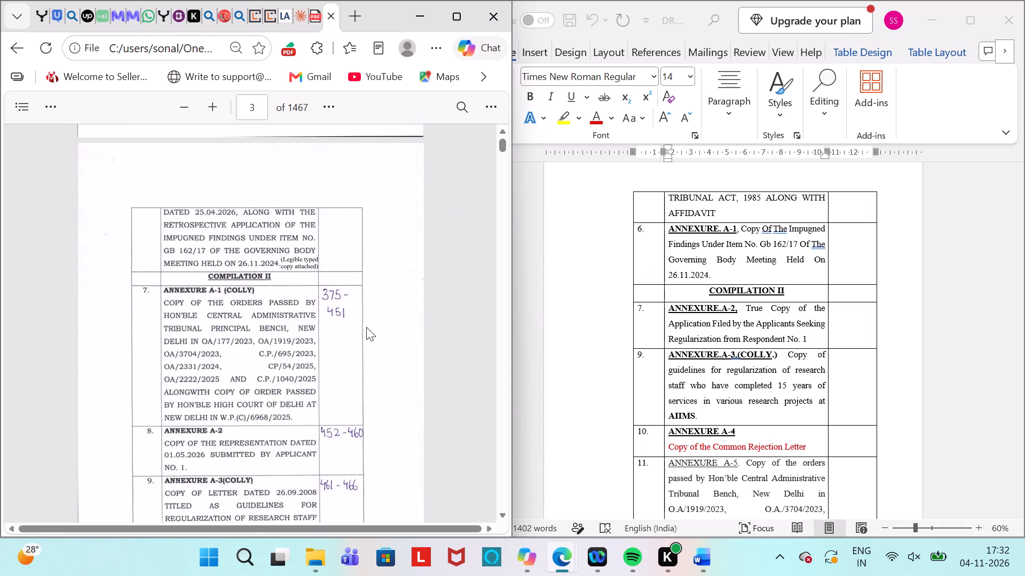
scroll(366, 327, down, 3)
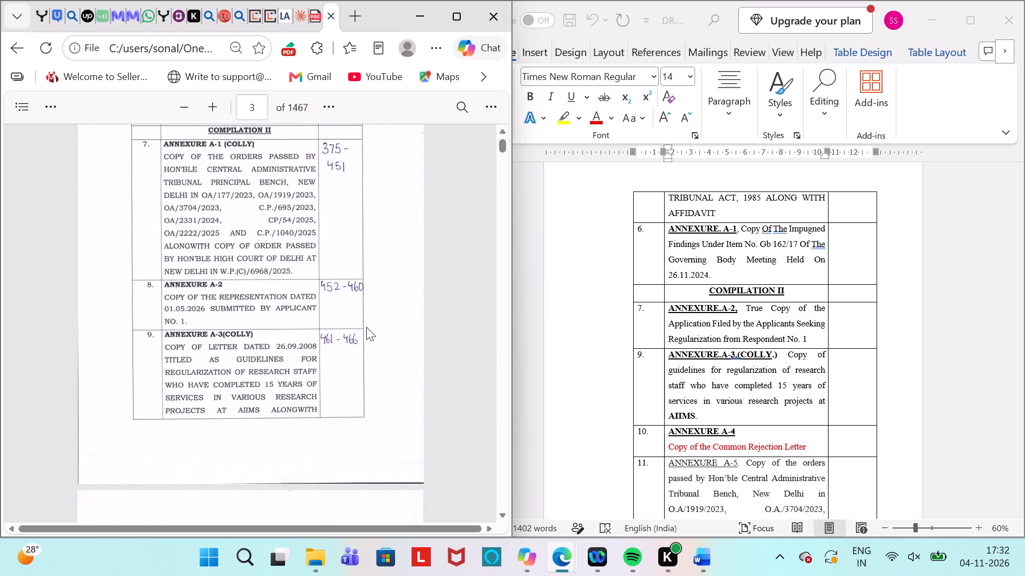
scroll(366, 327, down, 1)
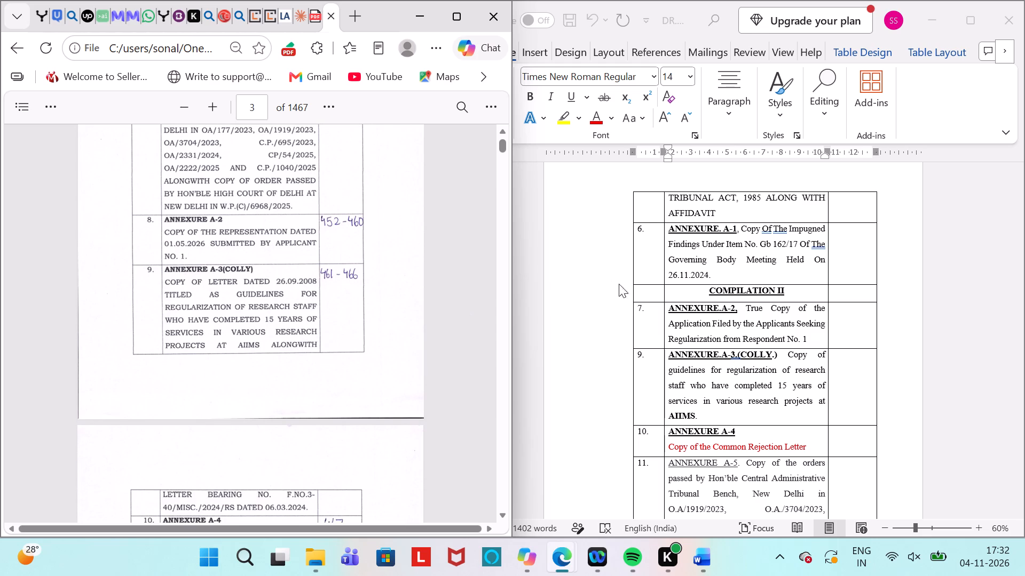
scroll(655, 342, down, 1)
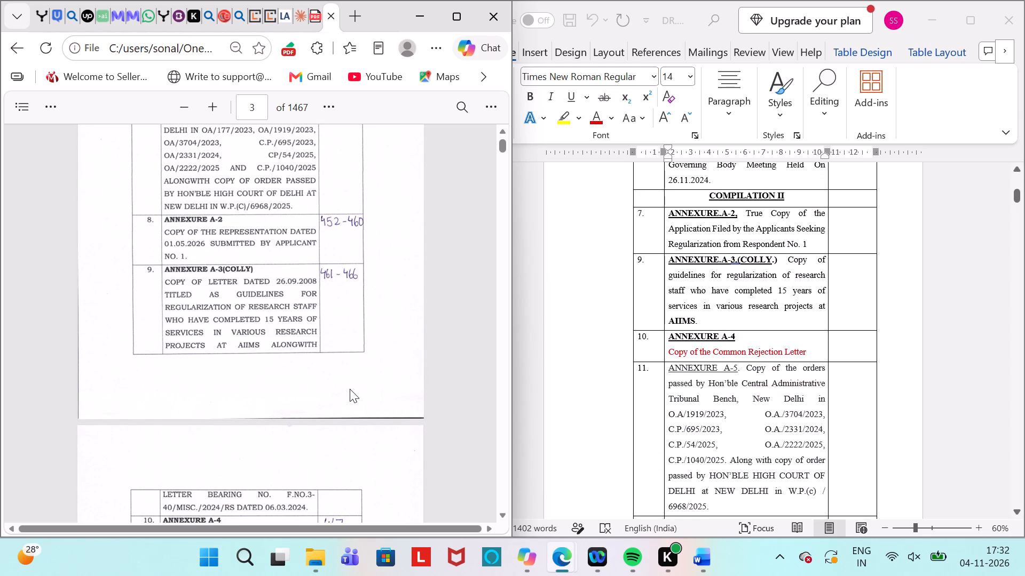
scroll(350, 389, down, 3)
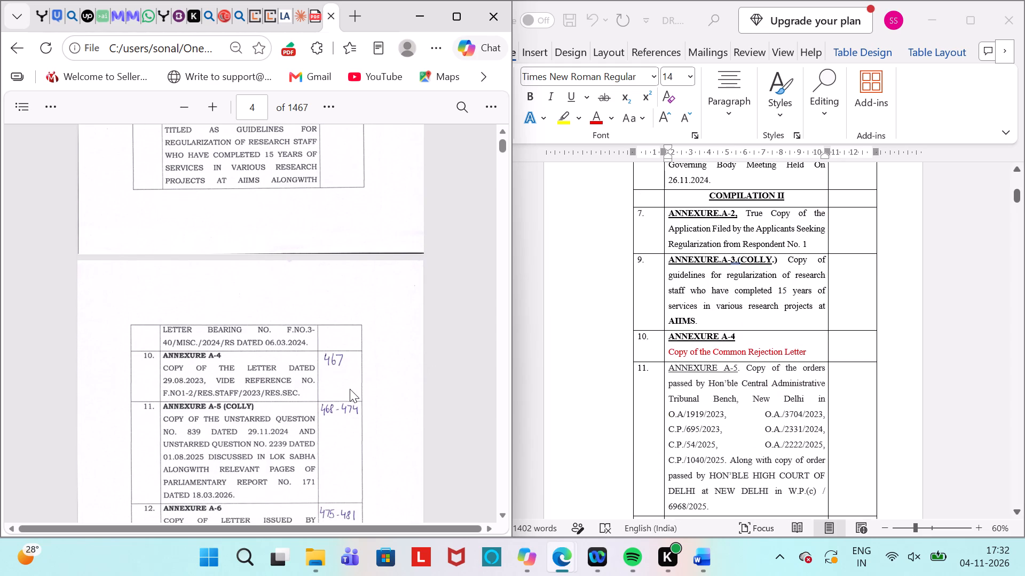
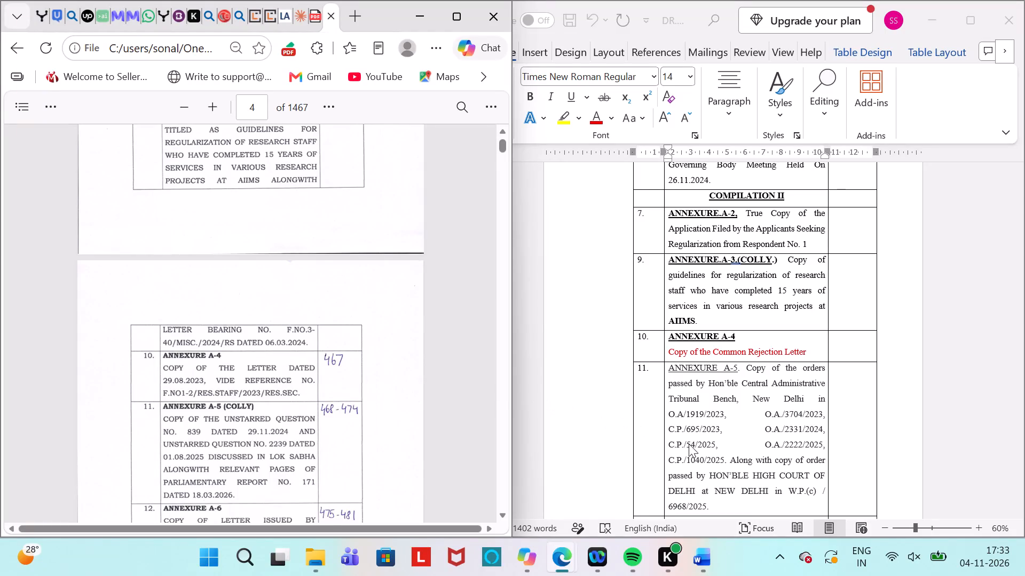
Set the font colour of the Annexure A-4 description "Copy of the Common Rejection Letter" to black in the draft index.
click(814, 349)
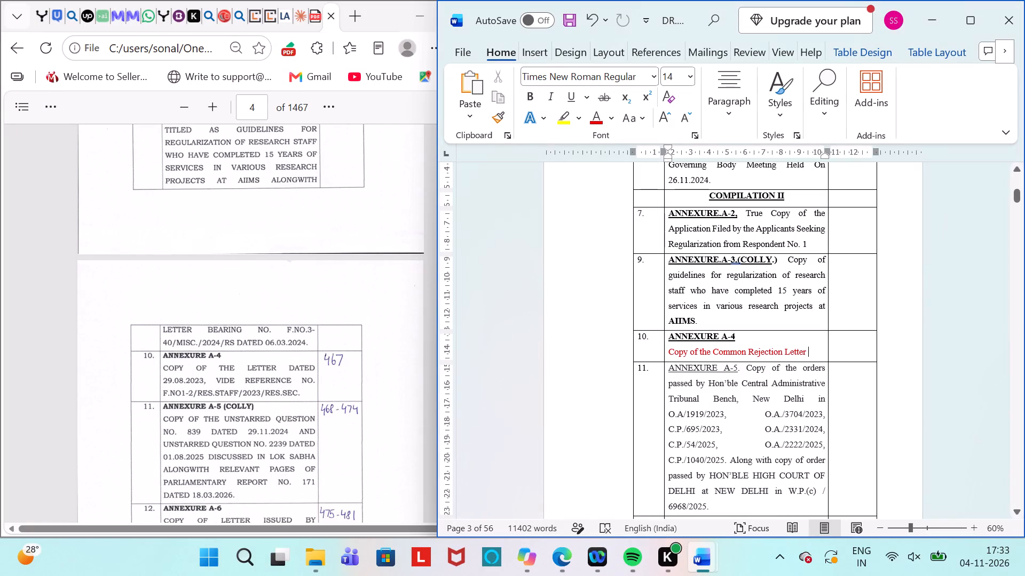
drag(814, 349, 725, 349)
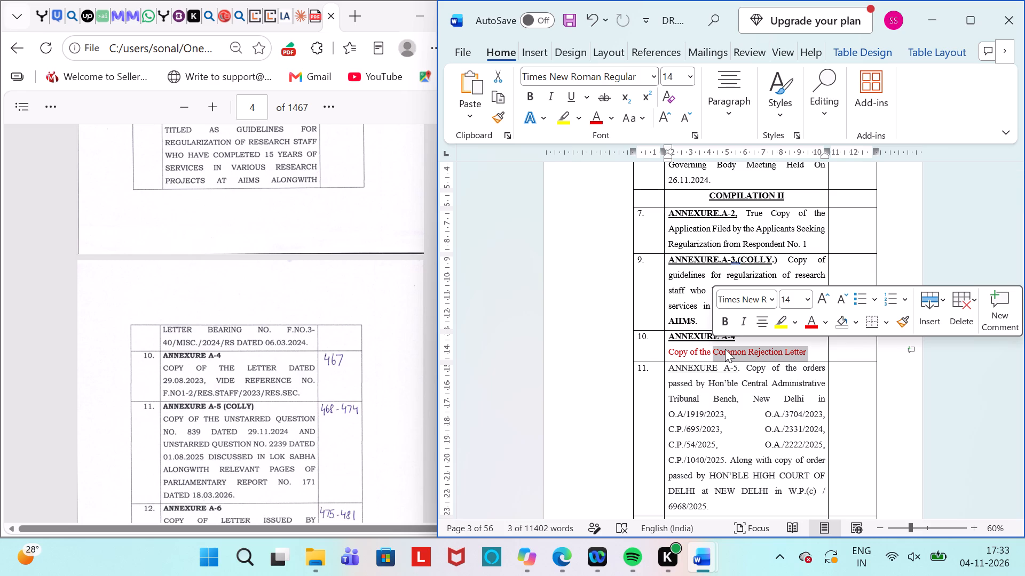
click(814, 323)
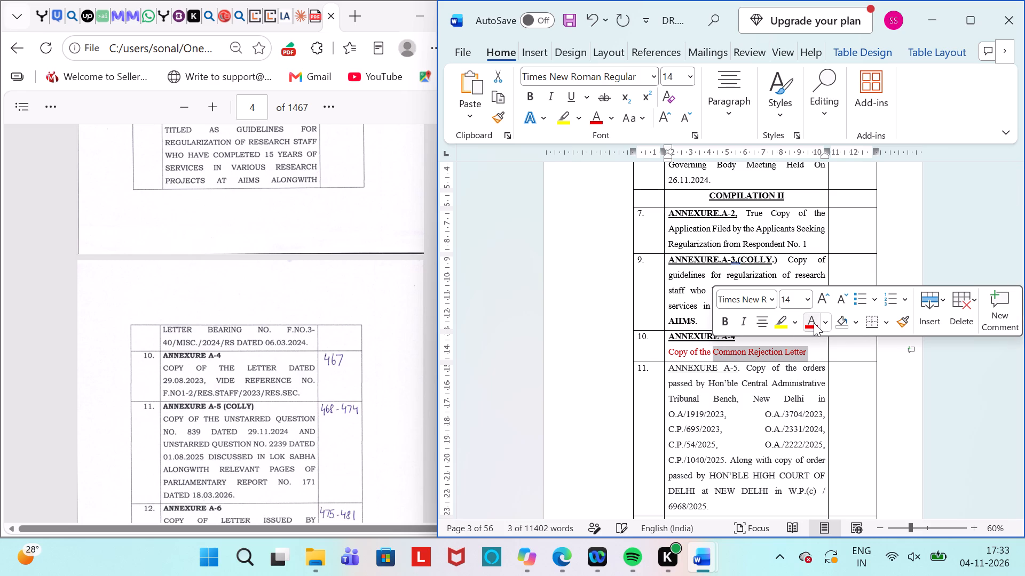
click(814, 323)
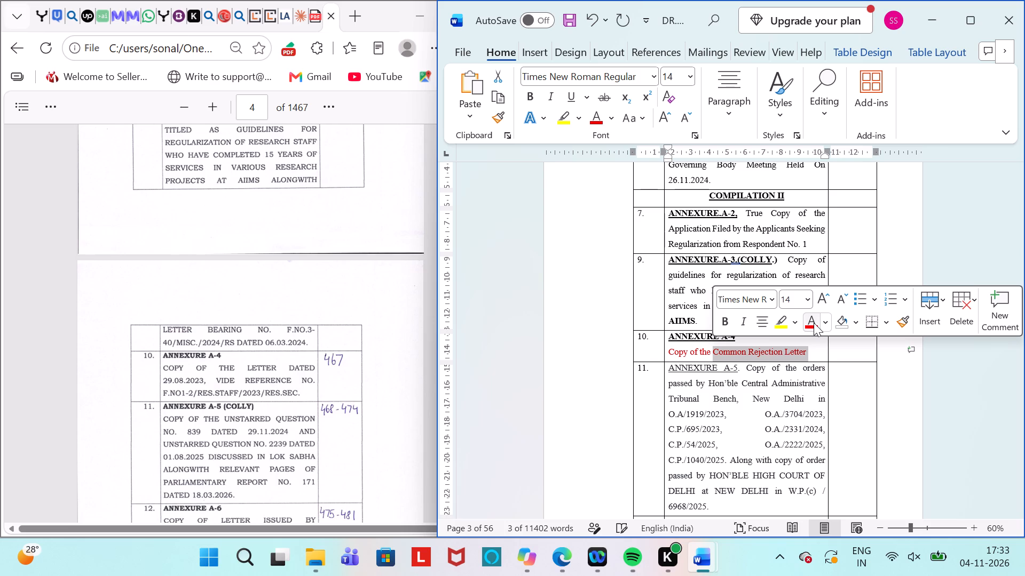
click(814, 323)
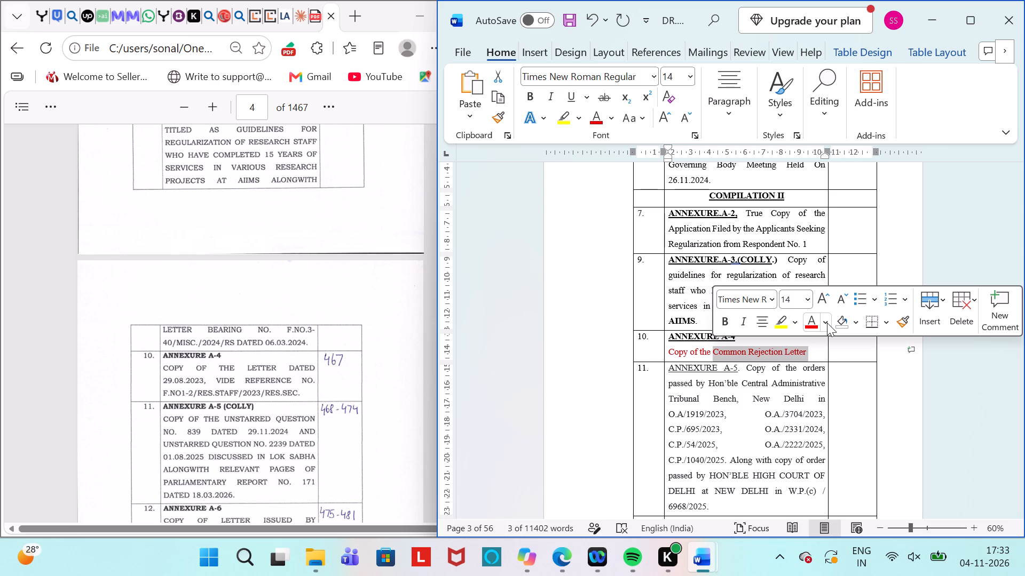
click(827, 323)
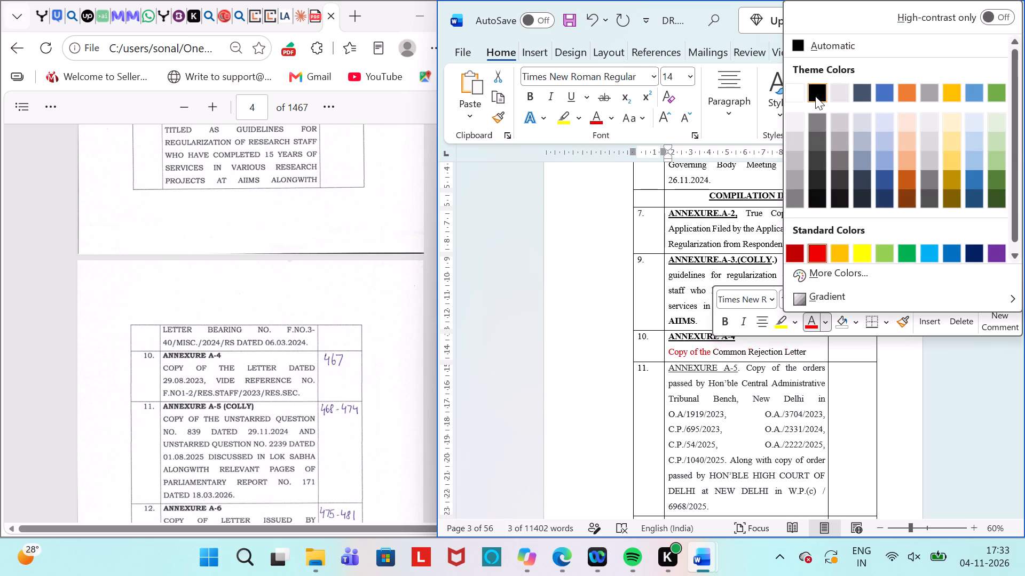
click(815, 96)
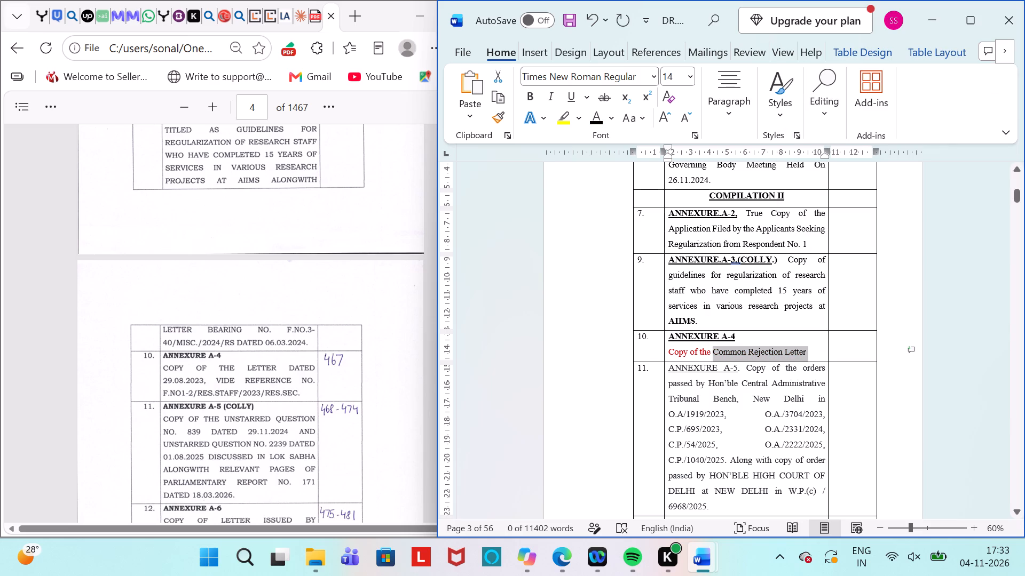
click(737, 355)
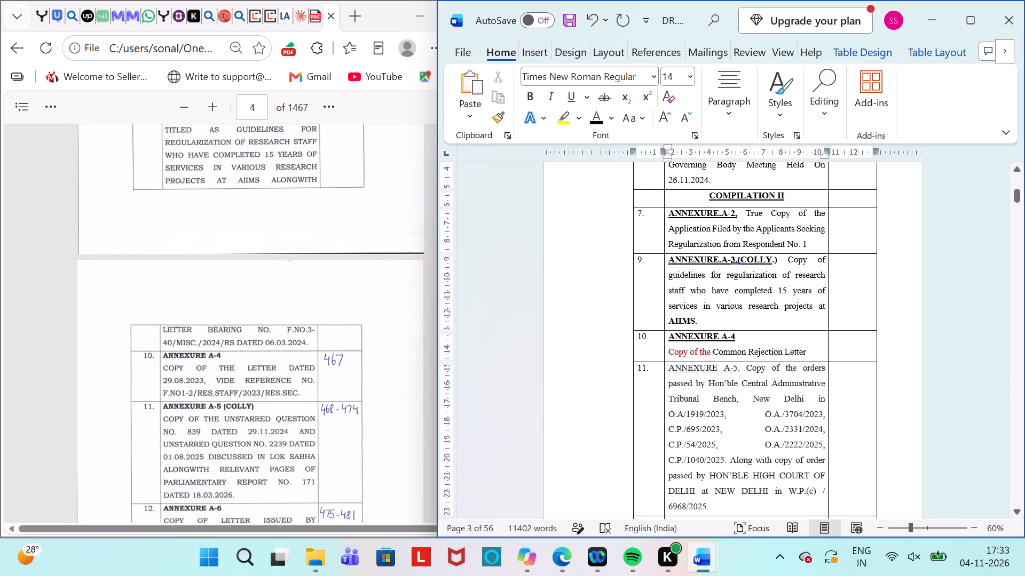
click(669, 351)
drag(669, 351, 691, 347)
drag(691, 347, 707, 348)
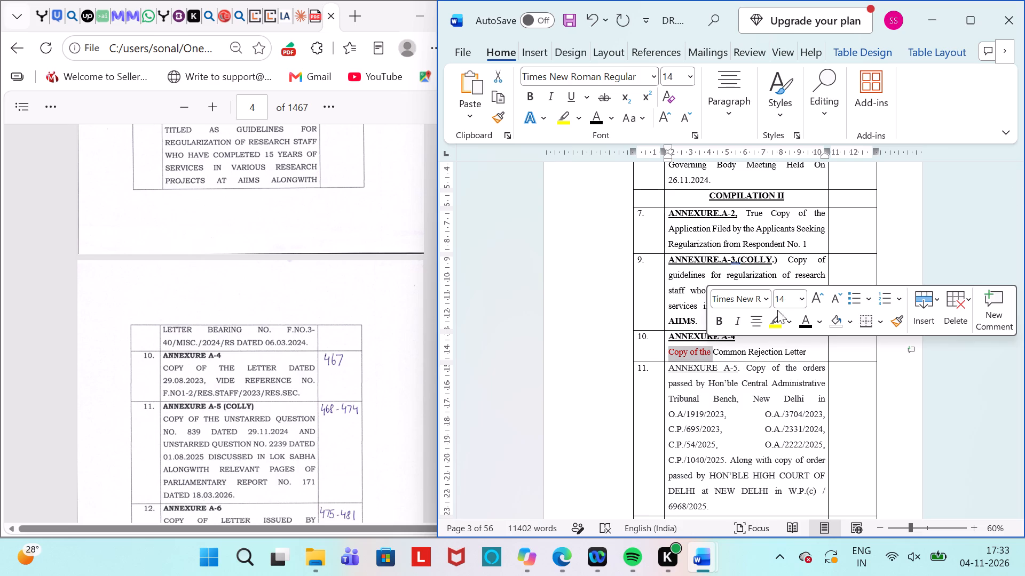
click(803, 319)
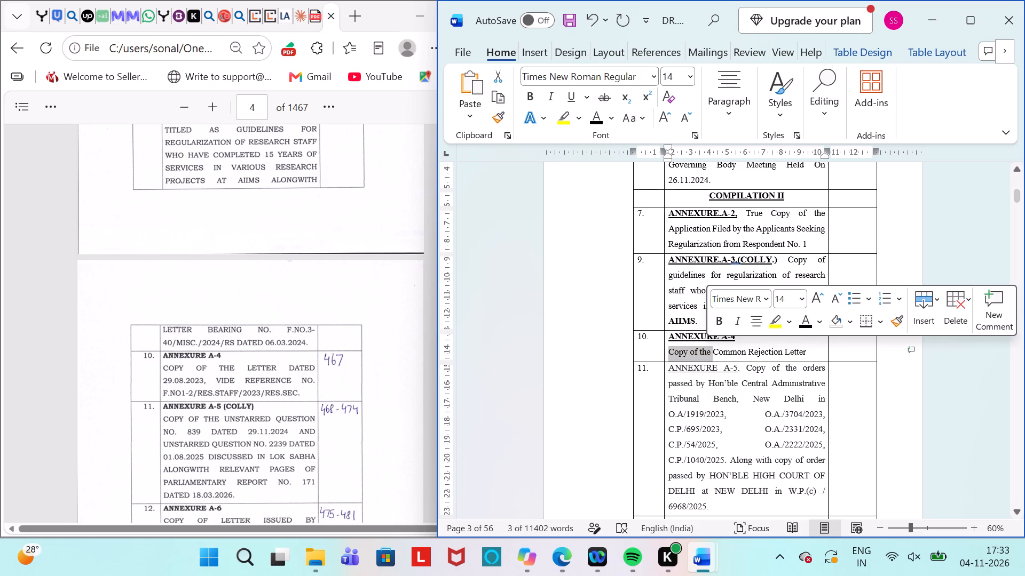
click(786, 349)
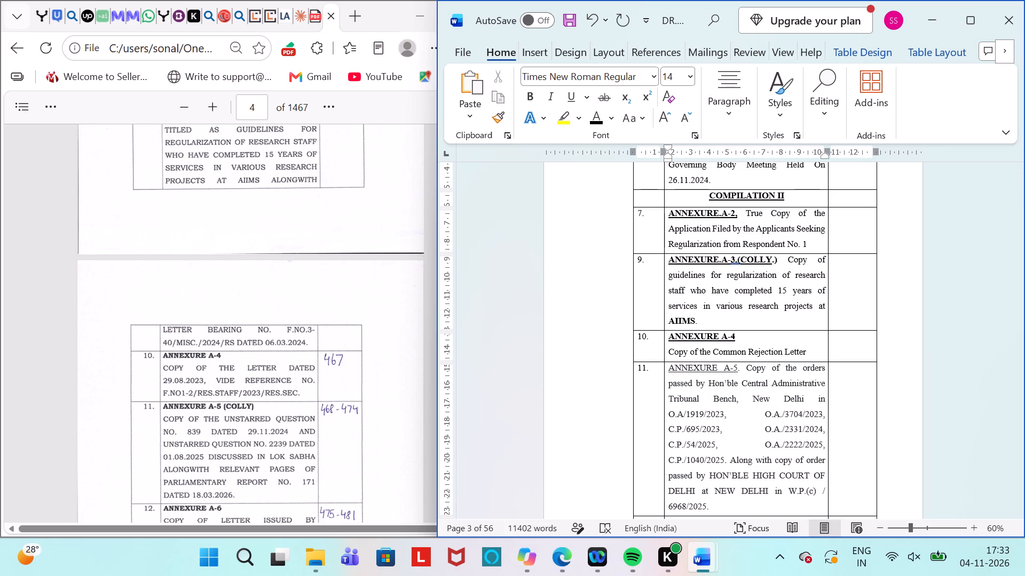
Read the scanned index's entries from Annexure A-5 (Colly) through Annexure A-8 (Colly).
scroll(279, 387, down, 2)
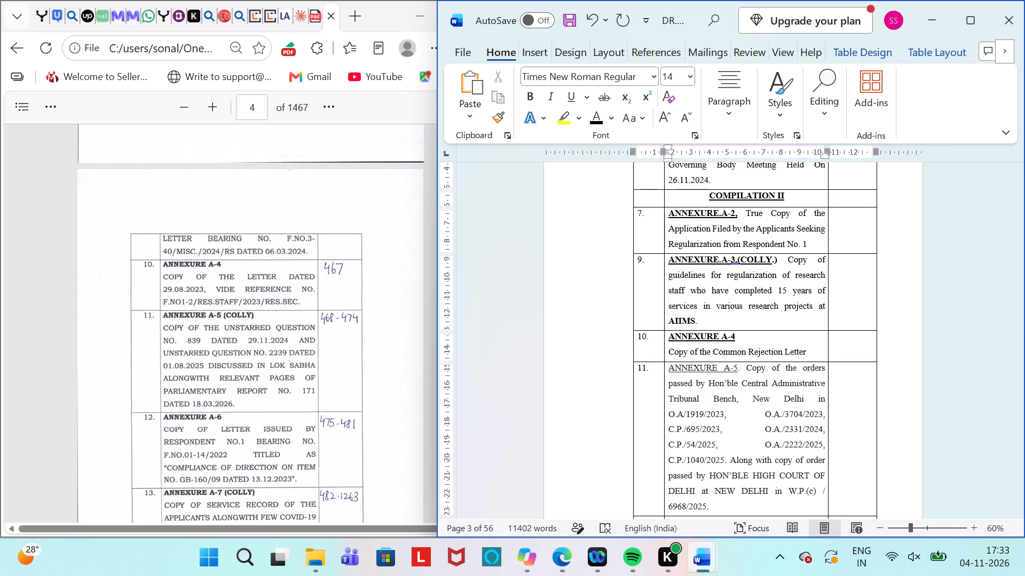
scroll(279, 387, down, 1)
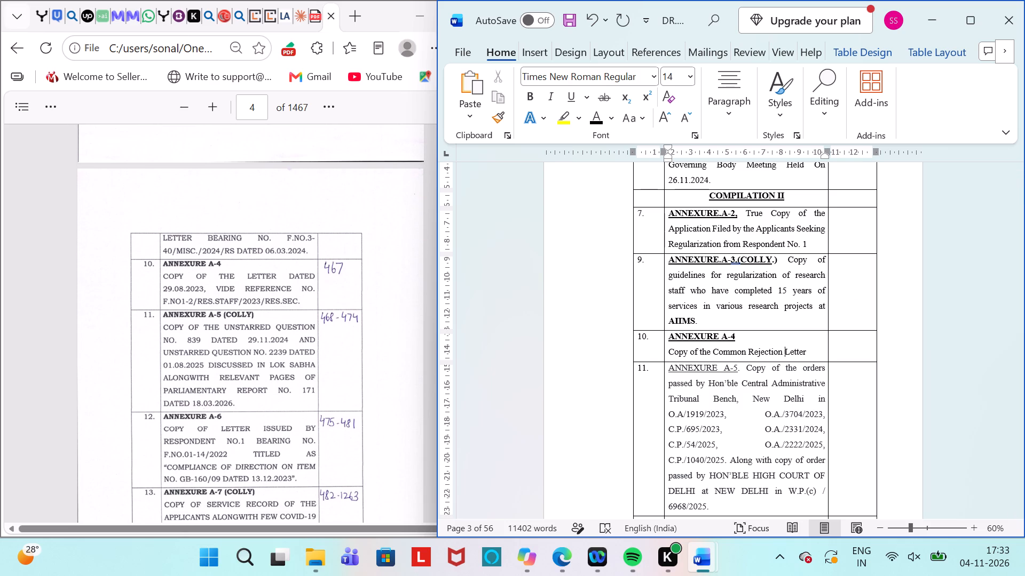
scroll(279, 387, down, 1)
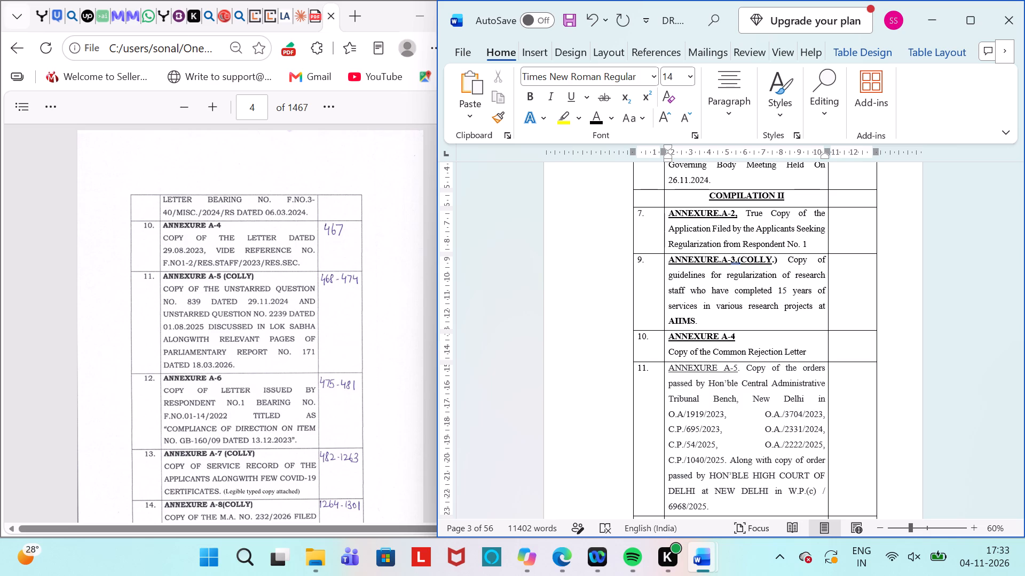
Put the computer to sleep with the draft and the scanned application left open.
click(401, 512)
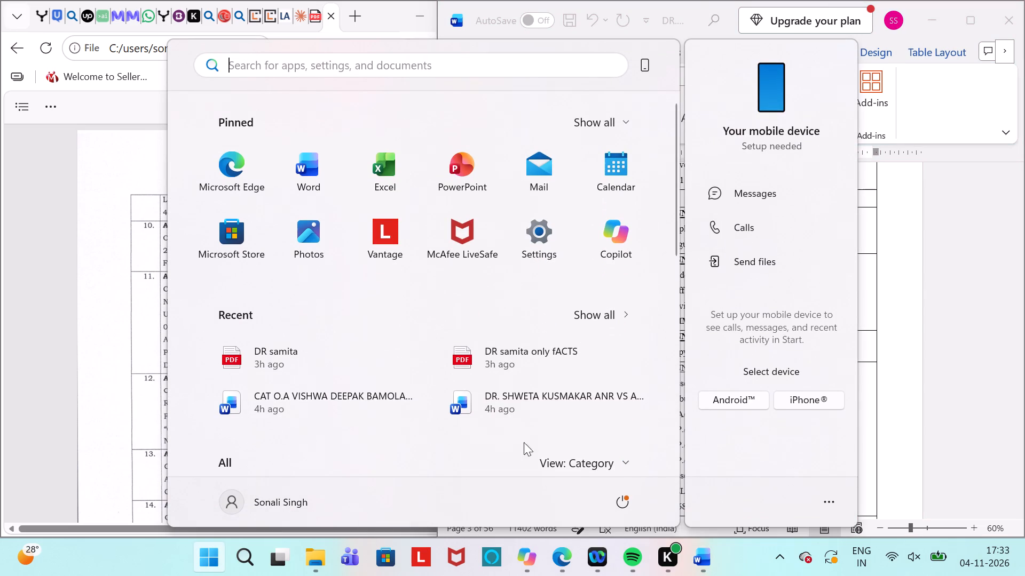
click(622, 497)
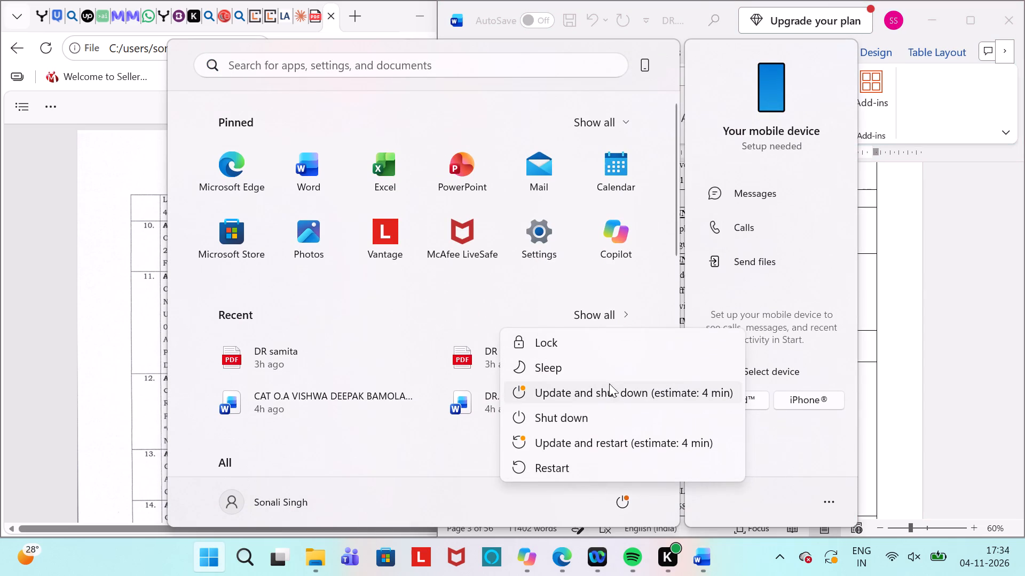
click(608, 372)
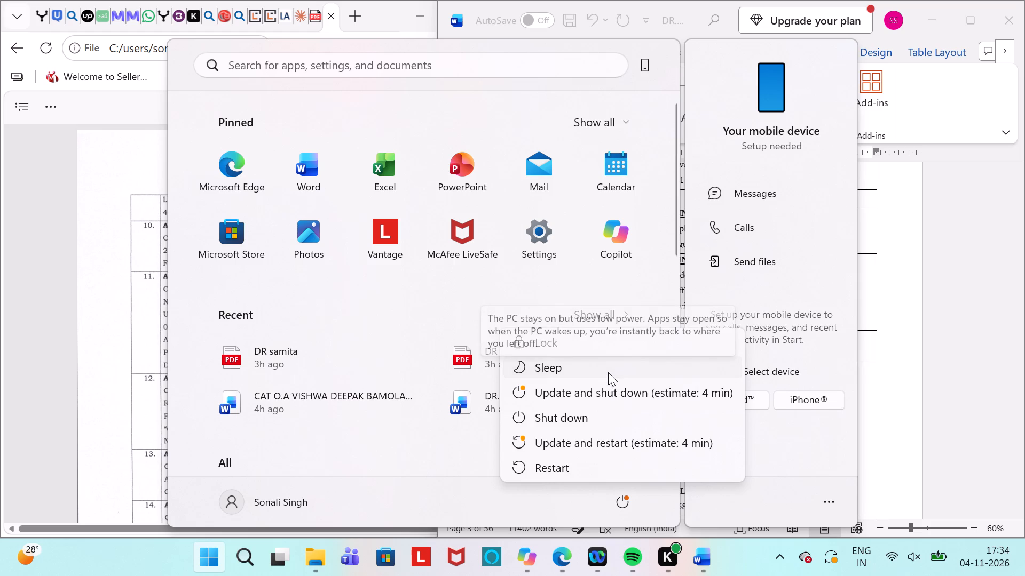